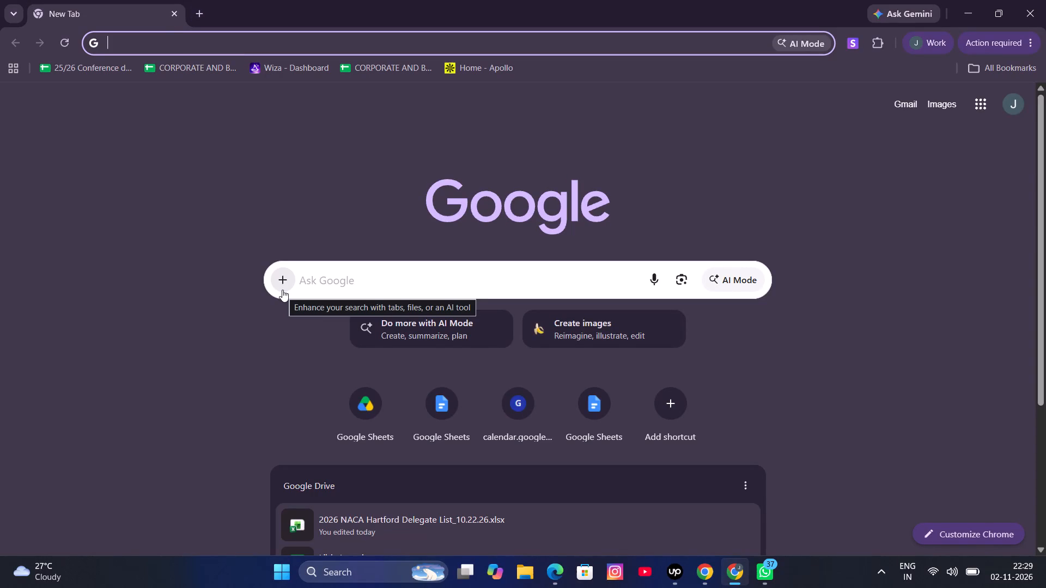
Open the "Libby's project" spreadsheet from the Google Drive suggestions on the new tab page.
{"action": "scroll", "coordinate": [225, 524], "scroll_direction": "down", "scroll_amount": 1}
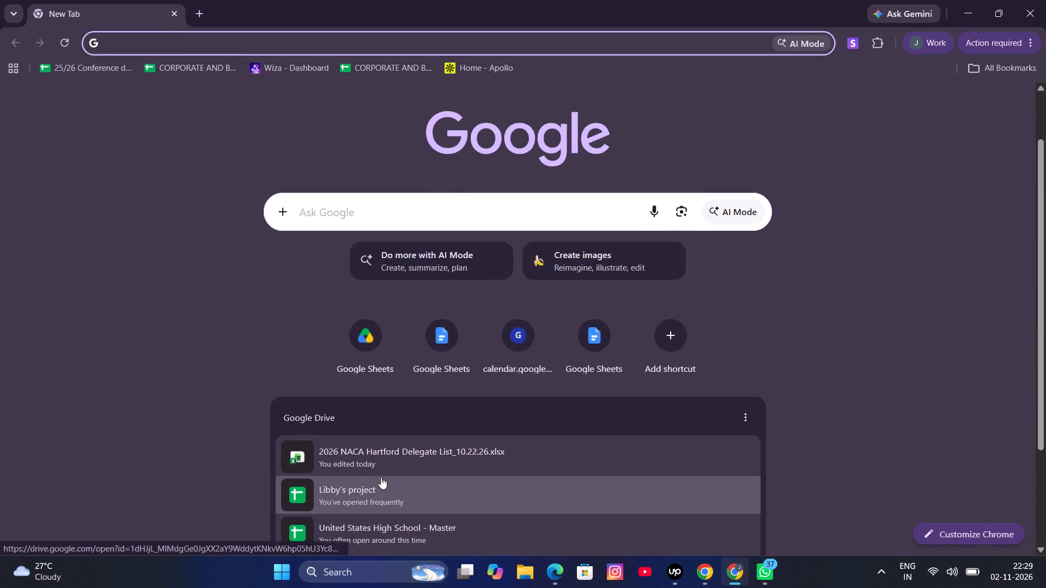
{"action": "left_click", "coordinate": [381, 477]}
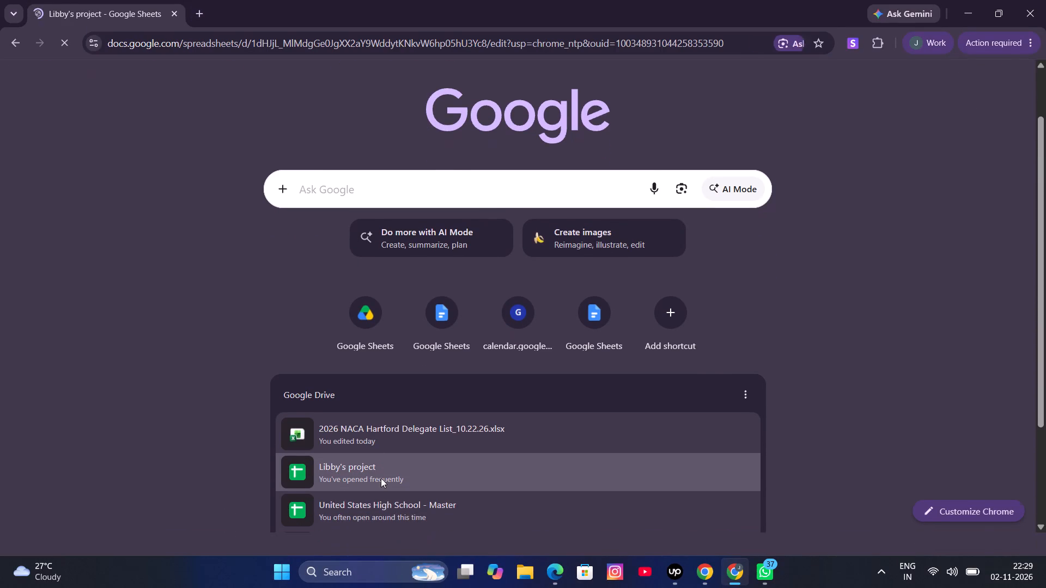
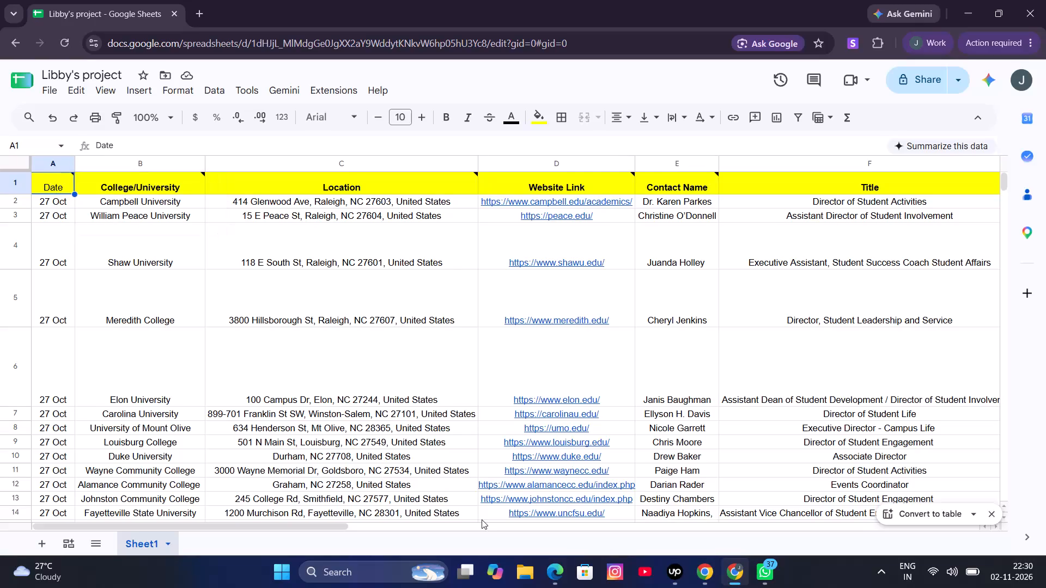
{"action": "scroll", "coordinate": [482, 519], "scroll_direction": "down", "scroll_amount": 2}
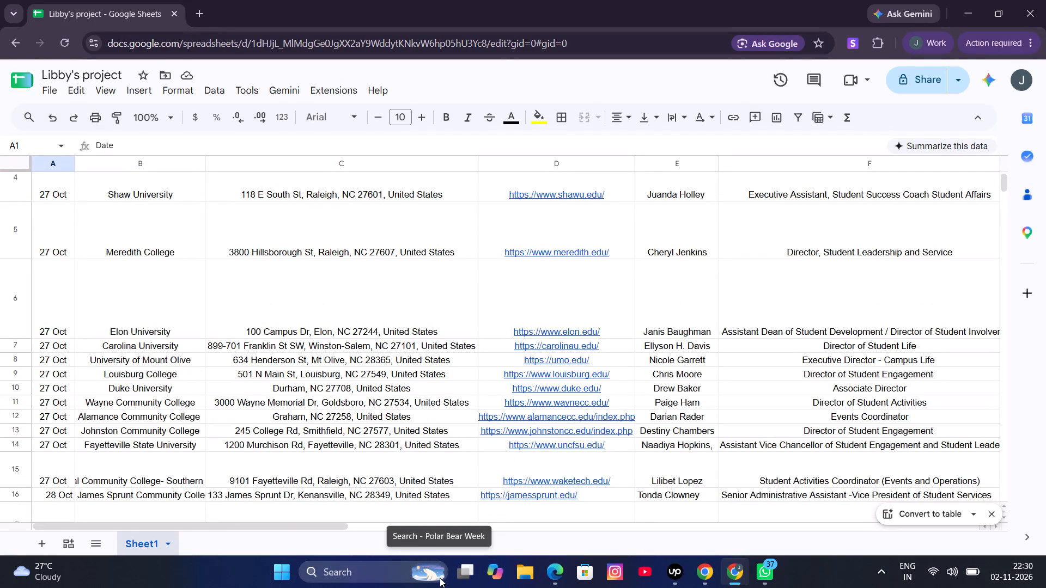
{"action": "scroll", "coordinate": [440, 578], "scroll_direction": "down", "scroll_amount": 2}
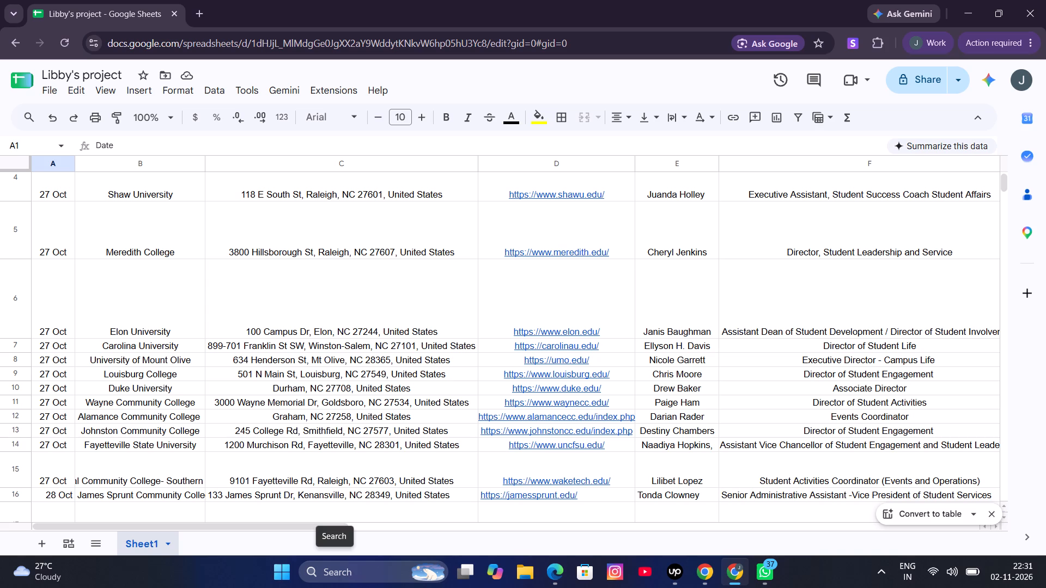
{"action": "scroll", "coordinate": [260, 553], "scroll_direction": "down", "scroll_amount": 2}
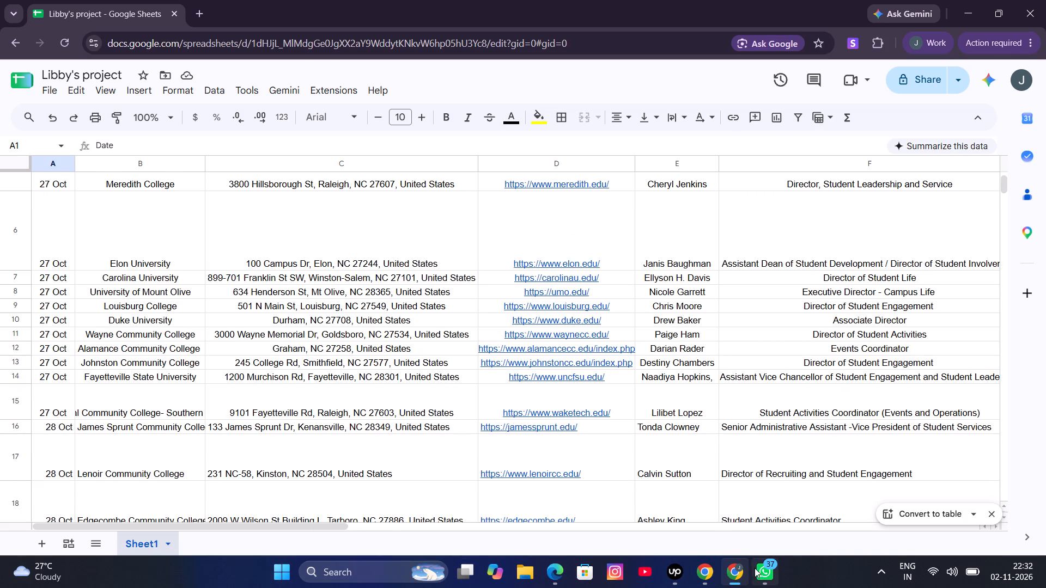
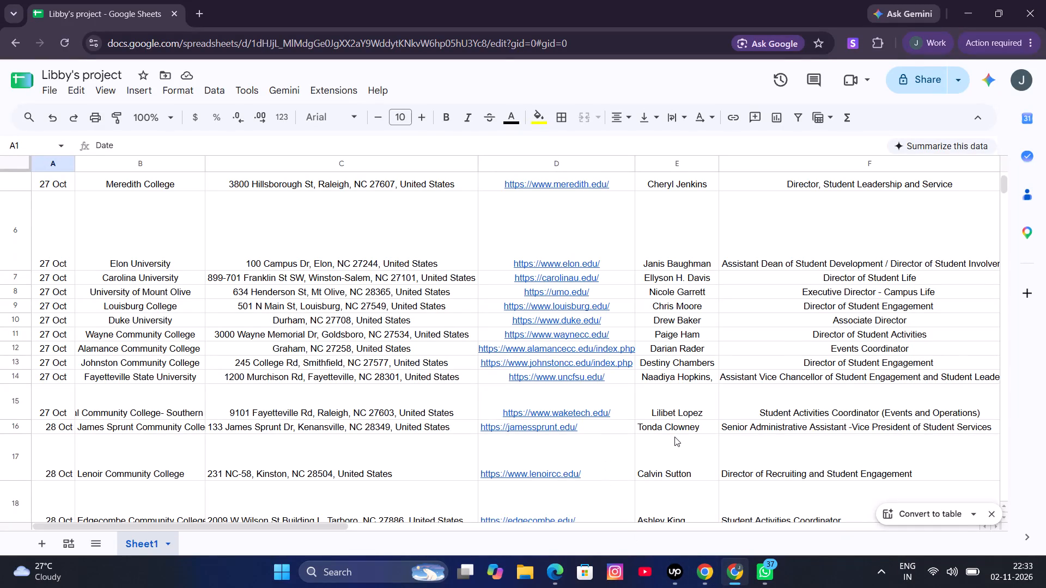
Review the school contact rows down to the list's last entry, Cleveland High School, checking websites, contact names and job titles.
{"action": "scroll", "coordinate": [674, 437], "scroll_direction": "down", "scroll_amount": 3}
{"action": "left_click", "coordinate": [562, 449]}
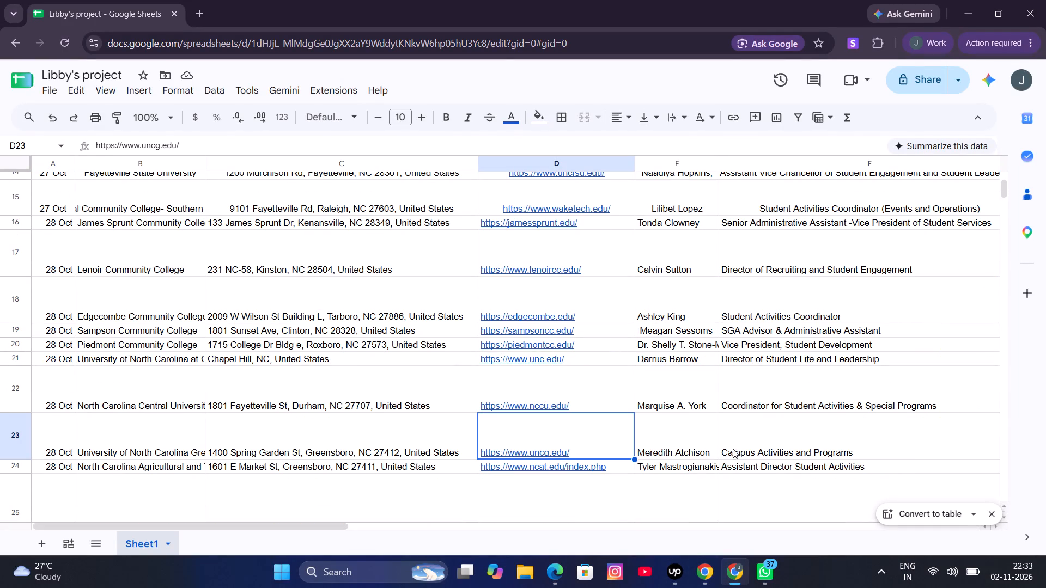
{"action": "left_click", "coordinate": [725, 444]}
{"action": "scroll", "coordinate": [617, 418], "scroll_direction": "down", "scroll_amount": 1}
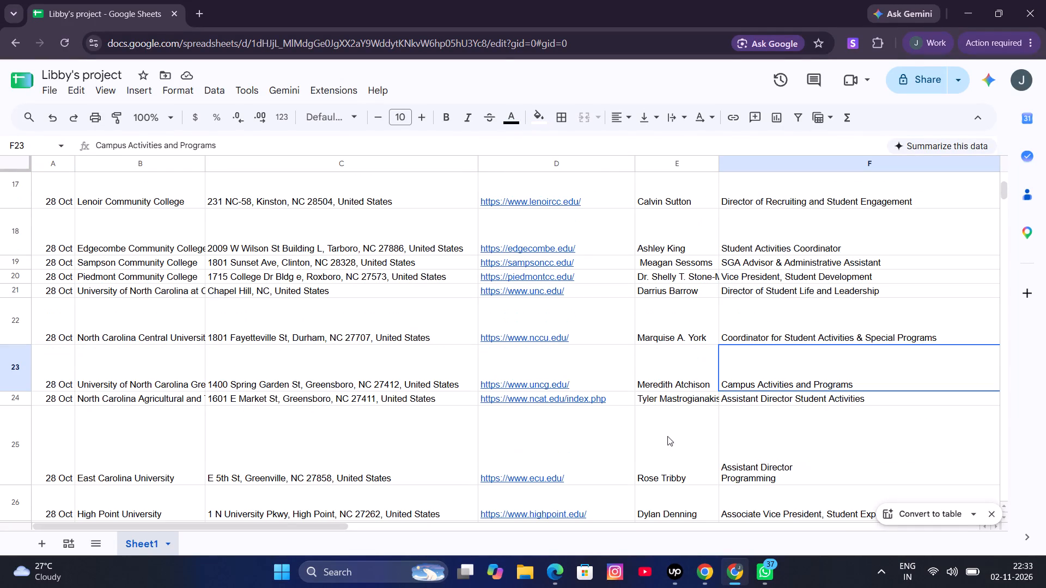
{"action": "scroll", "coordinate": [668, 436], "scroll_direction": "down", "scroll_amount": 8}
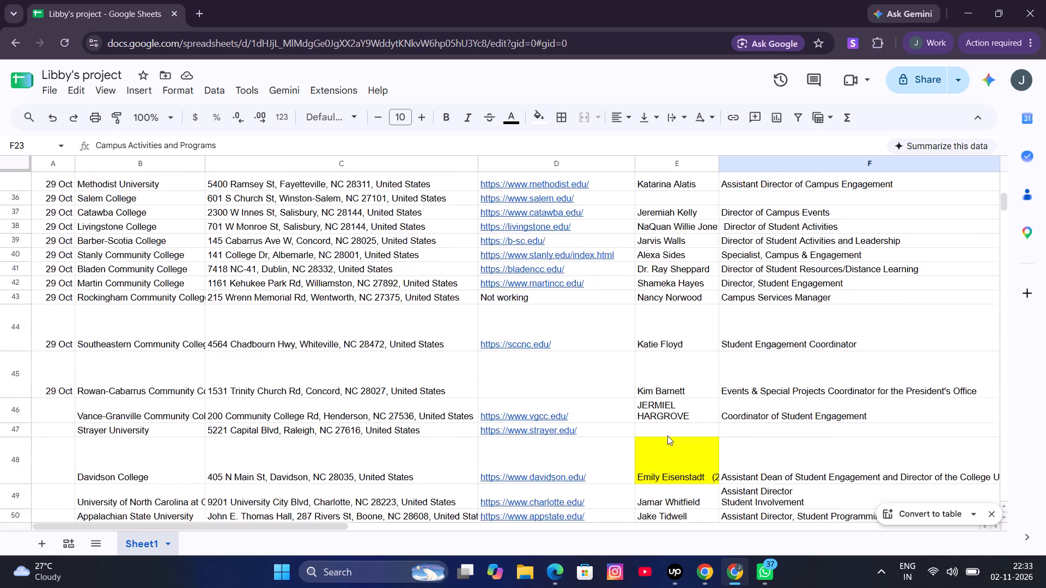
{"action": "scroll", "coordinate": [667, 436], "scroll_direction": "down", "scroll_amount": 4}
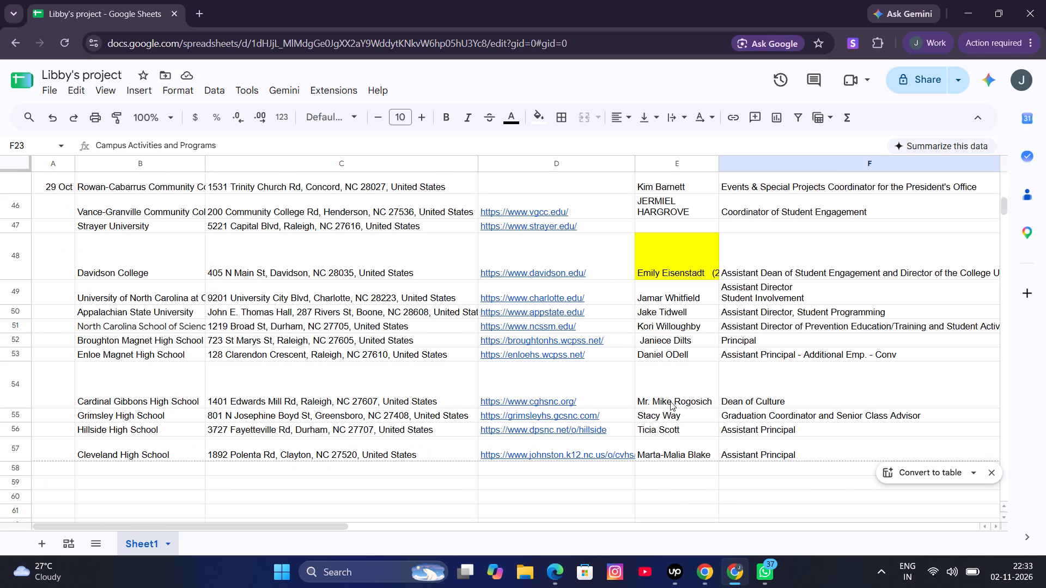
{"action": "left_click_drag", "start_coordinate": [676, 379], "coordinate": [673, 374]}
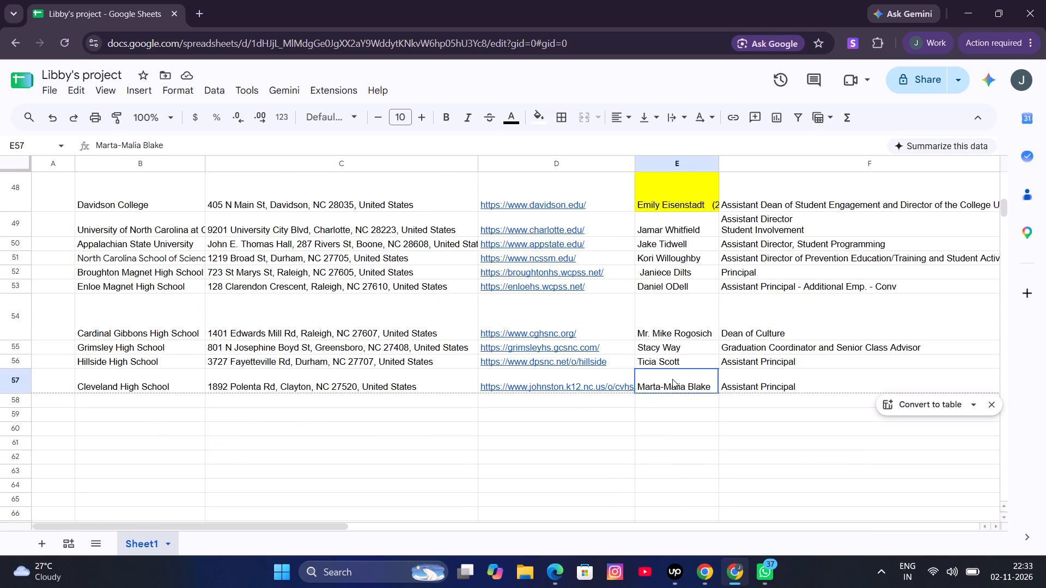
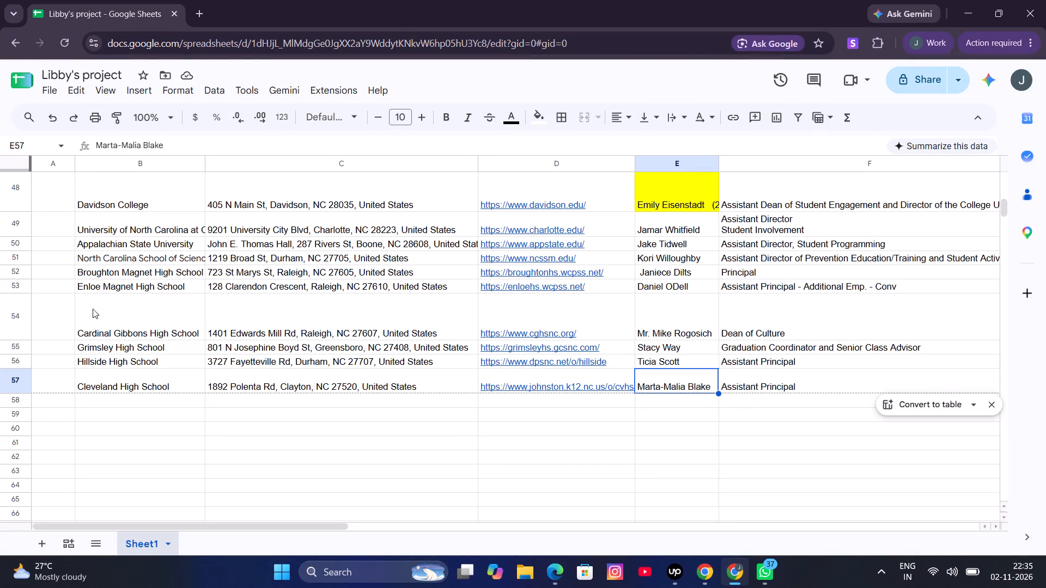
Select the empty school-name cell B58, directly below Cleveland High School.
{"action": "left_click", "coordinate": [49, 404]}
{"action": "left_click", "coordinate": [93, 408]}
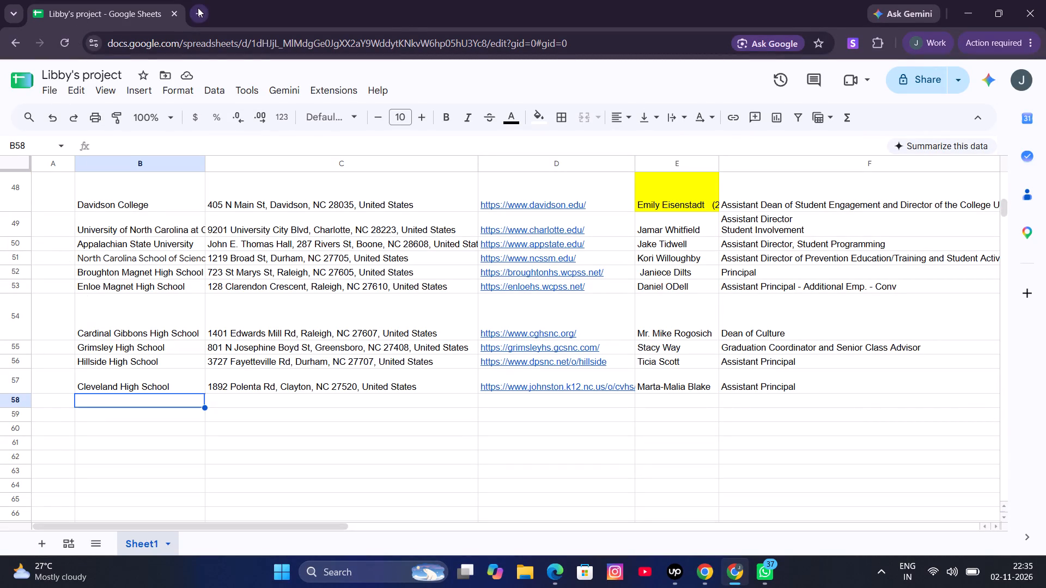
Open a new browser tab alongside the "Libby's project" spreadsheet.
{"action": "left_click", "coordinate": [197, 8]}
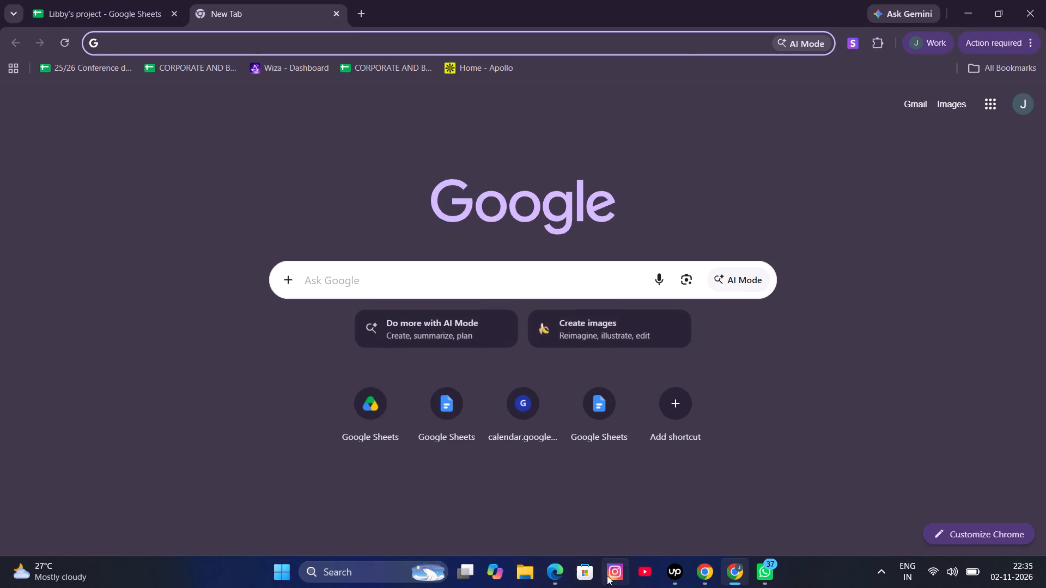
Switch to the Upwork Time Tracker and check the current session, memo, total hours and latest screenshot.
{"action": "left_click", "coordinate": [679, 584]}
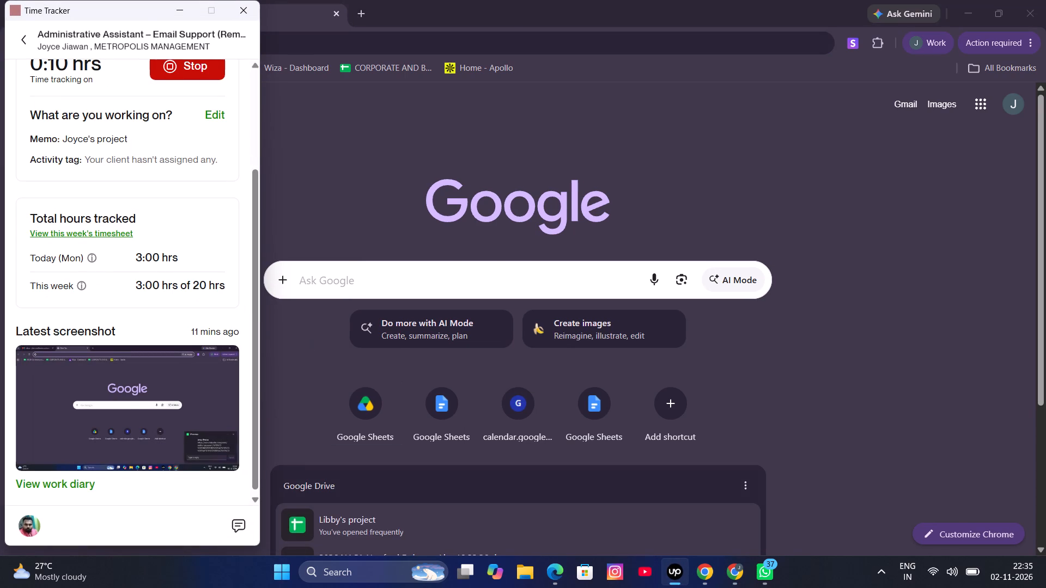
{"action": "scroll", "coordinate": [160, 285], "scroll_direction": "down", "scroll_amount": 3}
{"action": "scroll", "coordinate": [160, 284], "scroll_direction": "up", "scroll_amount": 5}
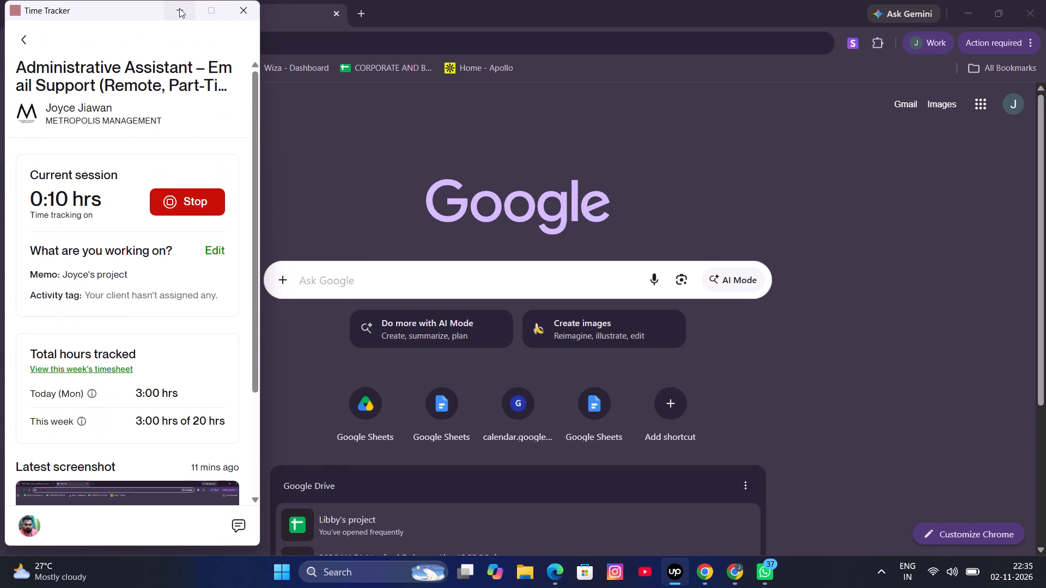
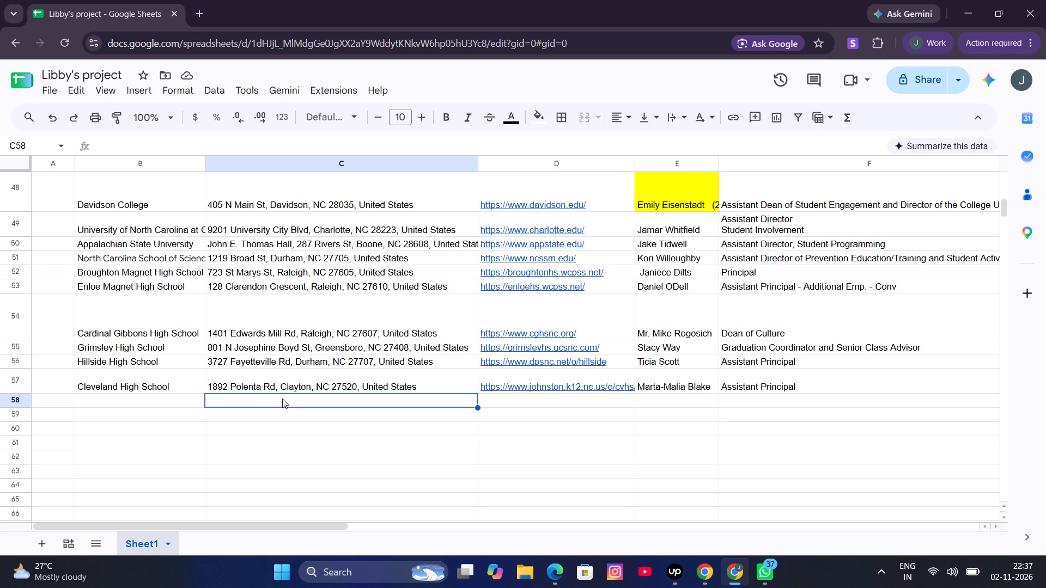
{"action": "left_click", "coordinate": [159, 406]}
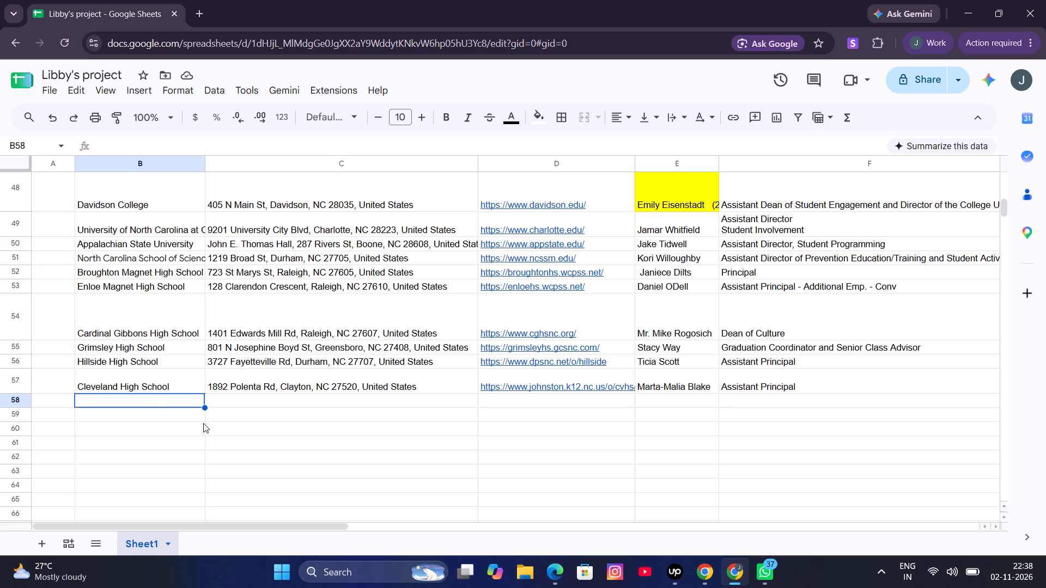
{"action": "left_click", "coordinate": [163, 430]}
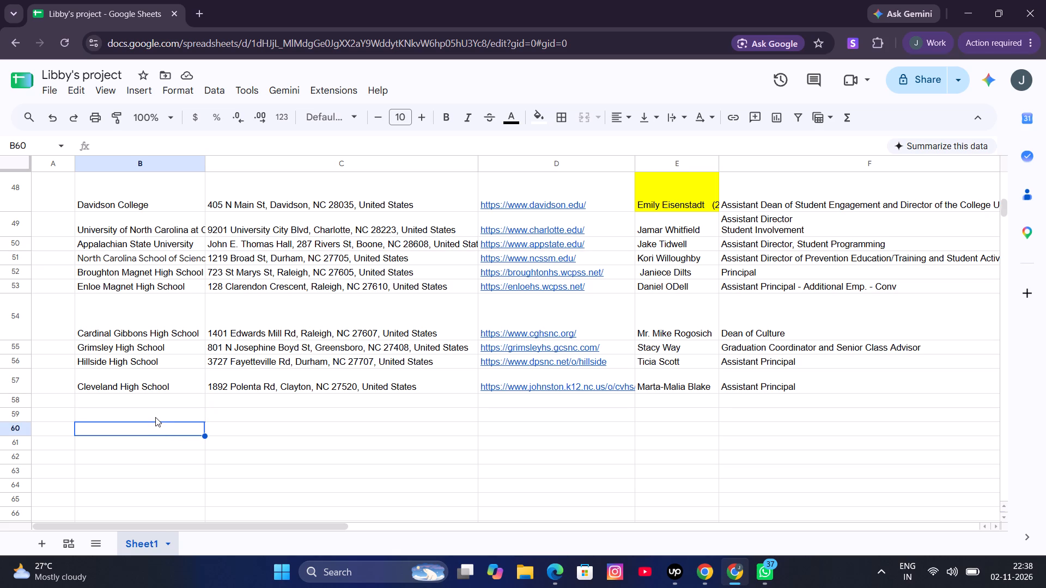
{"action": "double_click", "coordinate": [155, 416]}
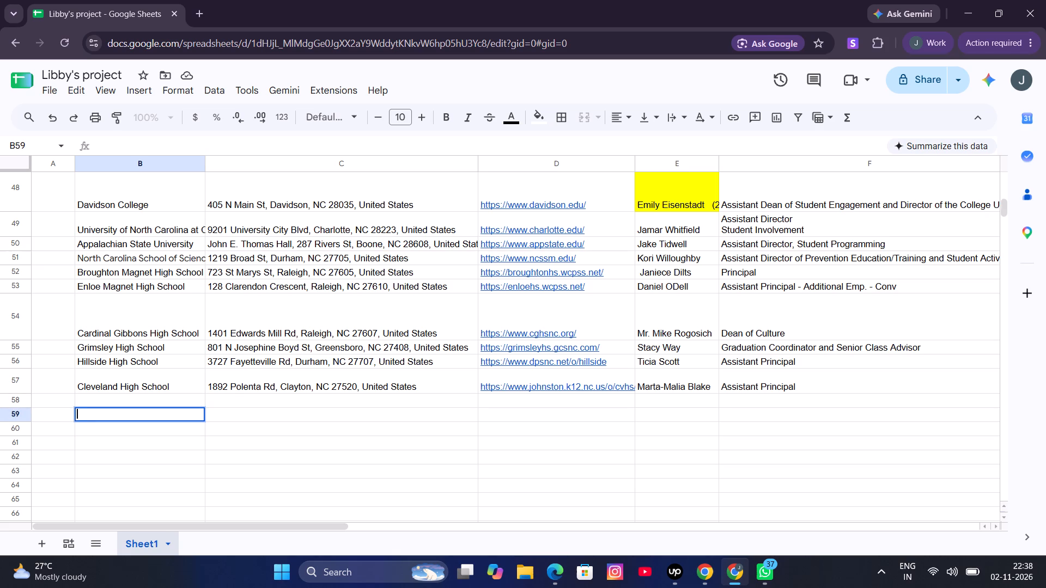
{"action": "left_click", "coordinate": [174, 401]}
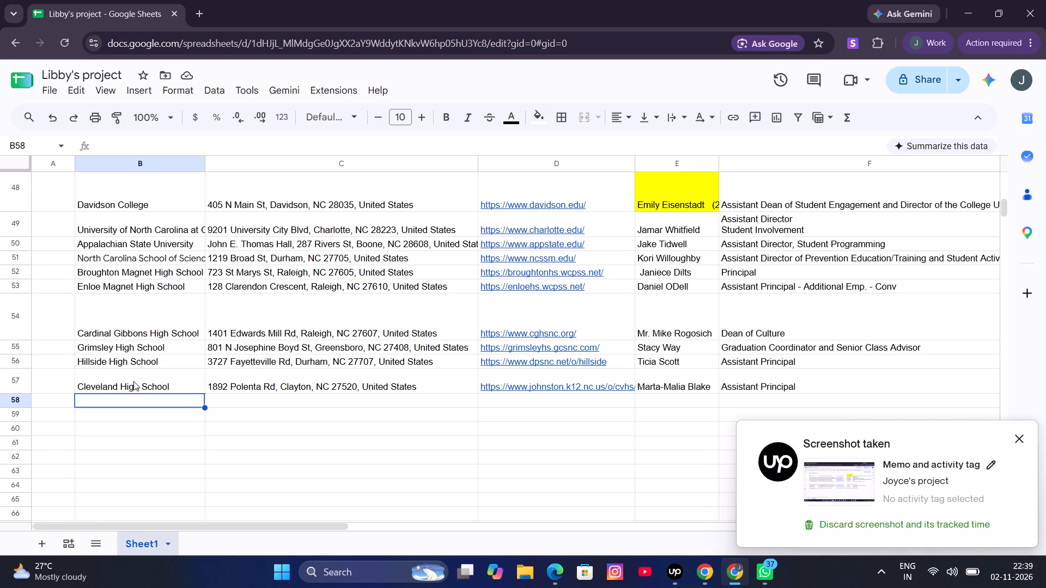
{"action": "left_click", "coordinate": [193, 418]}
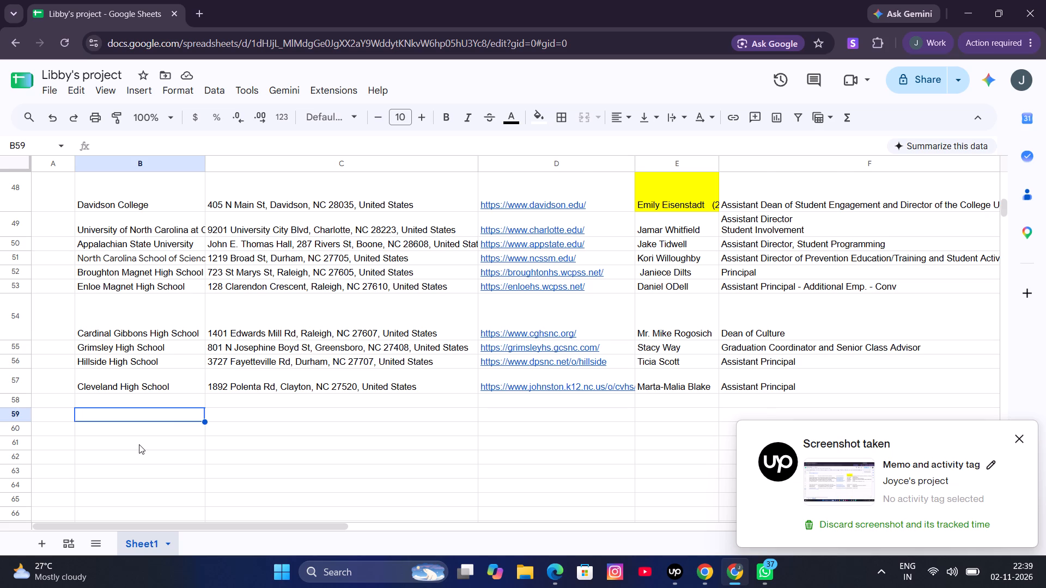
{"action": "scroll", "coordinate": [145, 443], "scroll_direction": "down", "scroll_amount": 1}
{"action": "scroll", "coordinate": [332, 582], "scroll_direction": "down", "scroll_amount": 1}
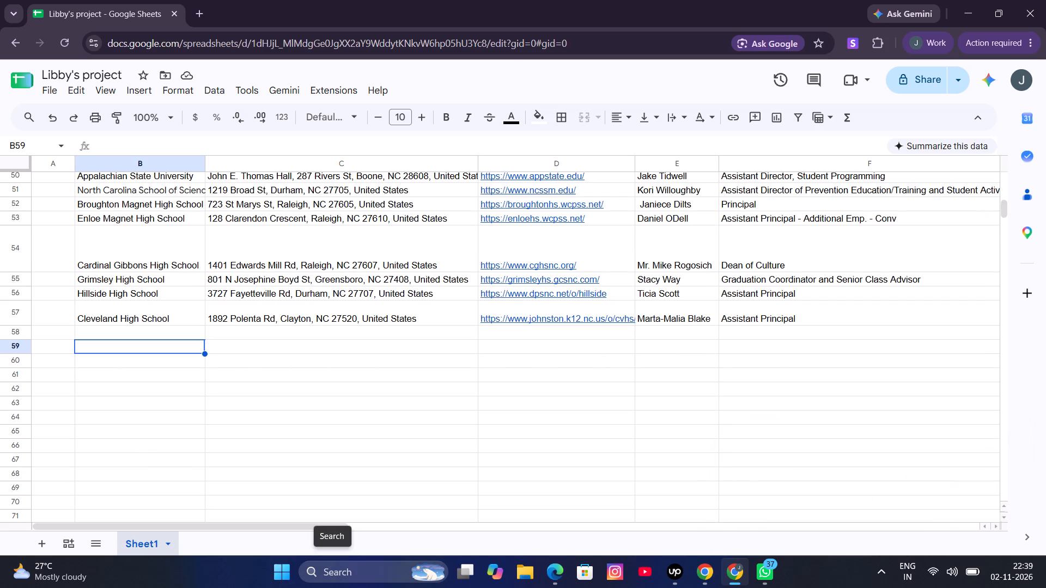
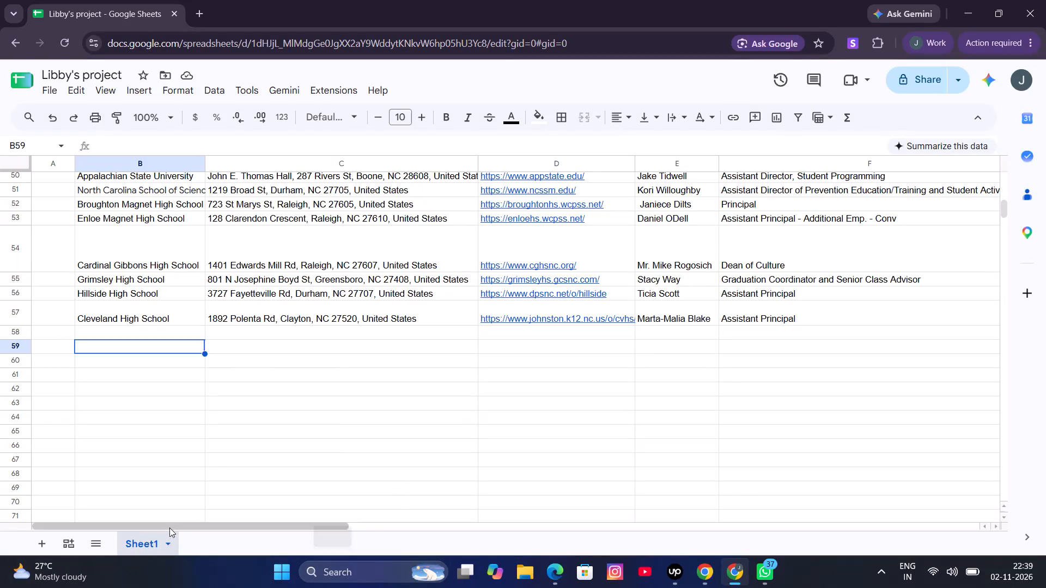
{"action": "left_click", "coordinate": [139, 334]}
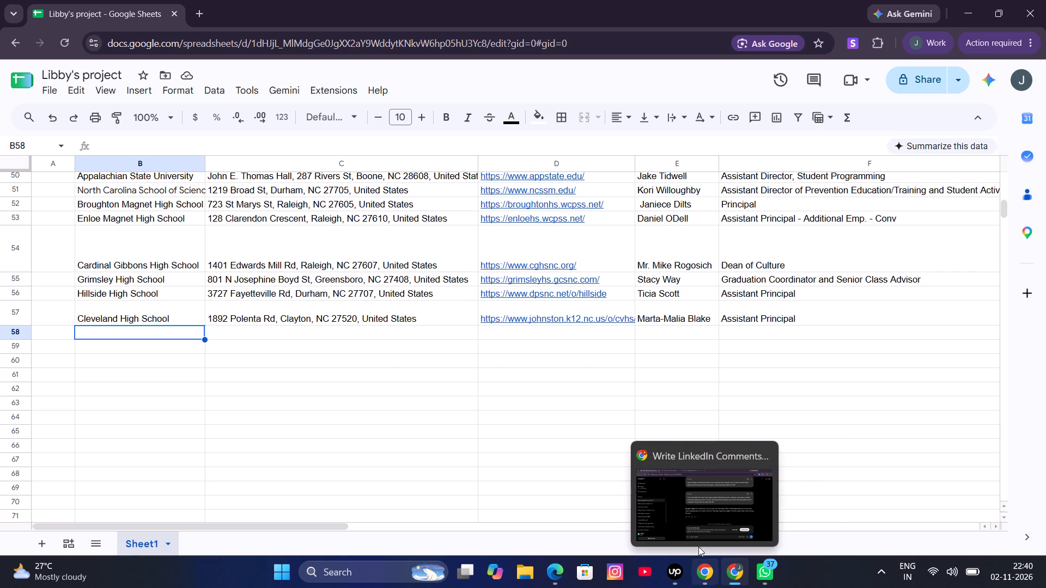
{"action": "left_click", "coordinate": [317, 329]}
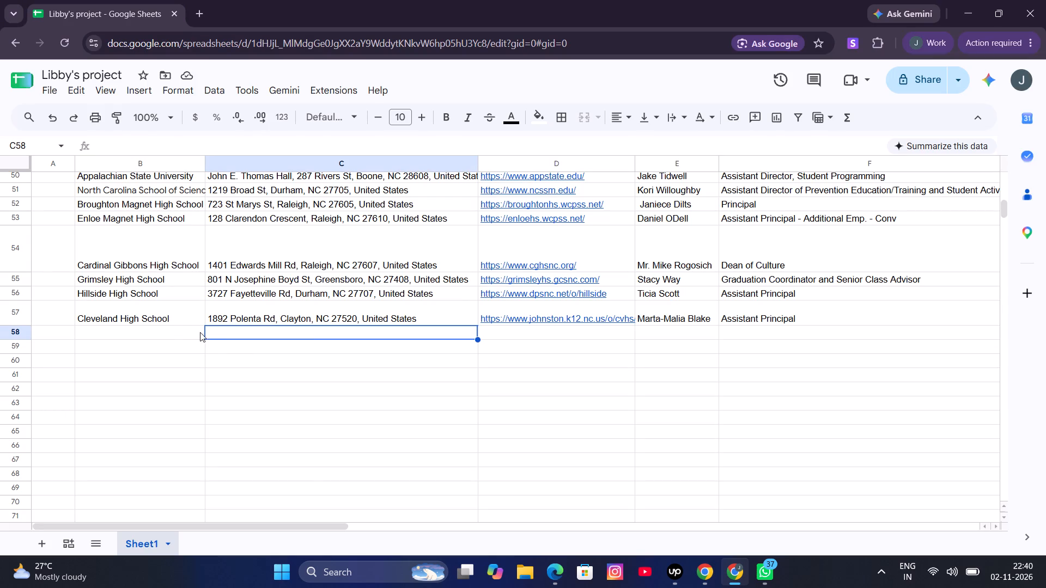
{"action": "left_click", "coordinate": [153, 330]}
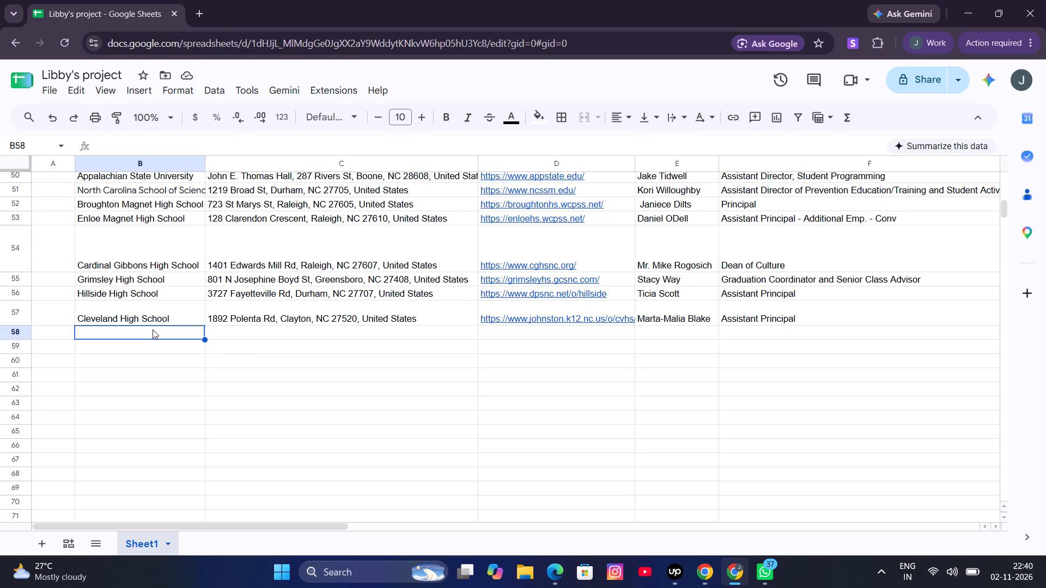
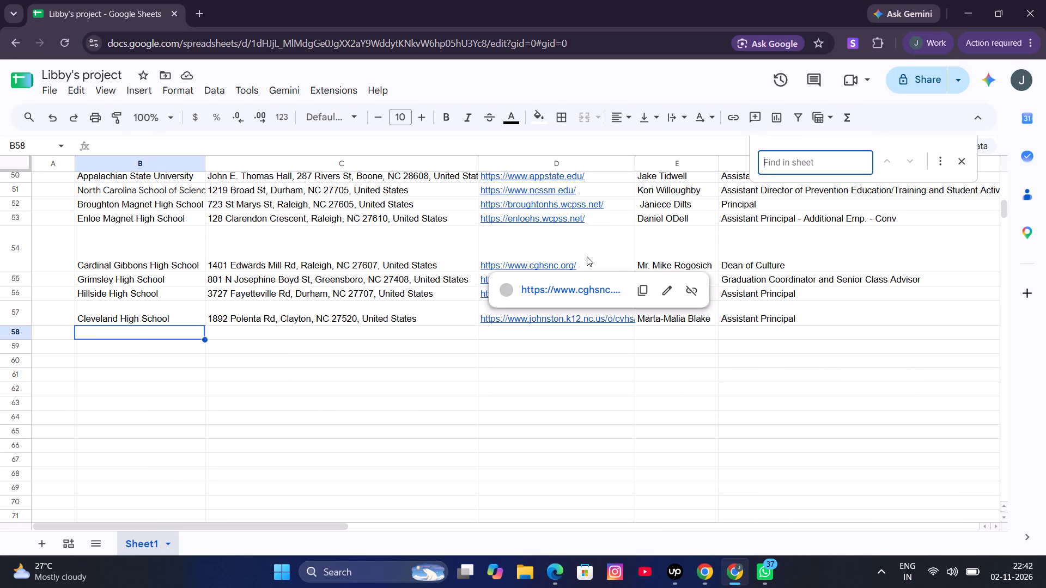
{"action": "key", "text": "ctrl+v"}
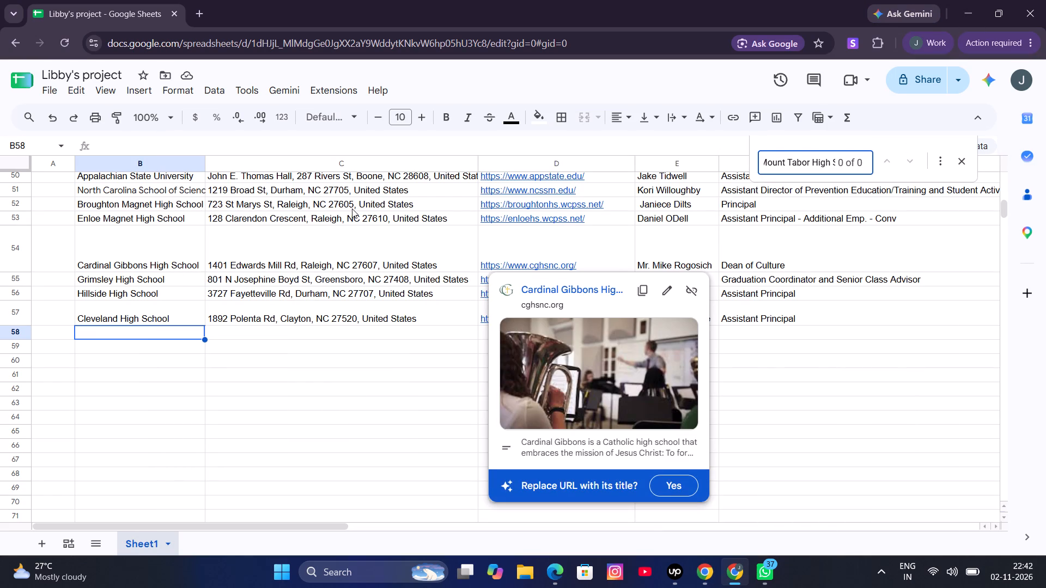
Open Google Maps in a new browser tab by searching Google for it.
{"action": "left_click", "coordinate": [204, 14]}
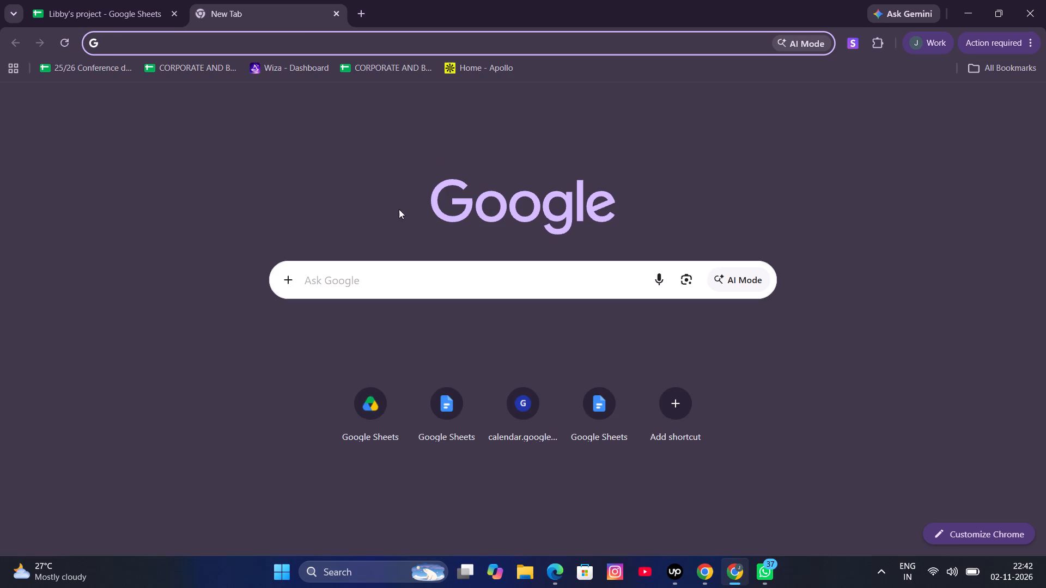
{"action": "left_click", "coordinate": [357, 286]}
{"action": "type", "text": "goo"}
{"action": "key", "text": "g"}
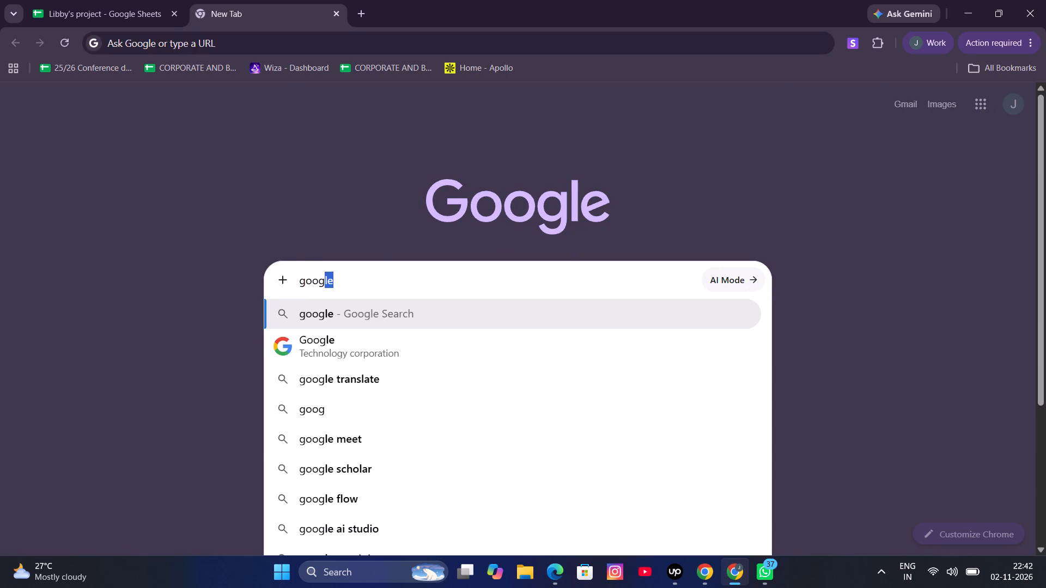
{"action": "key", "text": "l"}
{"action": "type", "text": "e map"}
{"action": "key", "text": "Return"}
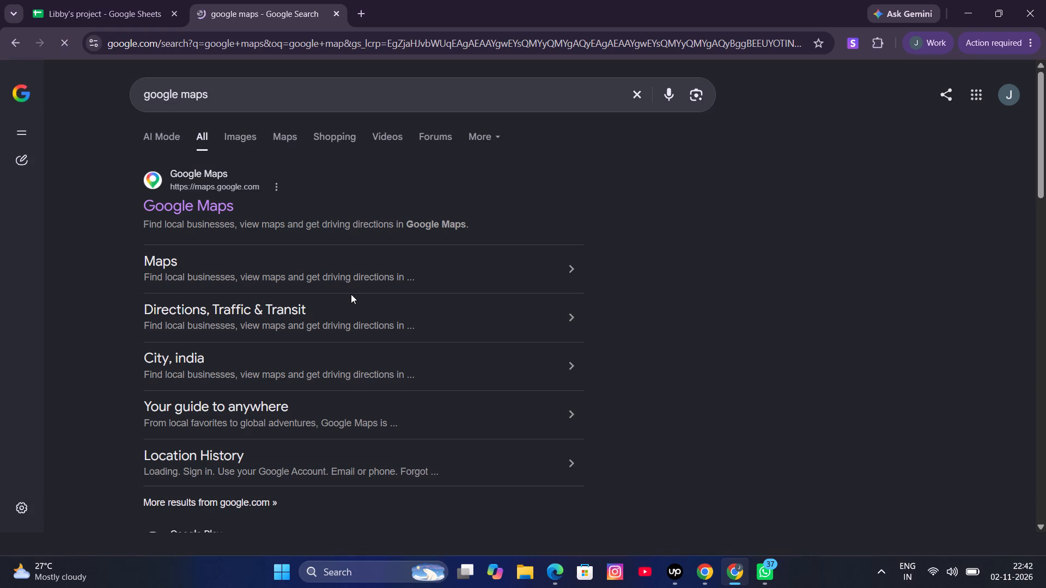
{"action": "left_click", "coordinate": [232, 209]}
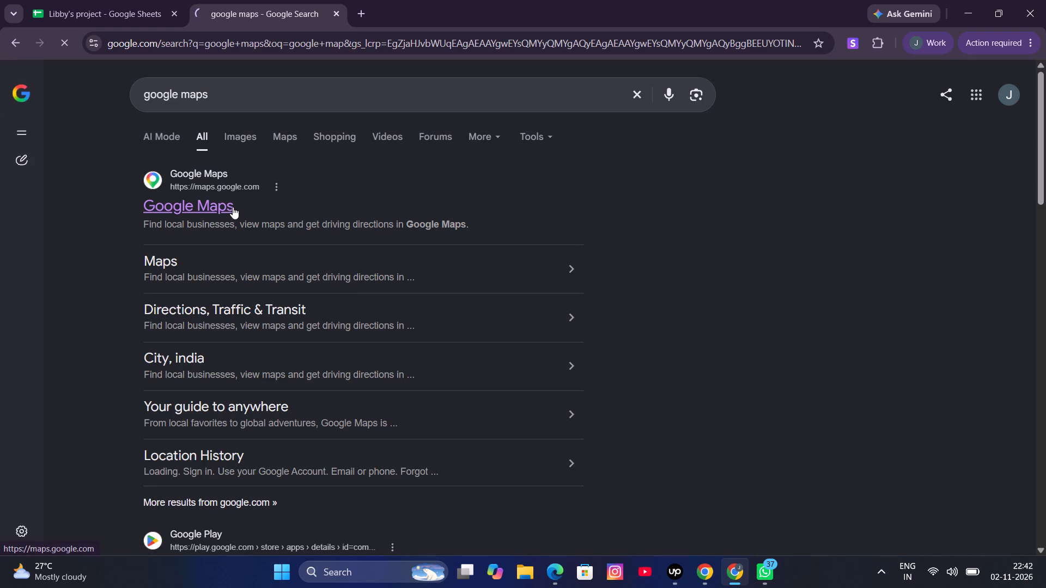
{"action": "left_click", "coordinate": [191, 170]}
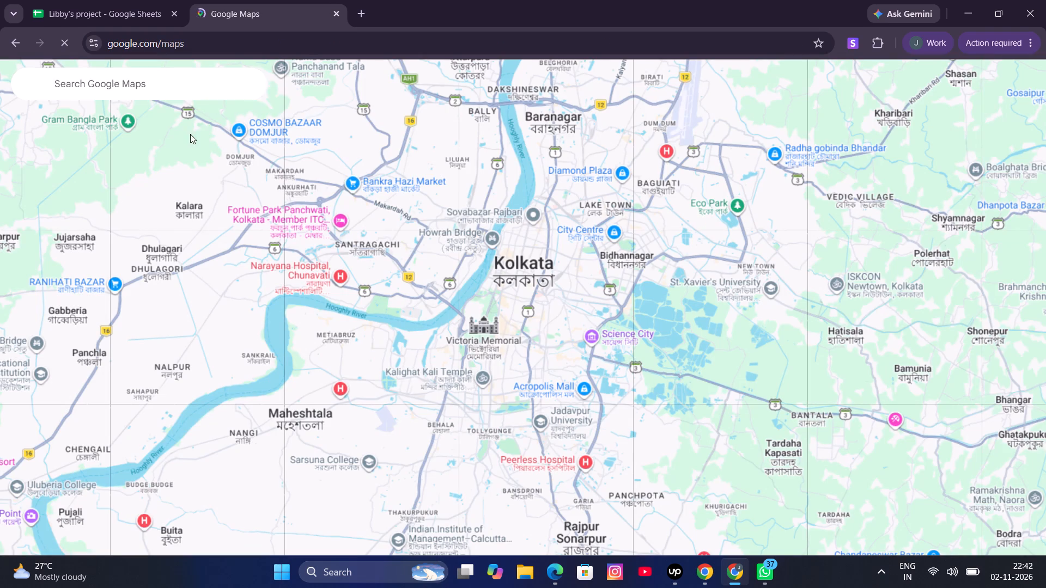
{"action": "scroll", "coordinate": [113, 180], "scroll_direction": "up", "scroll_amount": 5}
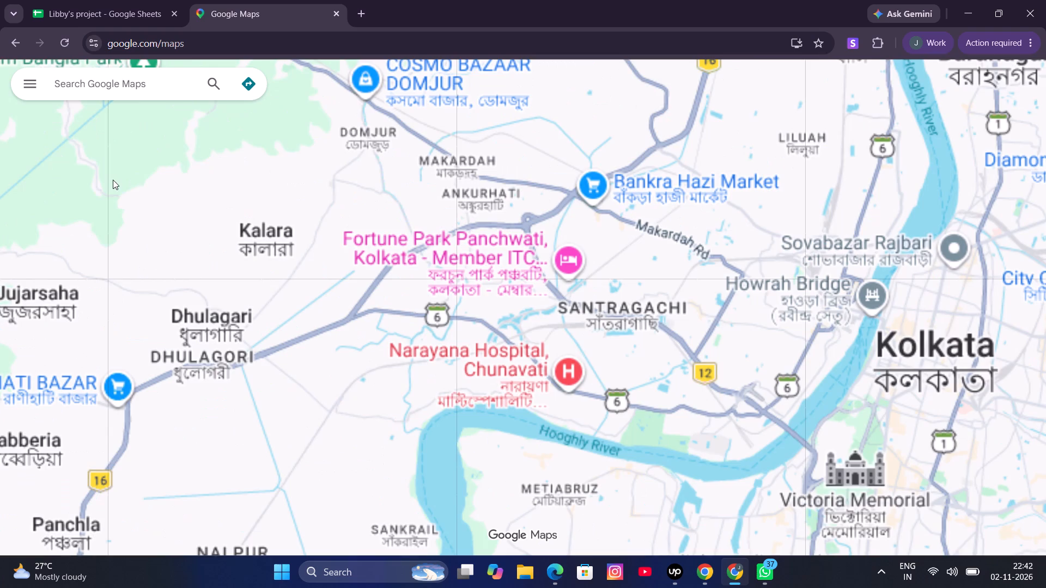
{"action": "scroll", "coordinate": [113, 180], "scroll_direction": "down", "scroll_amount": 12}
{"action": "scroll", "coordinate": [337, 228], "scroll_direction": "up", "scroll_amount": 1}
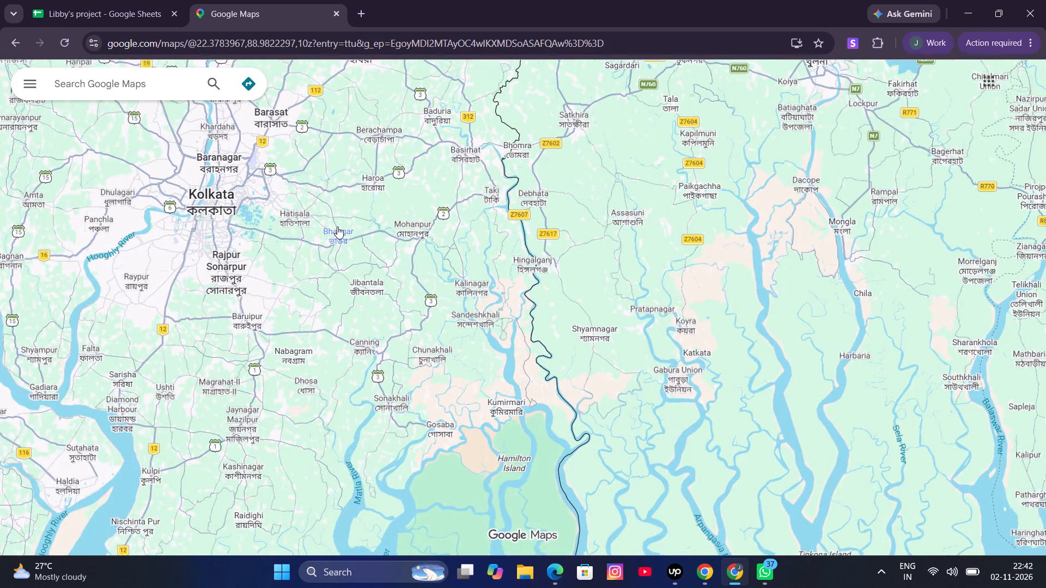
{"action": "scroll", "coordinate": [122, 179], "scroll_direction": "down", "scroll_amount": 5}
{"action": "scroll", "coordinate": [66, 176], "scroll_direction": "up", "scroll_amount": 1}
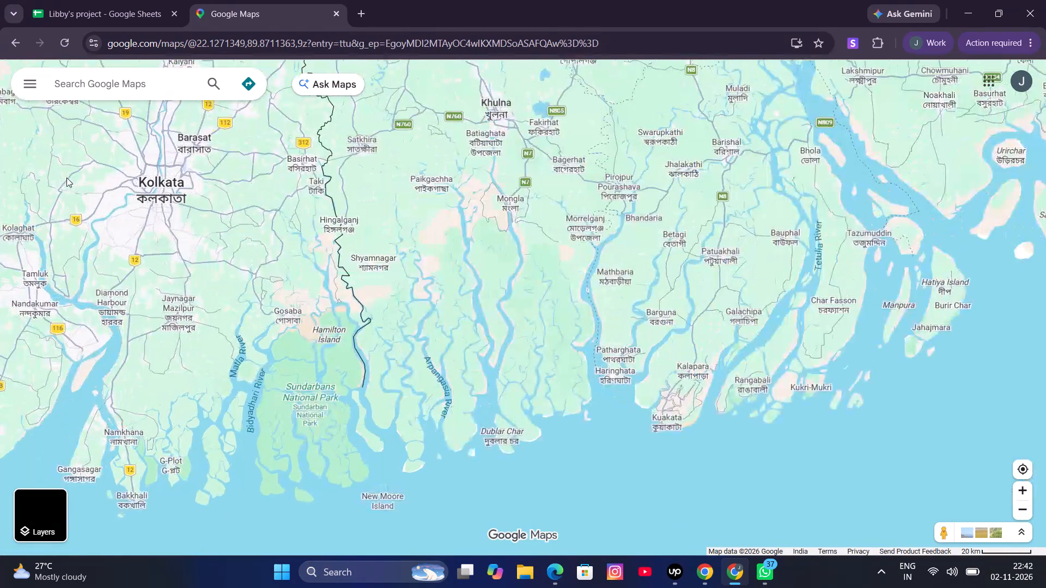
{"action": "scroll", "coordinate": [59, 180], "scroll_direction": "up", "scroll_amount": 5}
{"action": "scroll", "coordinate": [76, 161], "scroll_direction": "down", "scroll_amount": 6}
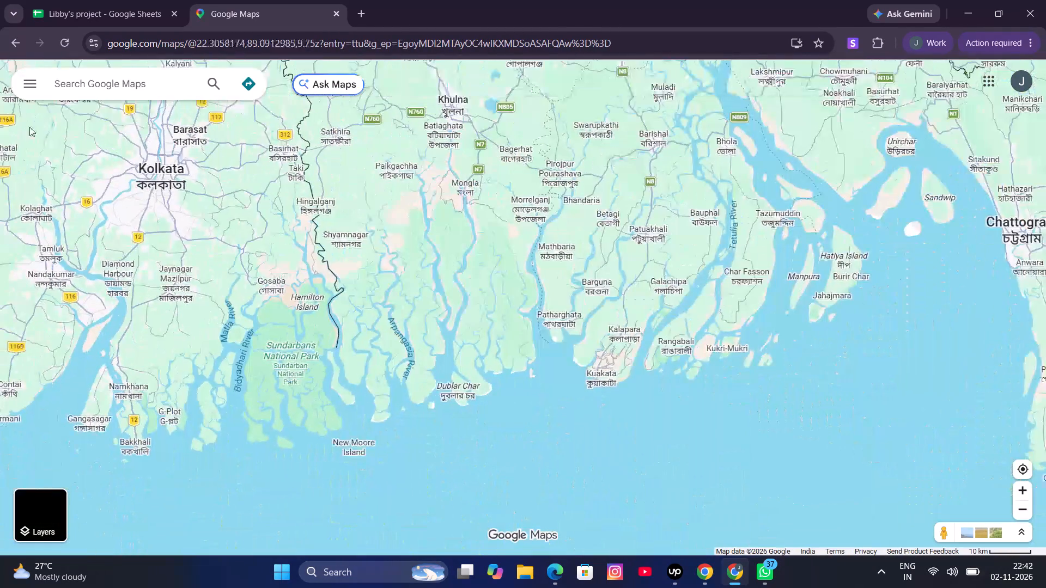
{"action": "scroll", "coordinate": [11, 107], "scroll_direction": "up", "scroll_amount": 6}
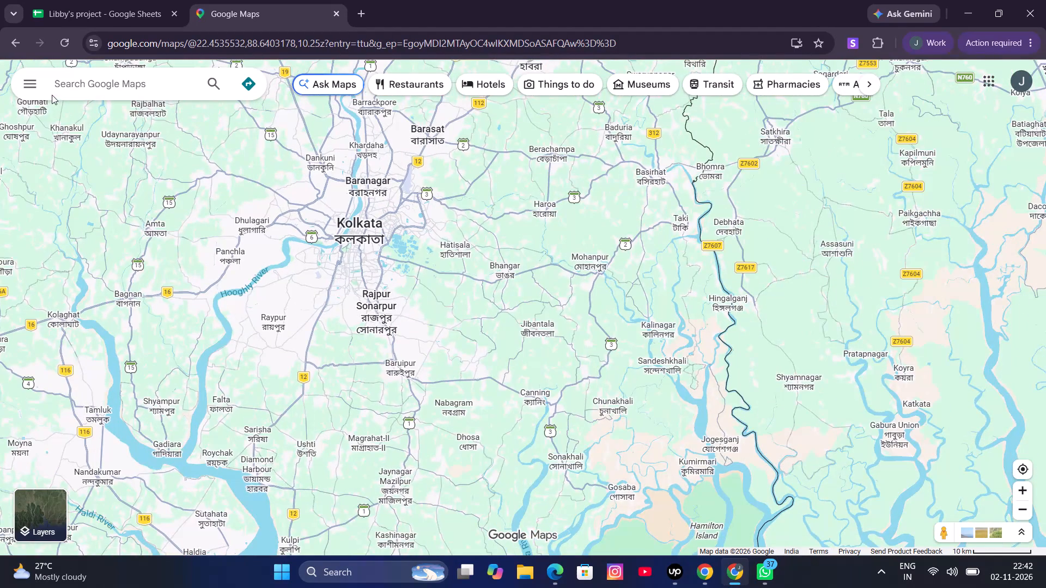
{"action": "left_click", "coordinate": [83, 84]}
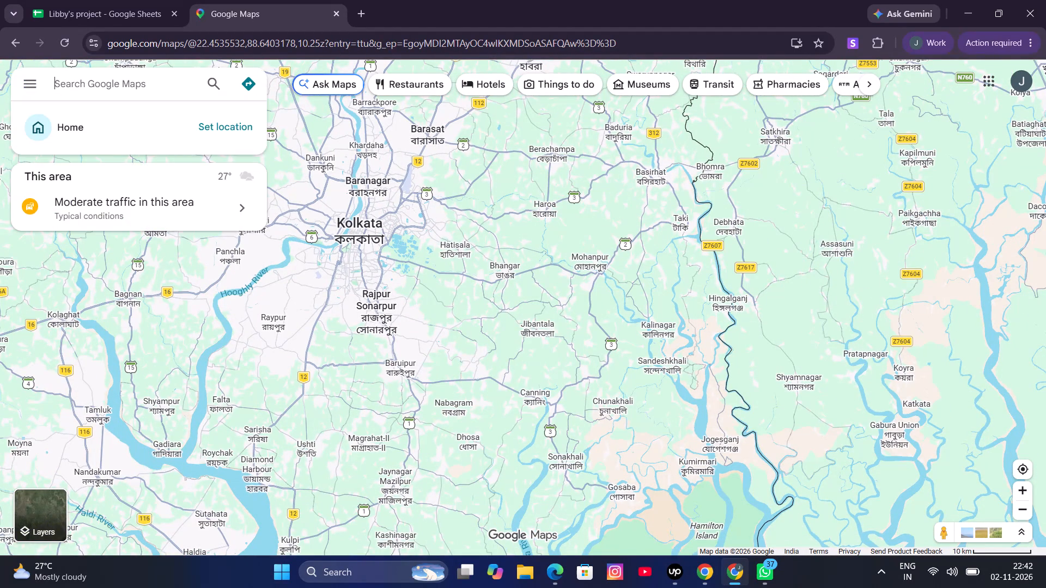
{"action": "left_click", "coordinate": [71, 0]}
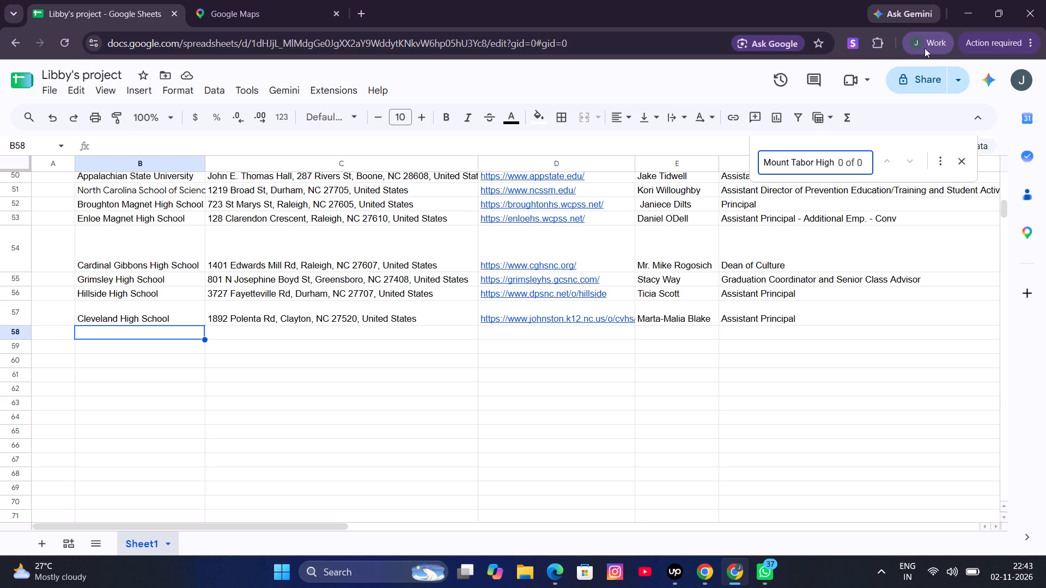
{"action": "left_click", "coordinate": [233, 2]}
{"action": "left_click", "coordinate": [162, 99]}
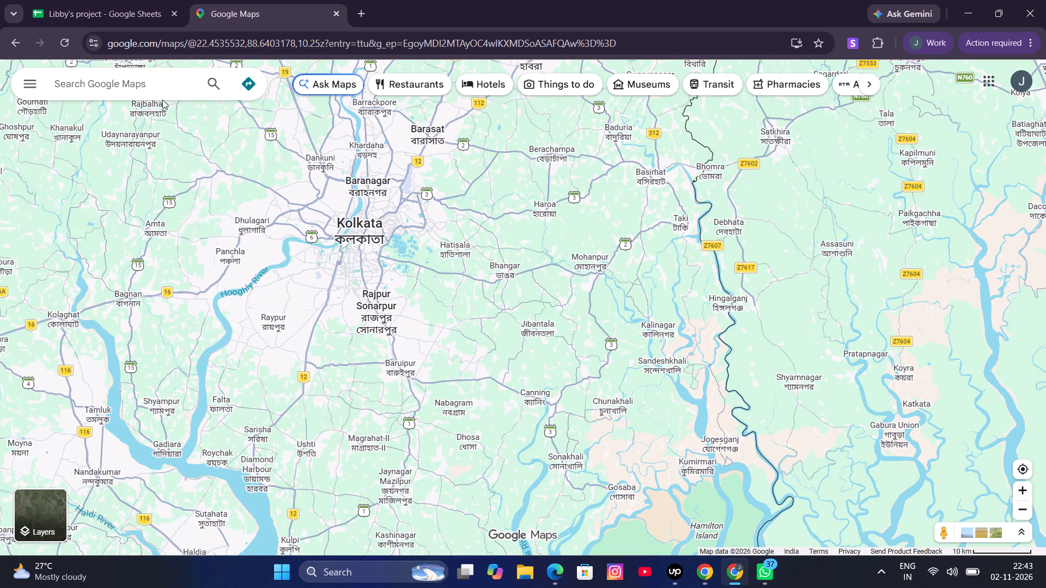
Search Google Maps for North Carolina State University and show its location.
{"action": "left_click", "coordinate": [155, 80]}
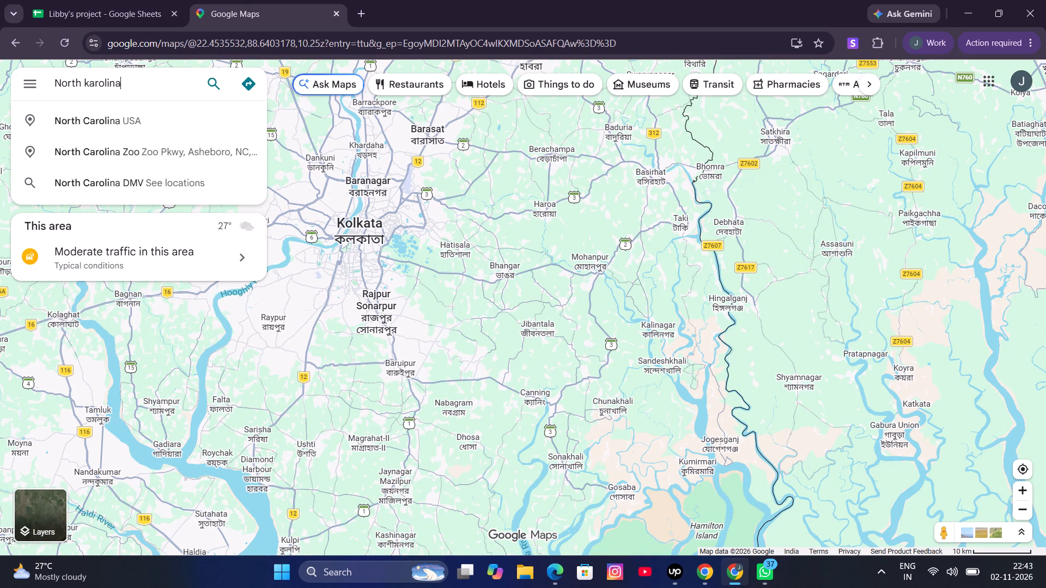
{"action": "key", "text": "BackSpace"}
{"action": "key", "text": "BackSpace"}
{"action": "key", "text": "BackSpace"}
{"action": "key", "text": "BackSpace"}
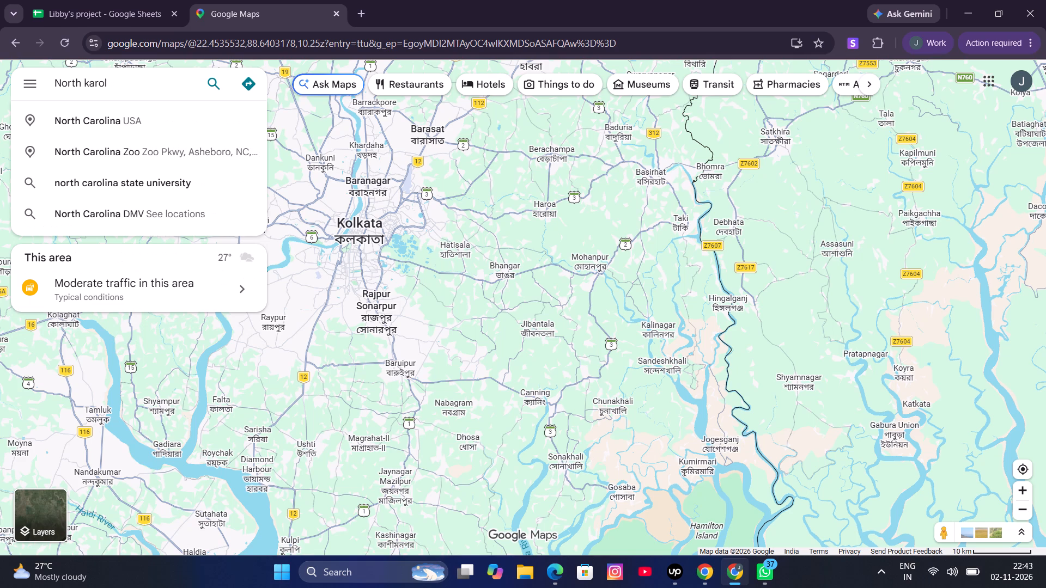
{"action": "key", "text": "BackSpace"}
{"action": "key", "text": "BackSpace"}
{"action": "key", "text": "BackSpace"}
{"action": "key", "text": "BackSpace"}
{"action": "key", "text": "BackSpace"}
{"action": "type", "text": "ca"}
{"action": "scroll", "coordinate": [155, 81], "scroll_direction": "down", "scroll_amount": 1}
{"action": "key", "text": "r"}
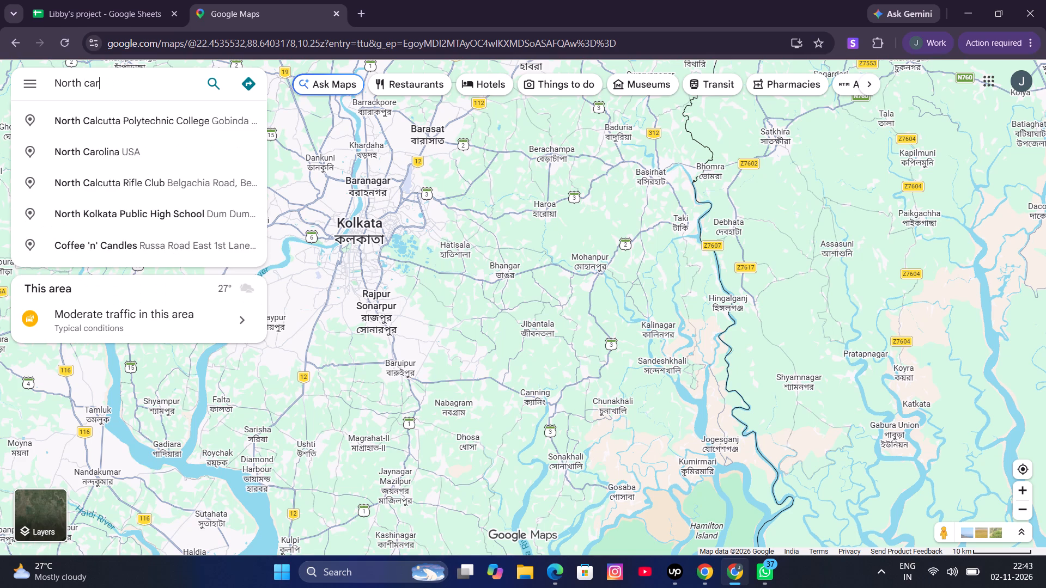
{"action": "scroll", "coordinate": [155, 81], "scroll_direction": "down", "scroll_amount": 1}
{"action": "type", "text": "olina state"}
{"action": "key", "text": "space"}
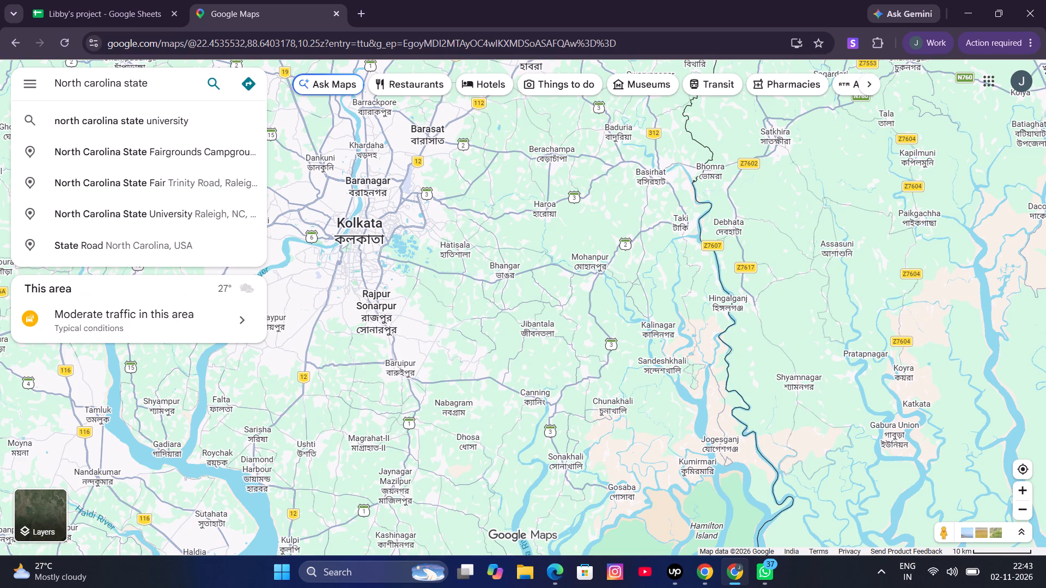
{"action": "key", "text": "Down"}
{"action": "key", "text": "Return"}
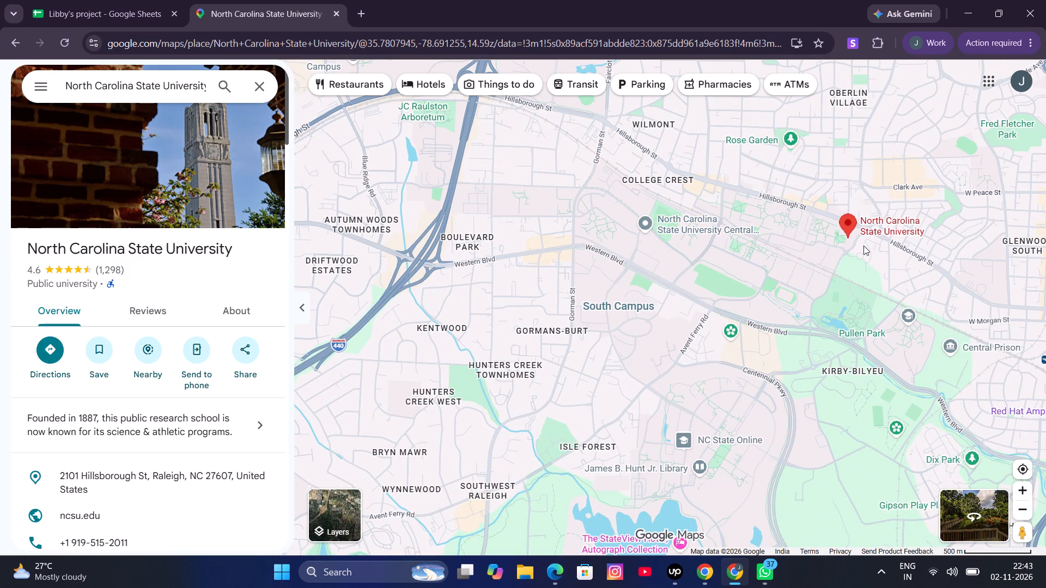
Measure the distance westward from North Carolina State University through a point west of Asheboro to a point near Salisbury.
{"action": "scroll", "coordinate": [856, 242], "scroll_direction": "down", "scroll_amount": 20}
{"action": "scroll", "coordinate": [856, 242], "scroll_direction": "down", "scroll_amount": 7}
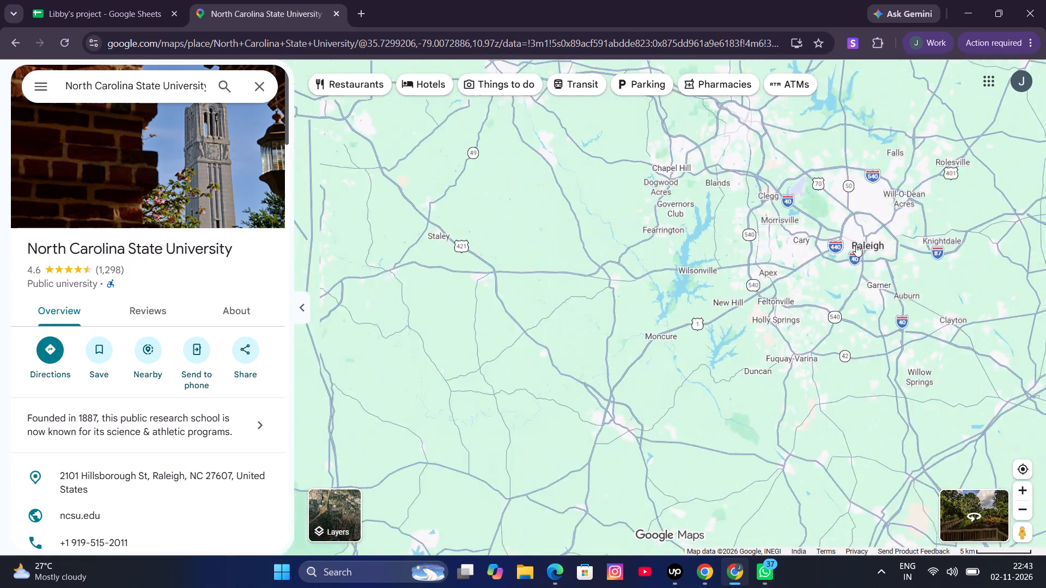
{"action": "scroll", "coordinate": [856, 244], "scroll_direction": "down", "scroll_amount": 13}
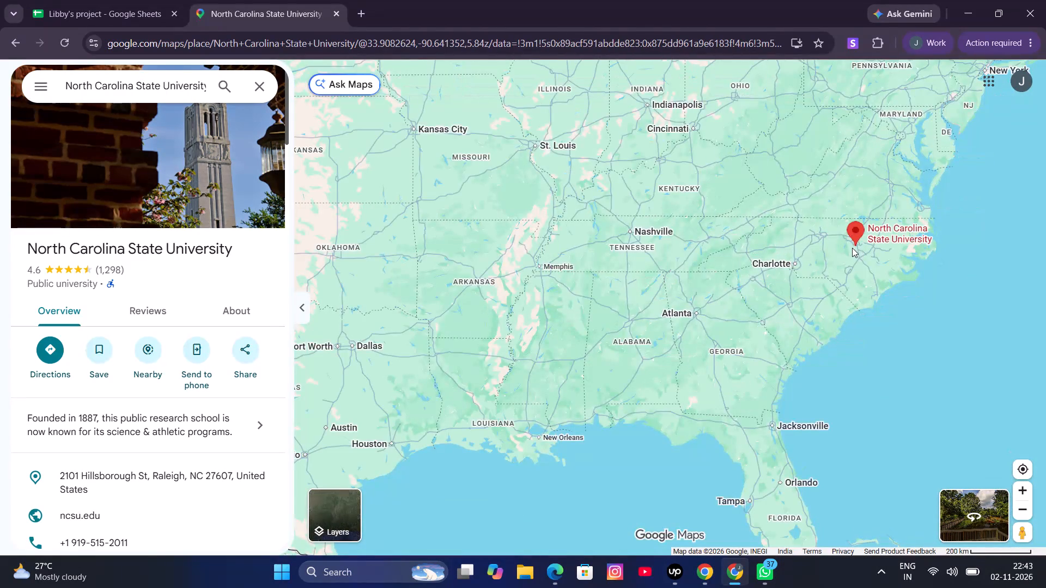
{"action": "scroll", "coordinate": [852, 248], "scroll_direction": "up", "scroll_amount": 20}
{"action": "scroll", "coordinate": [852, 246], "scroll_direction": "up", "scroll_amount": 4}
{"action": "scroll", "coordinate": [852, 246], "scroll_direction": "down", "scroll_amount": 9}
{"action": "right_click", "coordinate": [899, 214]}
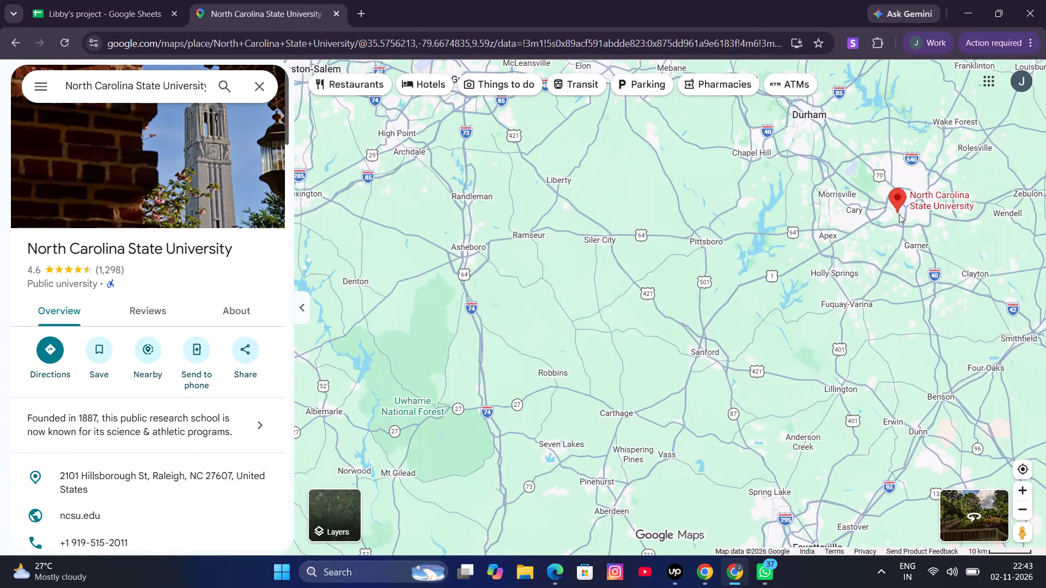
{"action": "left_click", "coordinate": [932, 446]}
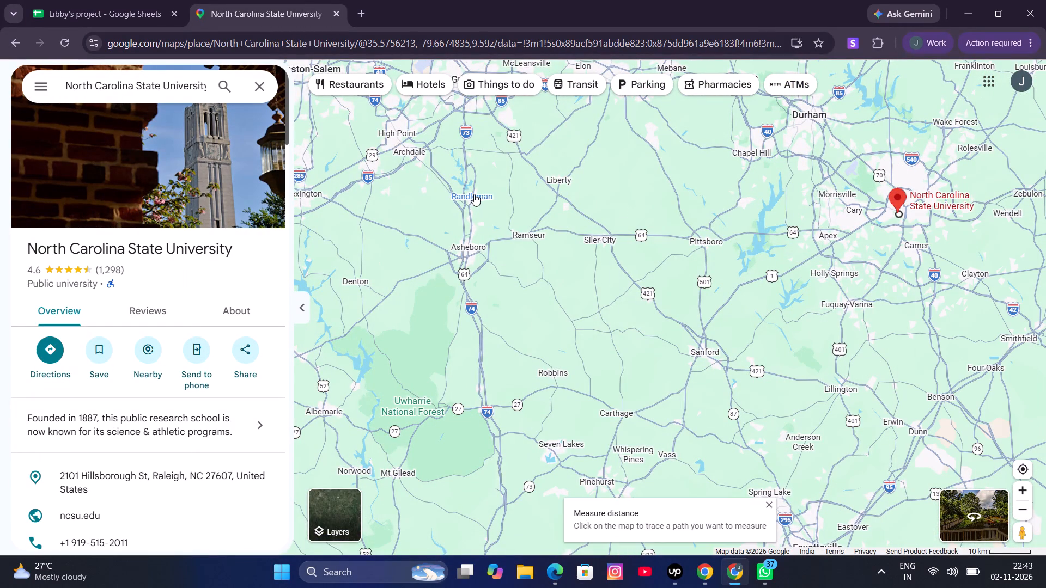
{"action": "left_click", "coordinate": [422, 229]}
{"action": "left_click", "coordinate": [422, 227]}
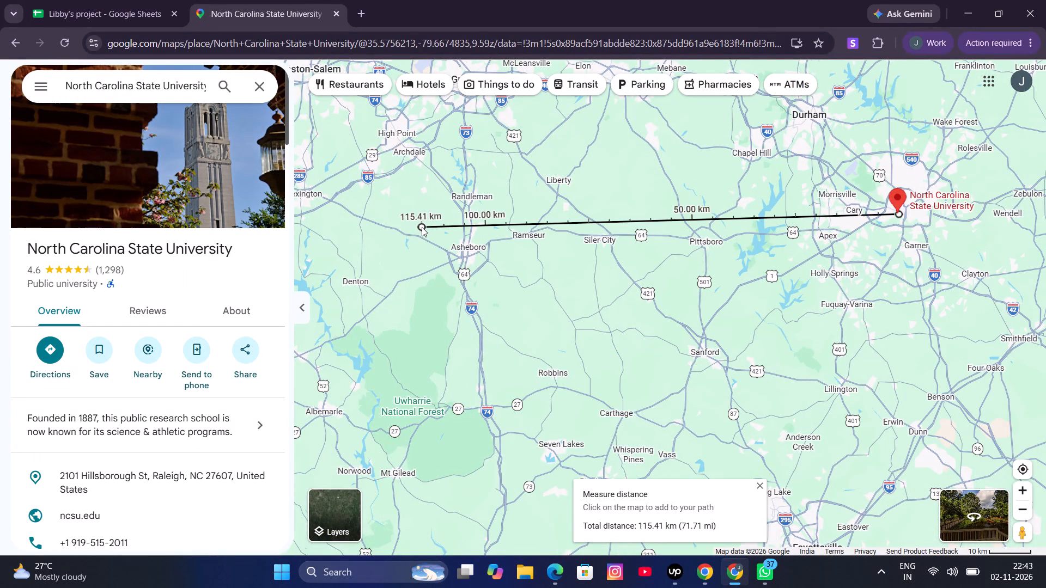
{"action": "scroll", "coordinate": [422, 227], "scroll_direction": "down", "scroll_amount": 5}
{"action": "left_click", "coordinate": [348, 202]}
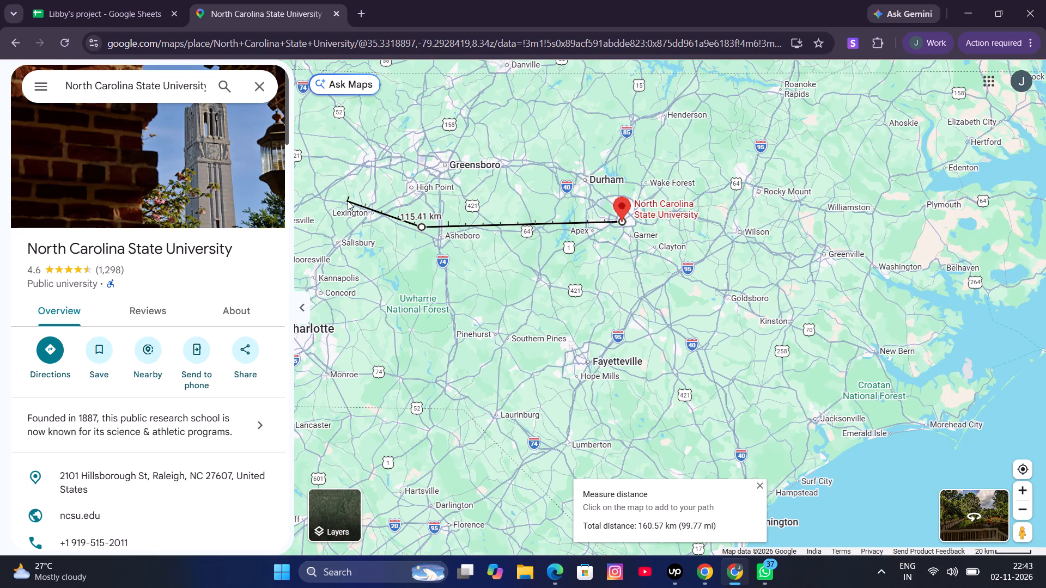
{"action": "left_click", "coordinate": [348, 201]}
{"action": "left_click", "coordinate": [332, 228]}
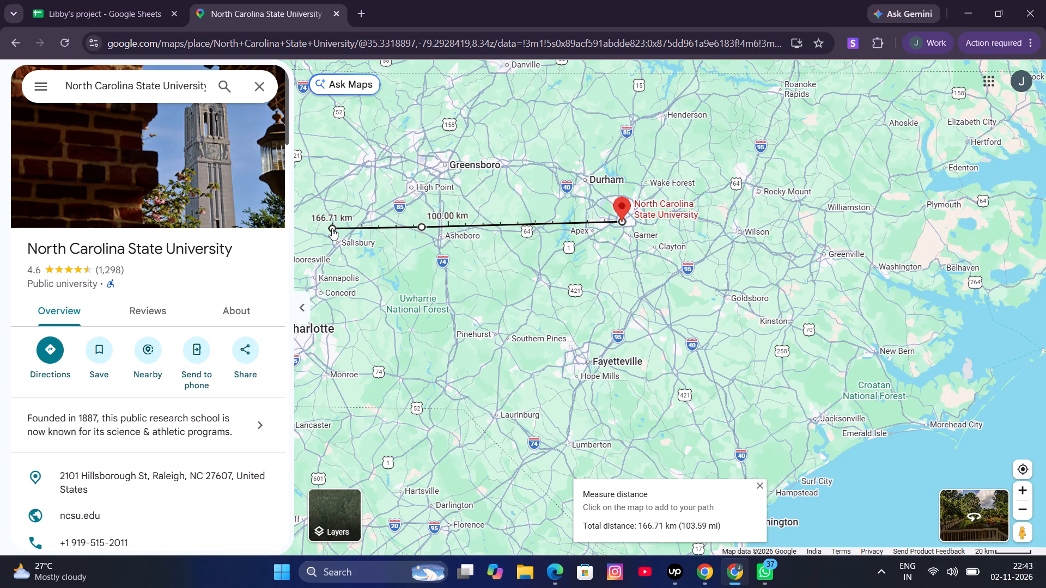
Remove the measurement's end point near Salisbury and move the remaining western point to about 160 km from North Carolina State University.
{"action": "left_click", "coordinate": [332, 228]}
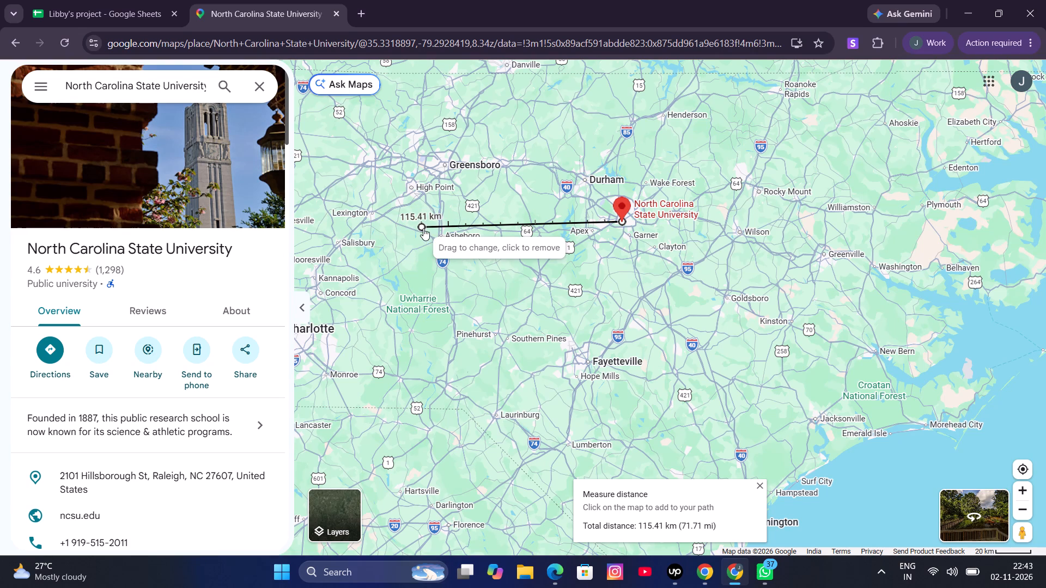
{"action": "left_click_drag", "start_coordinate": [423, 228], "coordinate": [344, 224]}
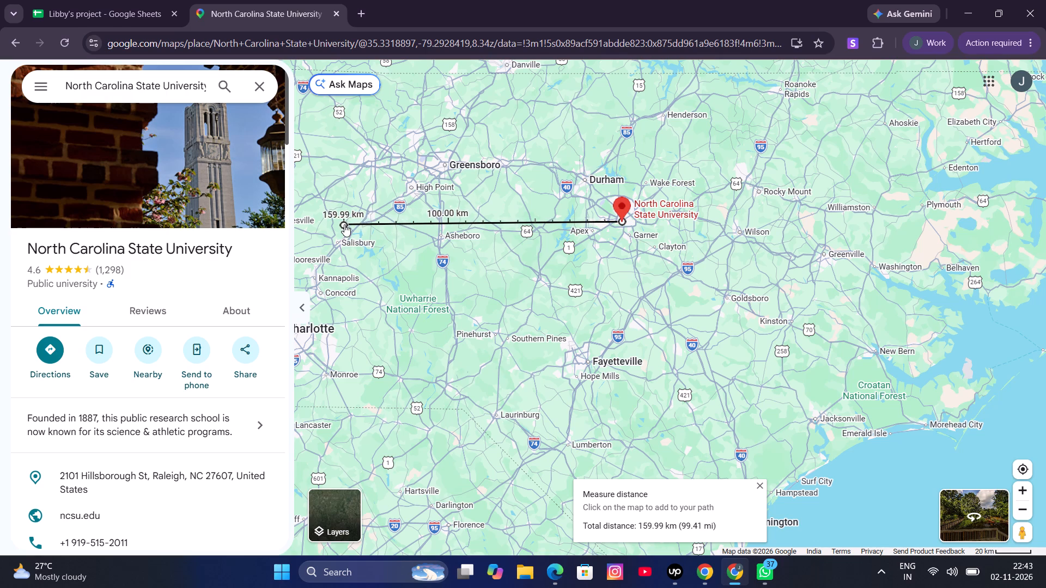
{"action": "left_click_drag", "start_coordinate": [344, 224], "coordinate": [344, 222]}
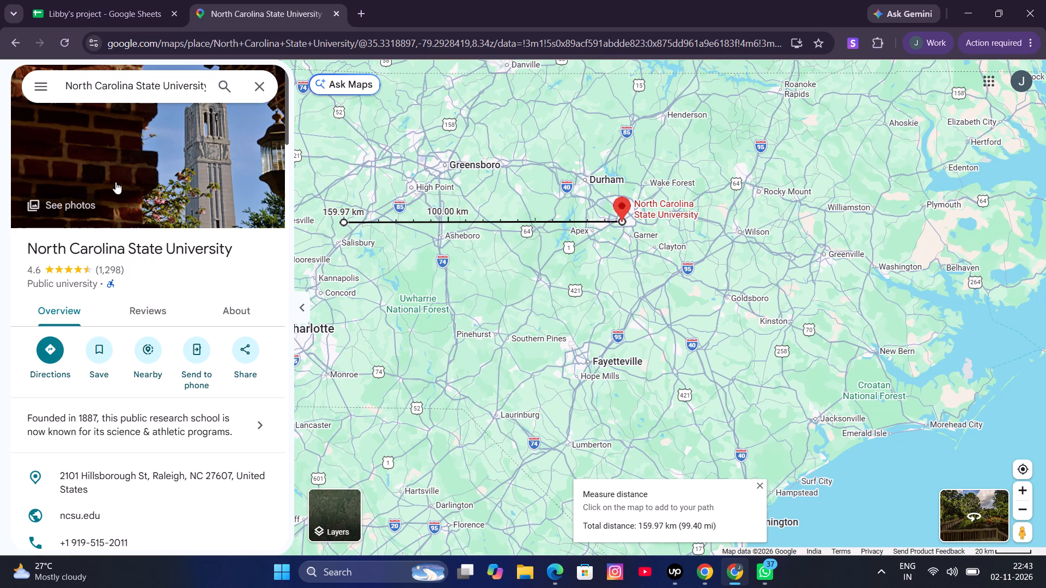
Search Google Maps for Mount Tabor High School and compare its location with the measured line.
{"action": "left_click", "coordinate": [137, 360]}
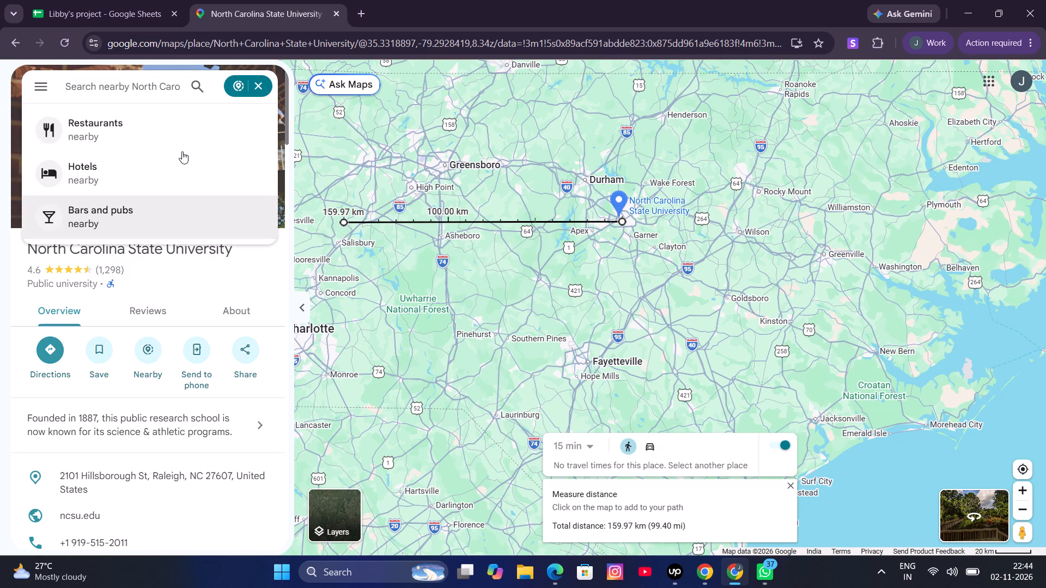
{"action": "left_click", "coordinate": [148, 90]}
{"action": "key", "text": "ctrl+v"}
{"action": "key", "text": "Return"}
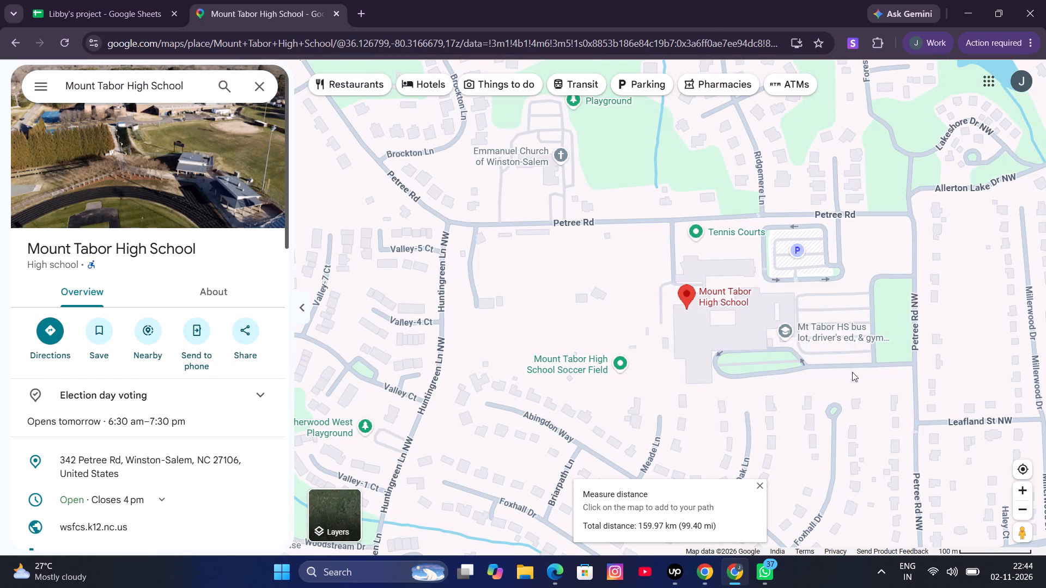
{"action": "scroll", "coordinate": [775, 382], "scroll_direction": "down", "scroll_amount": 20}
{"action": "scroll", "coordinate": [775, 382], "scroll_direction": "down", "scroll_amount": 9}
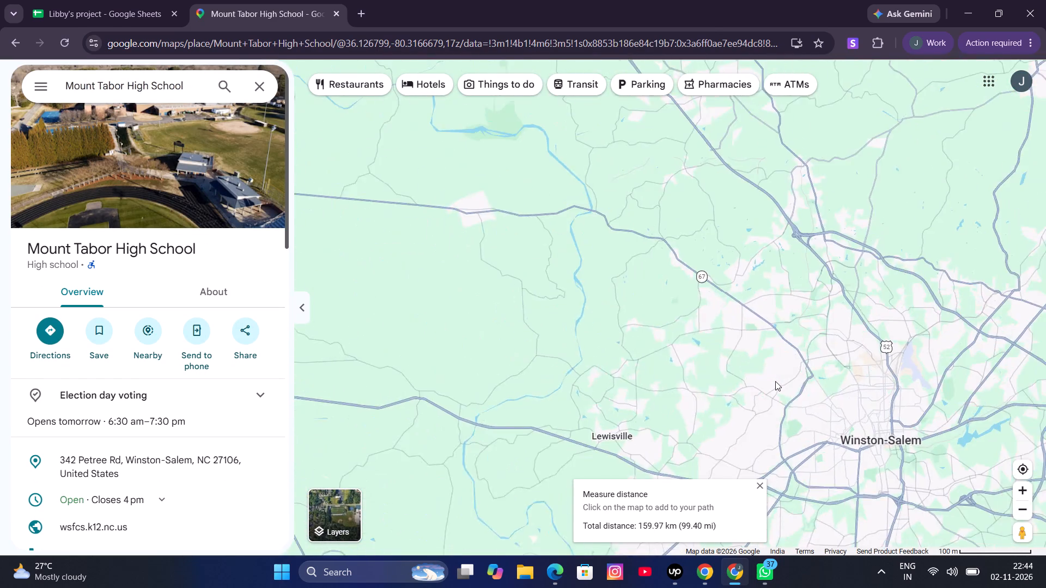
{"action": "scroll", "coordinate": [775, 381], "scroll_direction": "down", "scroll_amount": 15}
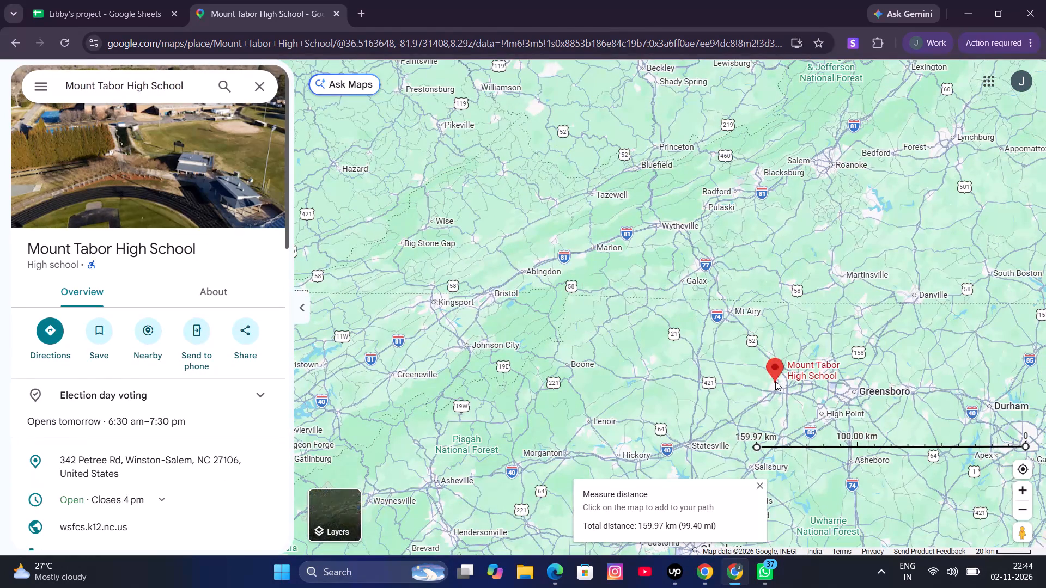
{"action": "left_click_drag", "start_coordinate": [32, 245], "coordinate": [50, 241]}
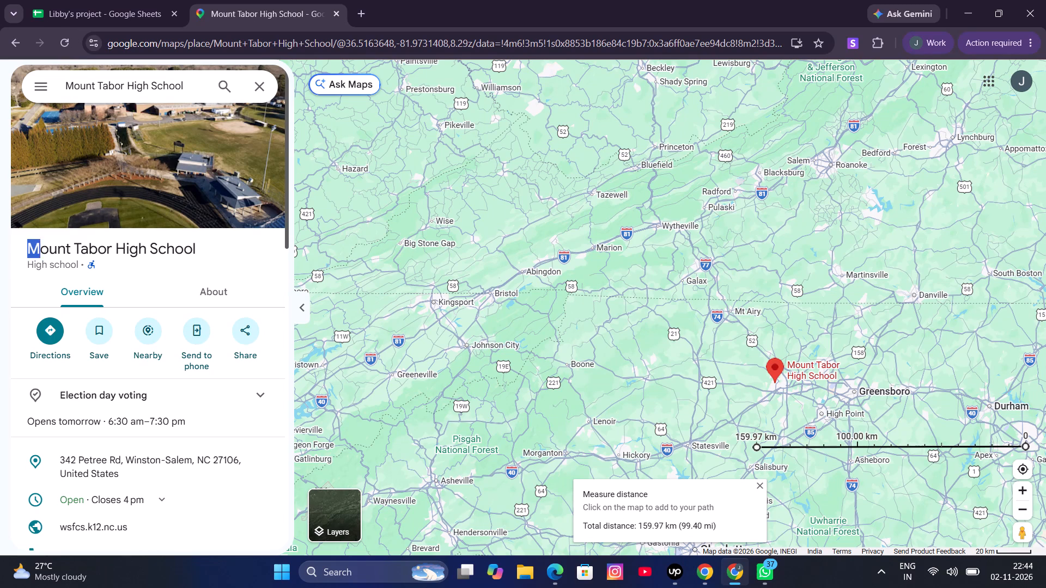
{"action": "left_click_drag", "start_coordinate": [50, 241], "coordinate": [202, 256]}
{"action": "key", "text": "ctrl+c"}
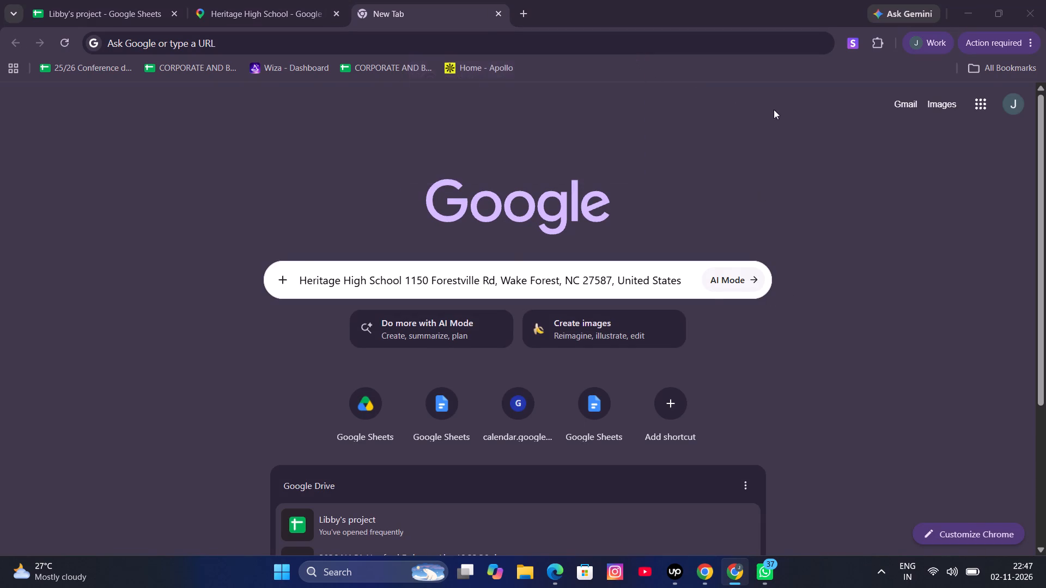
{"action": "key", "text": "Return"}
{"action": "left_click", "coordinate": [692, 284]}
{"action": "key", "text": "Return"}
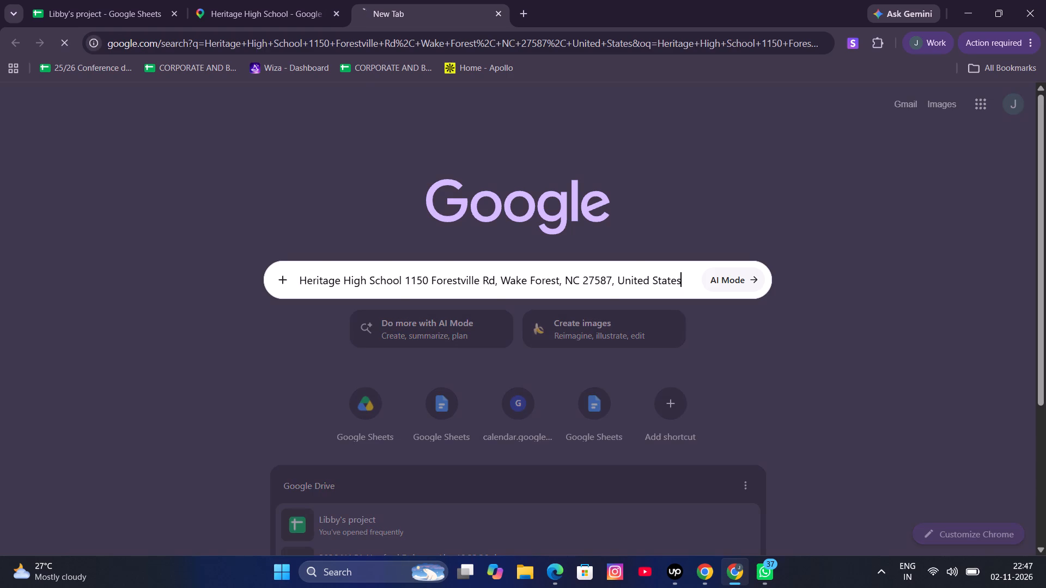
{"action": "key", "text": "Return"}
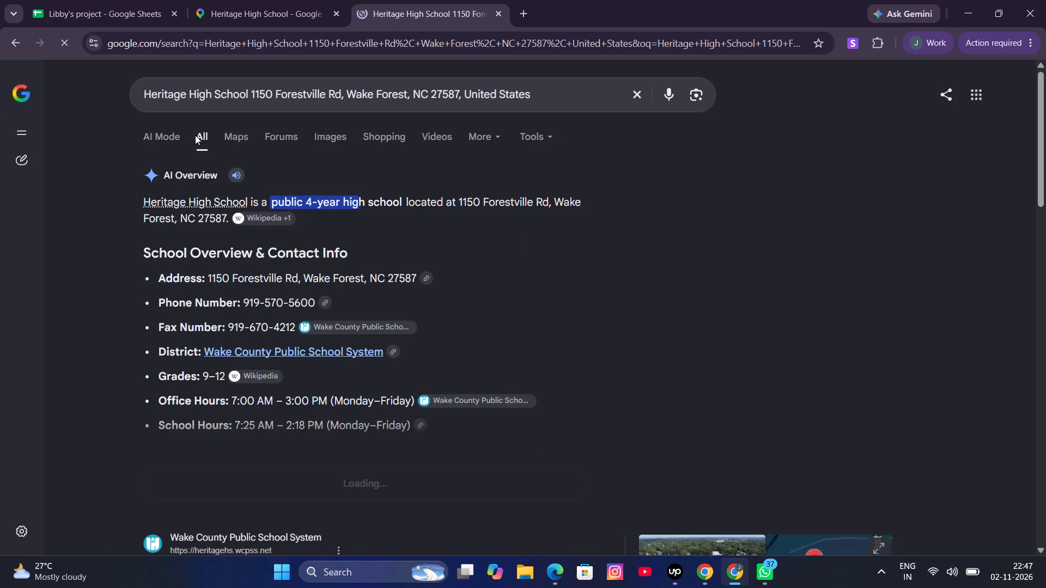
{"action": "left_click", "coordinate": [169, 136]}
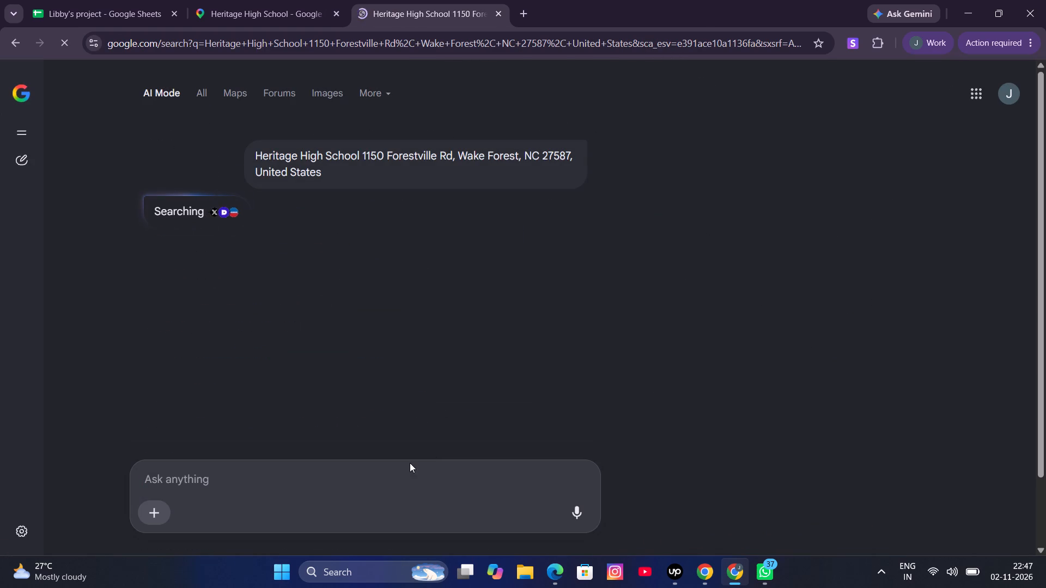
Send the copied contact name as a follow-up question in the Heritage High School AI Mode conversation.
{"action": "key", "text": "ctrl+v"}
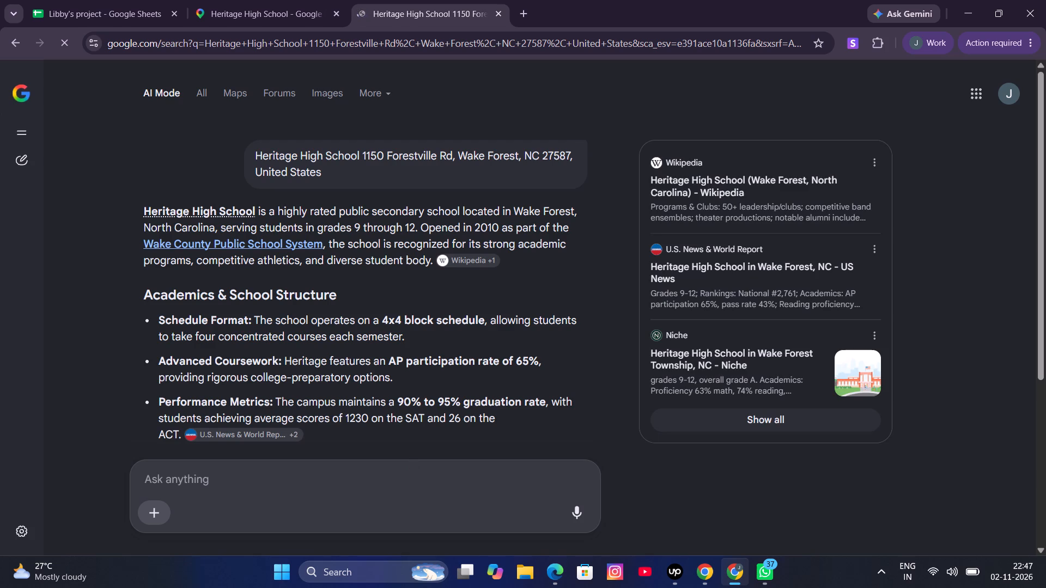
{"action": "left_click", "coordinate": [402, 466]}
{"action": "scroll", "coordinate": [429, 375], "scroll_direction": "down", "scroll_amount": 15}
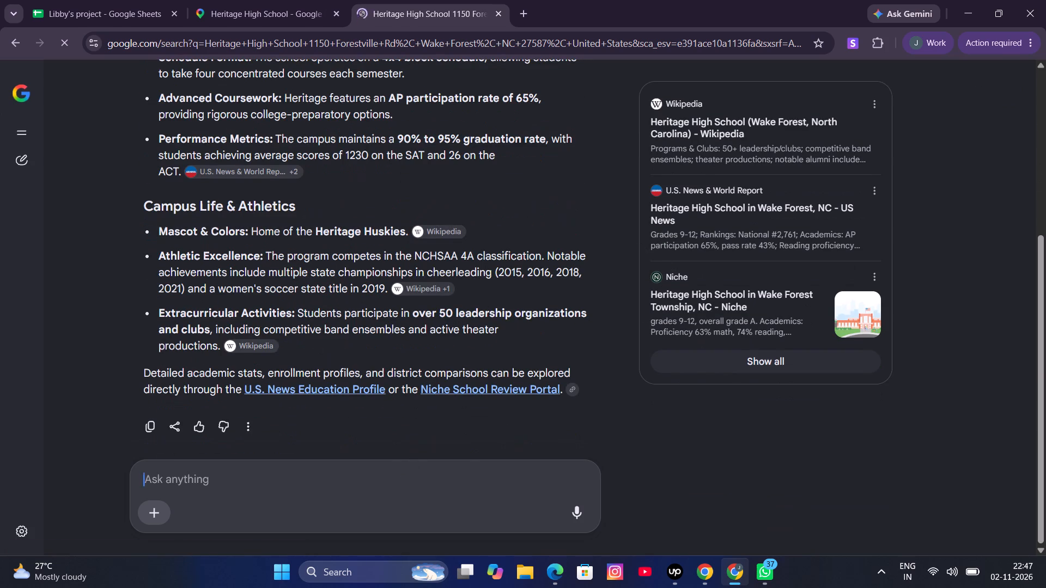
{"action": "key", "text": "ctrl+v"}
{"action": "key", "text": "Return"}
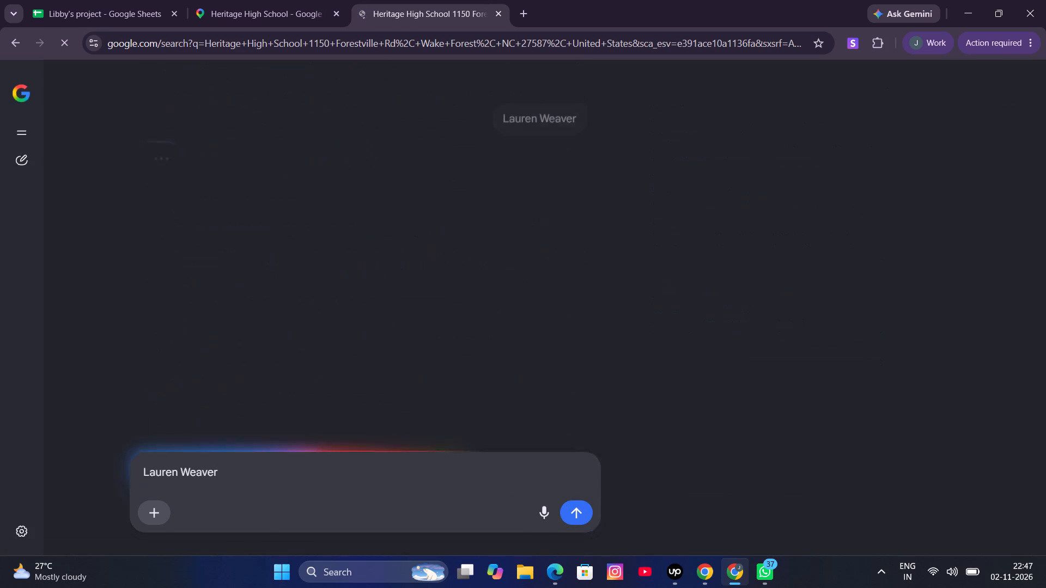
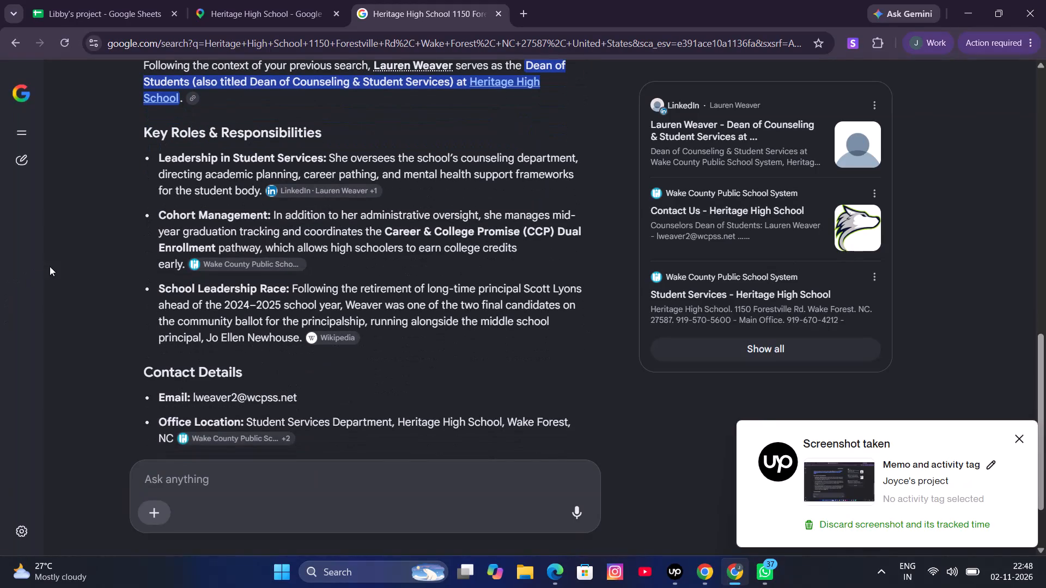
Open the Heritage High School Contact Us page cited for the contact's role in the AI Mode answer.
{"action": "scroll", "coordinate": [367, 307], "scroll_direction": "up", "scroll_amount": 1}
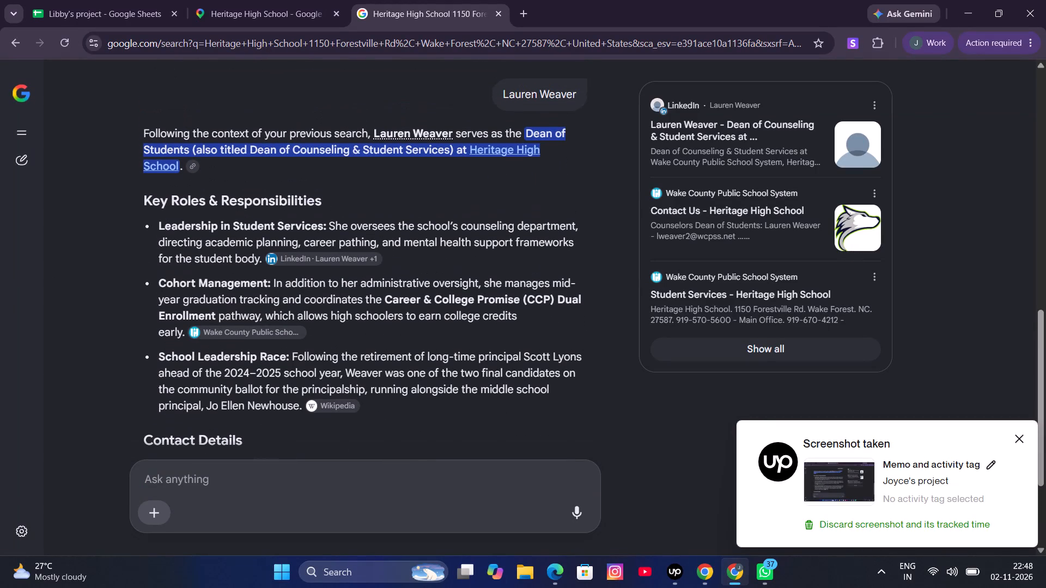
{"action": "left_click", "coordinate": [409, 187]}
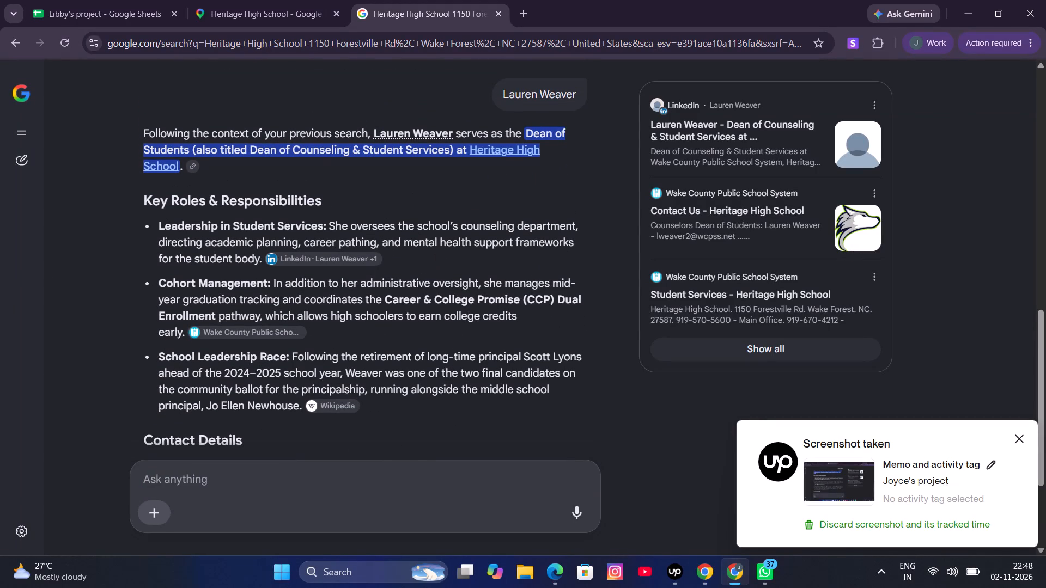
{"action": "left_click", "coordinate": [190, 169]}
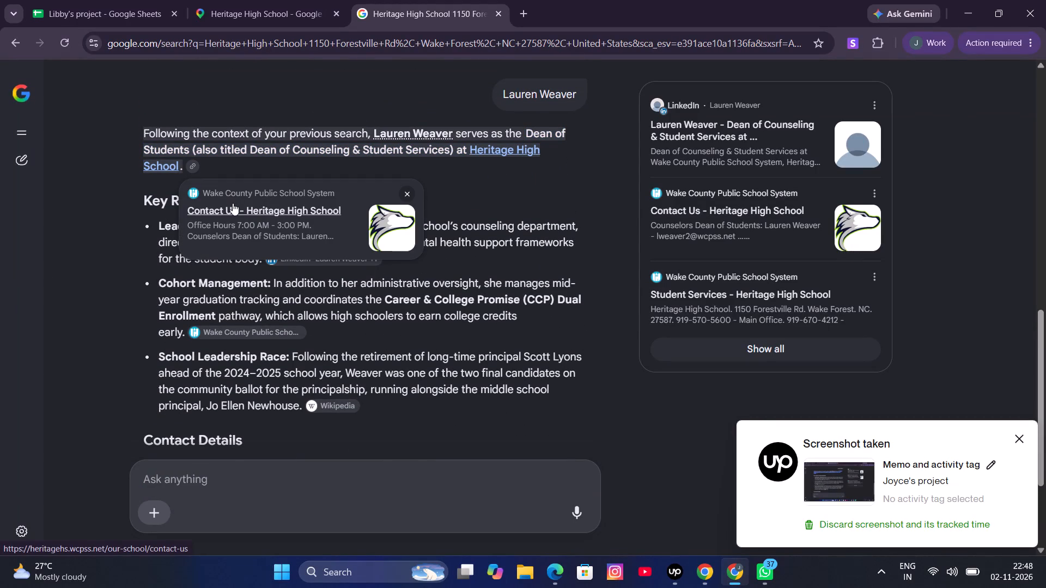
{"action": "left_click", "coordinate": [313, 210]}
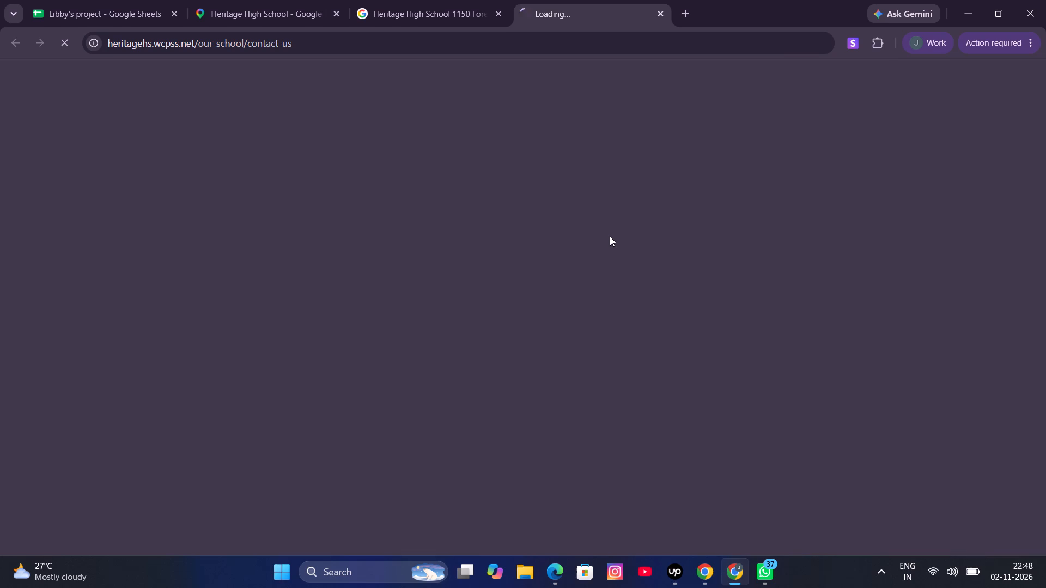
Switch to the Upwork Time Tracker, check the current session and latest screenshot, and minimize it.
{"action": "left_click", "coordinate": [668, 583]}
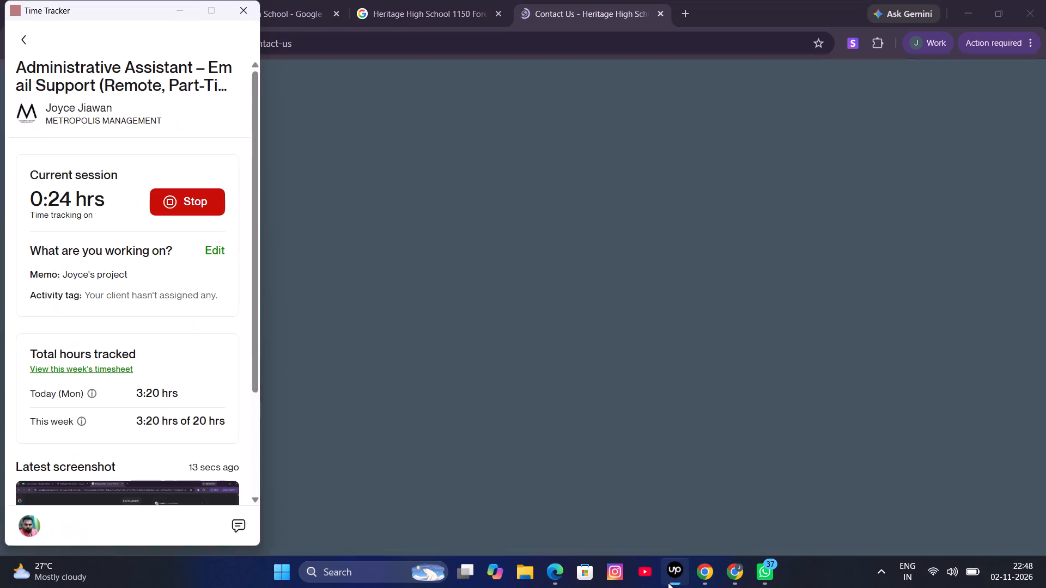
{"action": "scroll", "coordinate": [167, 312], "scroll_direction": "down", "scroll_amount": 3}
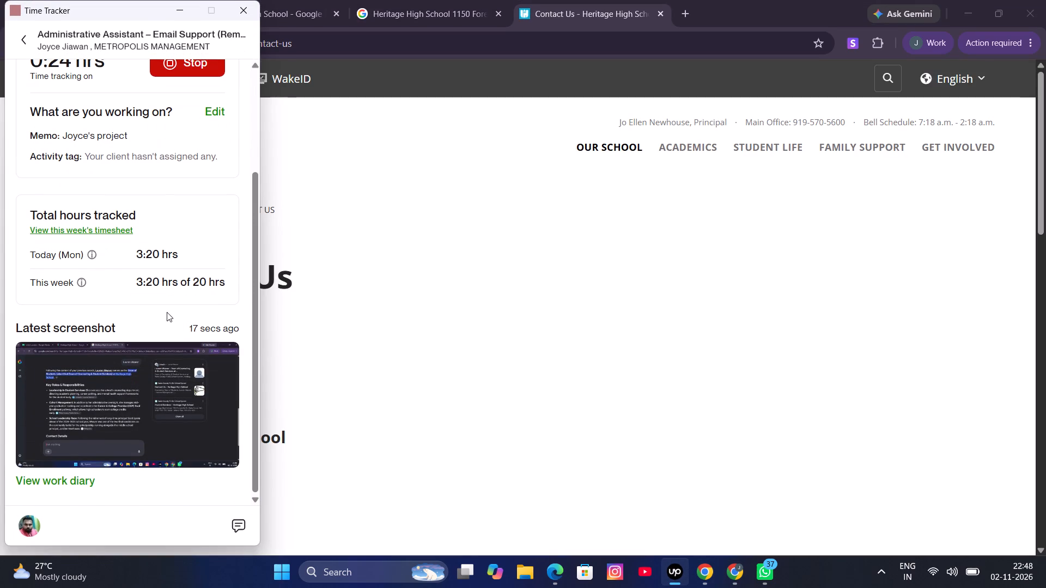
{"action": "scroll", "coordinate": [167, 311], "scroll_direction": "down", "scroll_amount": 3}
{"action": "scroll", "coordinate": [167, 311], "scroll_direction": "up", "scroll_amount": 9}
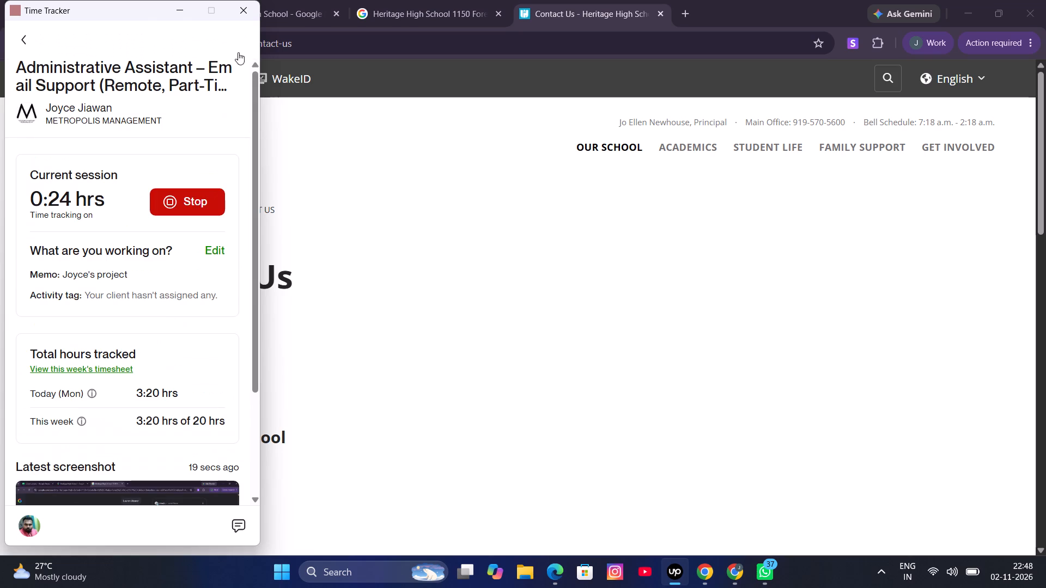
{"action": "left_click", "coordinate": [178, 18]}
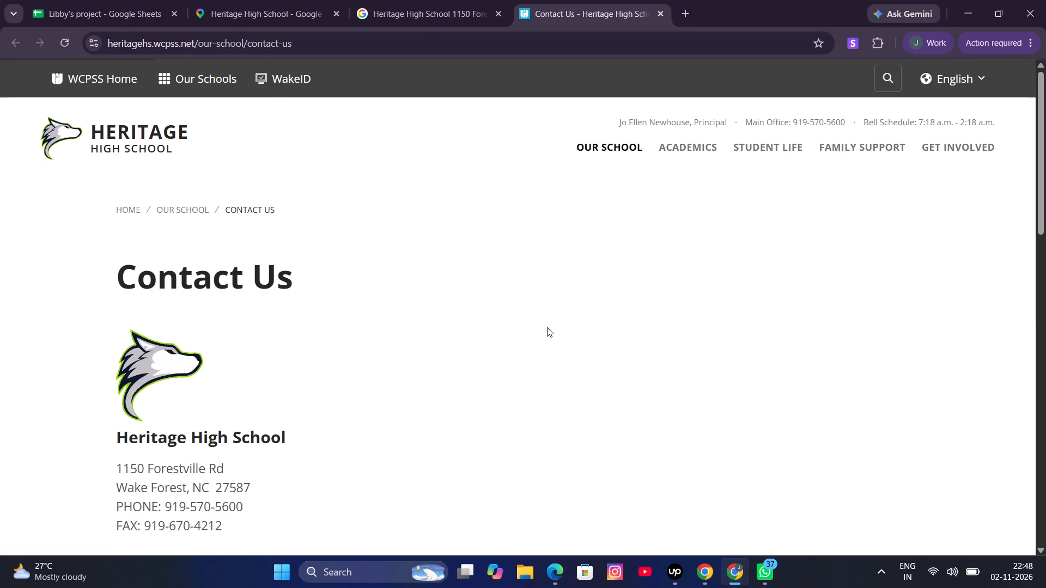
Review the staff and counselor contacts listed on the school's Contact Us page.
{"action": "scroll", "coordinate": [547, 327], "scroll_direction": "down", "scroll_amount": 14}
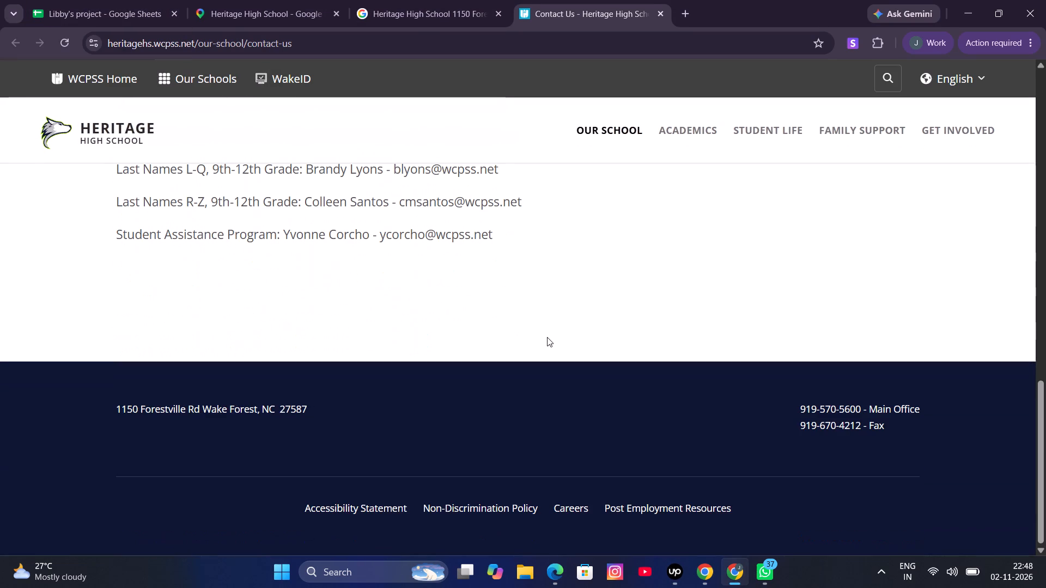
{"action": "double_click", "coordinate": [547, 337]}
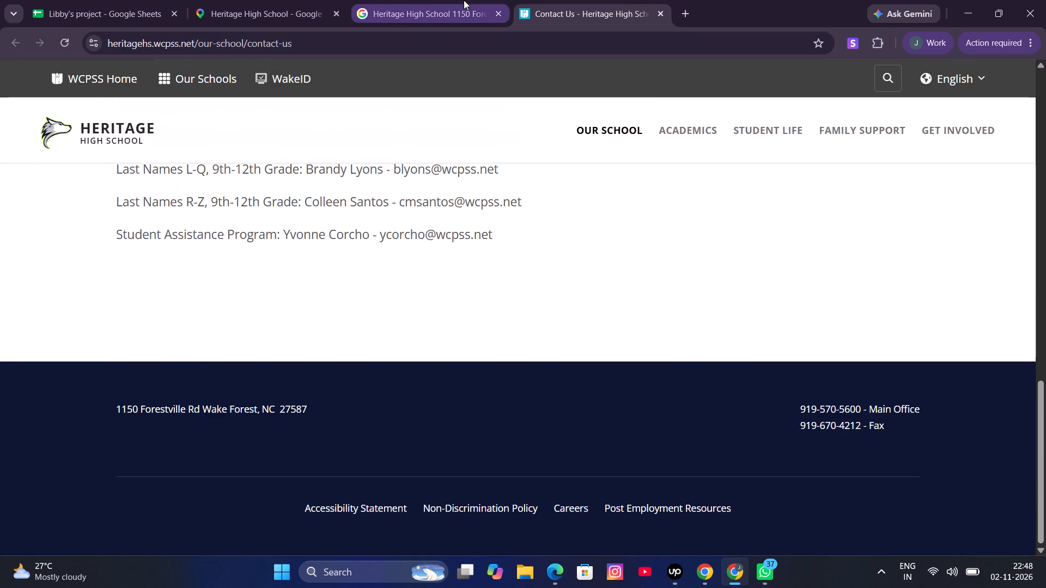
Go back to the Heritage High School Google results and open the school's official home page to look it over.
{"action": "left_click", "coordinate": [464, 0]}
{"action": "left_click", "coordinate": [11, 45]}
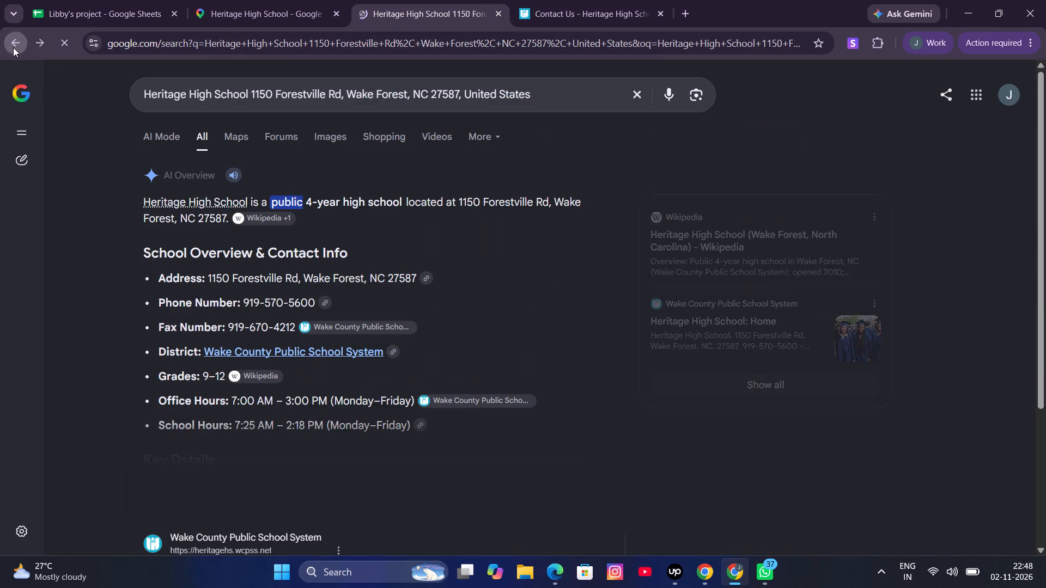
{"action": "scroll", "coordinate": [265, 229], "scroll_direction": "down", "scroll_amount": 4}
{"action": "left_click", "coordinate": [227, 278]}
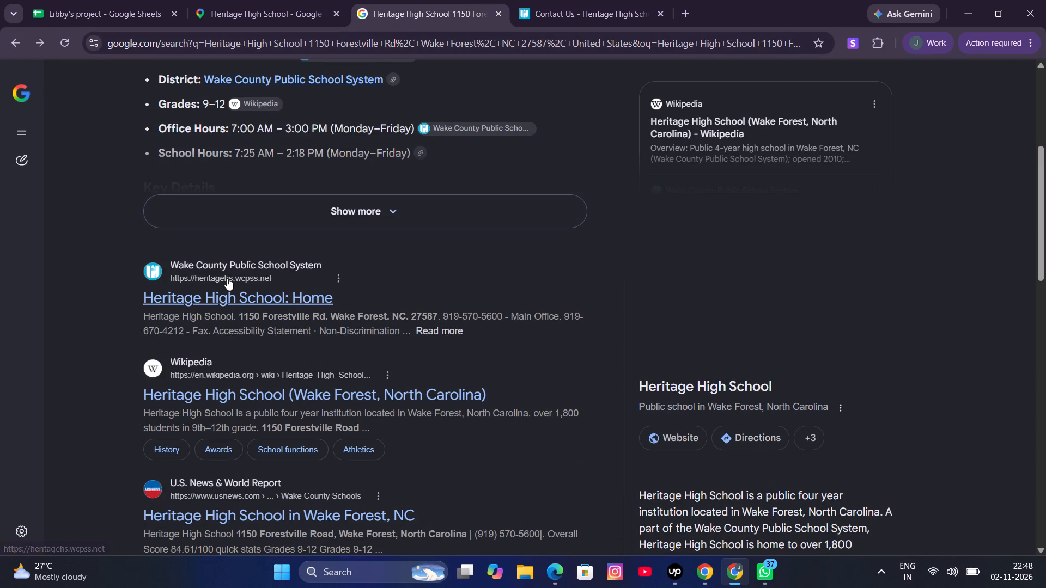
{"action": "scroll", "coordinate": [788, 343], "scroll_direction": "down", "scroll_amount": 5}
{"action": "scroll", "coordinate": [788, 343], "scroll_direction": "up", "scroll_amount": 1}
{"action": "scroll", "coordinate": [788, 343], "scroll_direction": "down", "scroll_amount": 2}
{"action": "scroll", "coordinate": [788, 343], "scroll_direction": "up", "scroll_amount": 9}
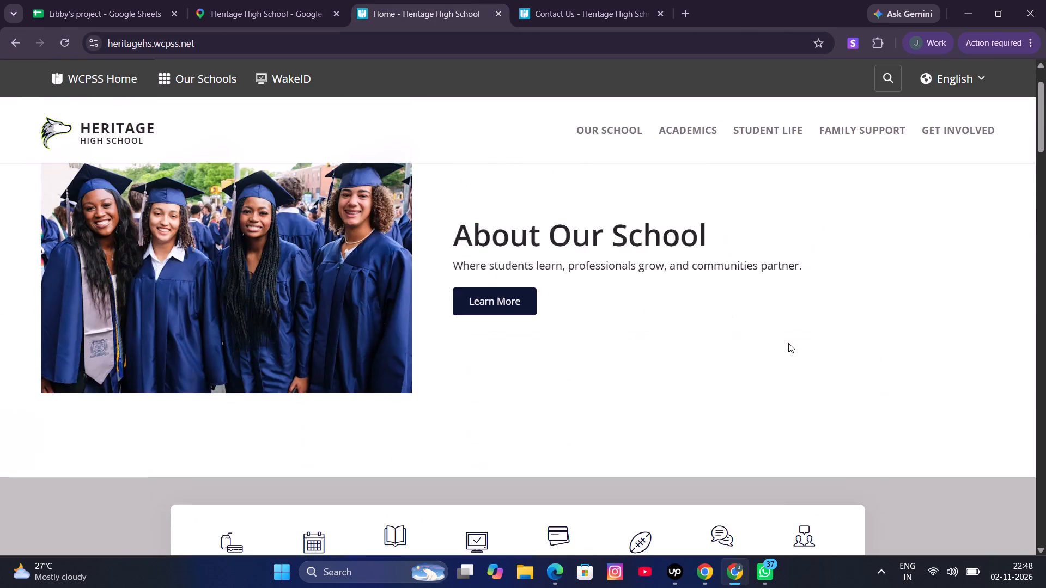
Search the school website for the copied contact name.
{"action": "left_click", "coordinate": [881, 79]}
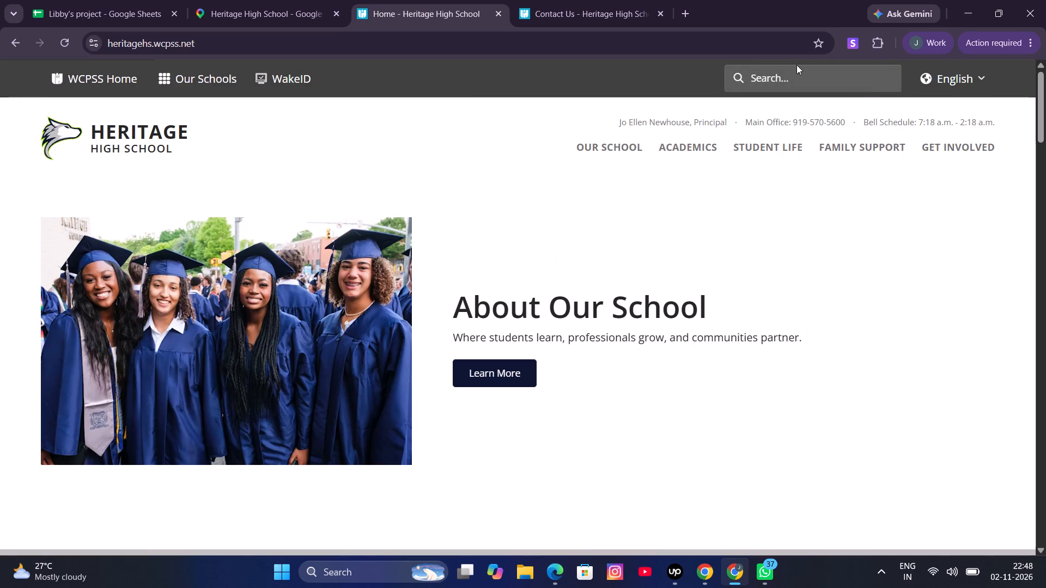
{"action": "key", "text": "ctrl+v"}
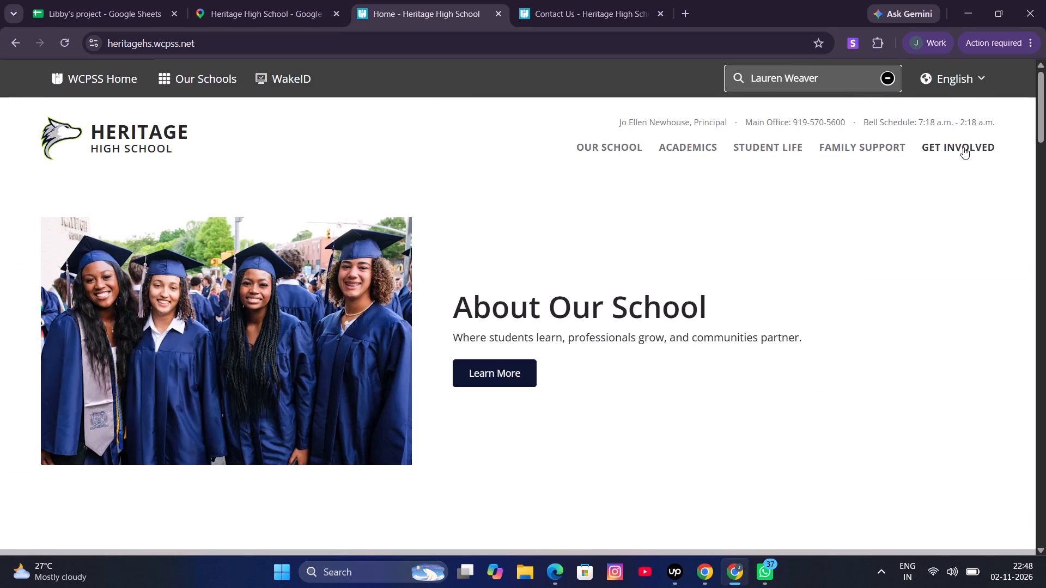
{"action": "key", "text": "Return"}
{"action": "key", "text": "Return"}
{"action": "key", "text": "Return"}
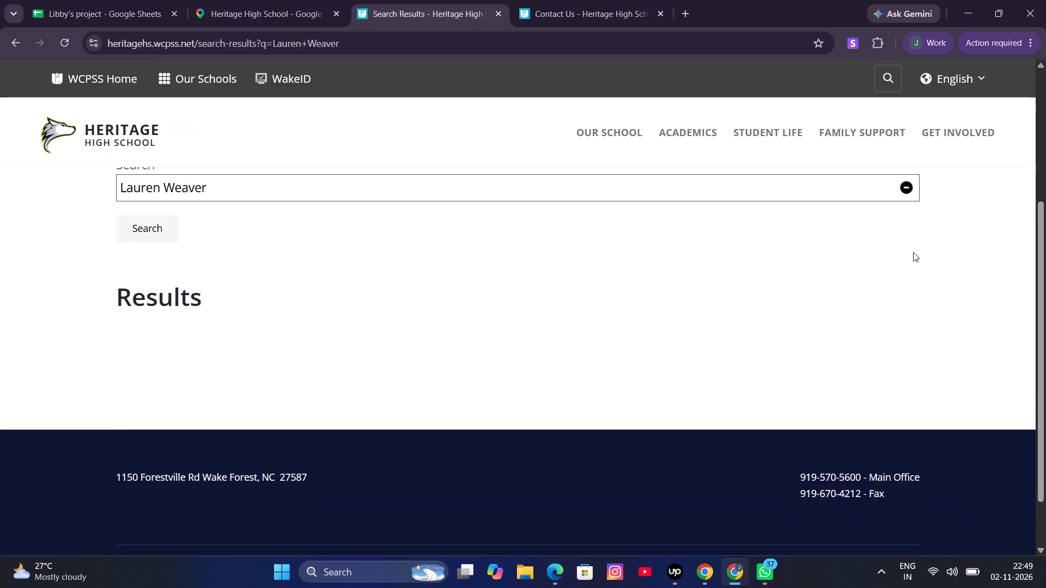
{"action": "left_click", "coordinate": [733, 332]}
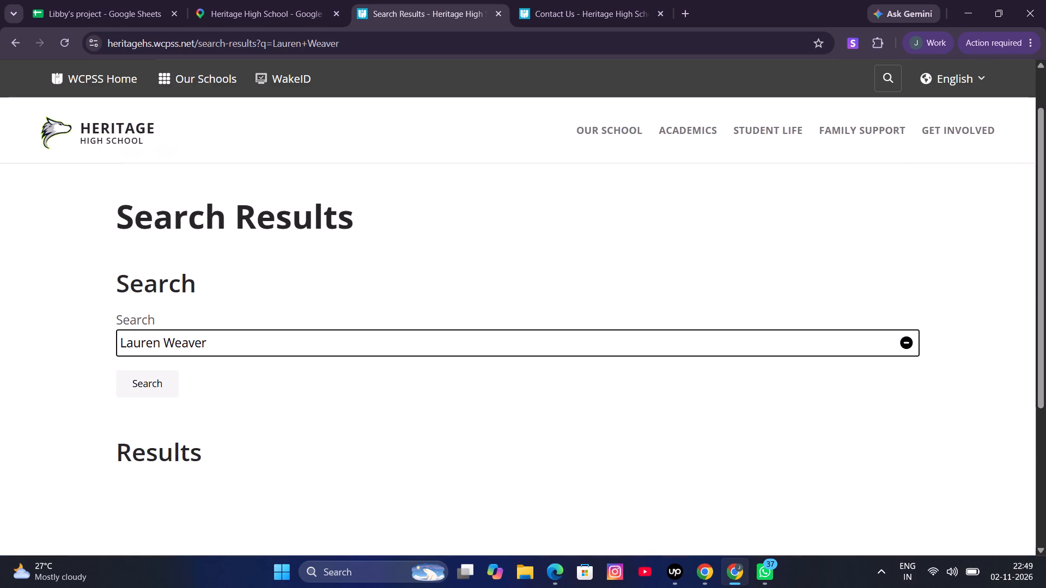
{"action": "key", "text": "Return"}
Open the Student Services search result and check the contact's entry among the staff cards.
{"action": "scroll", "coordinate": [512, 520], "scroll_direction": "down", "scroll_amount": 2}
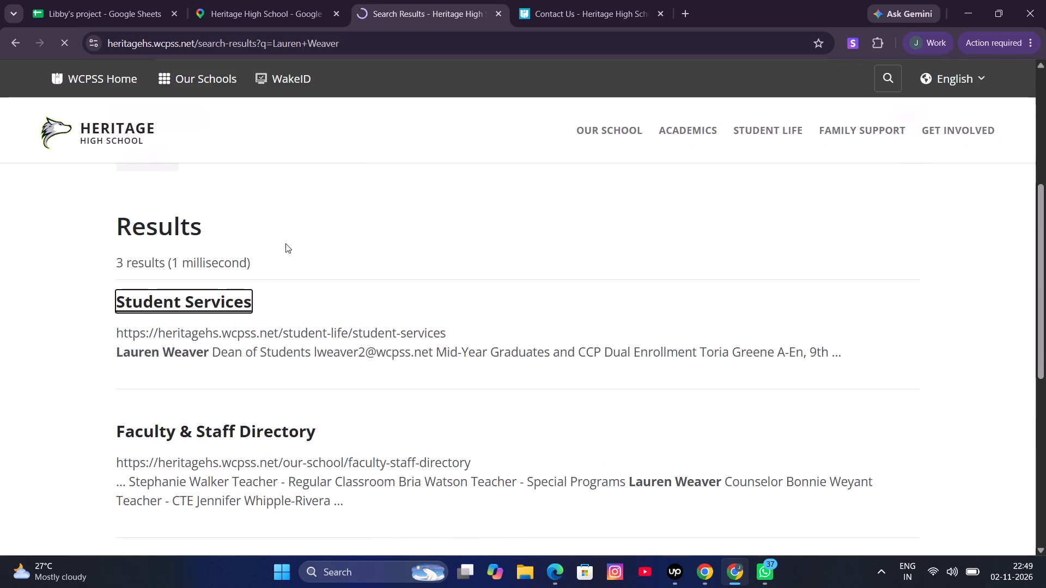
{"action": "scroll", "coordinate": [238, 378], "scroll_direction": "down", "scroll_amount": 6}
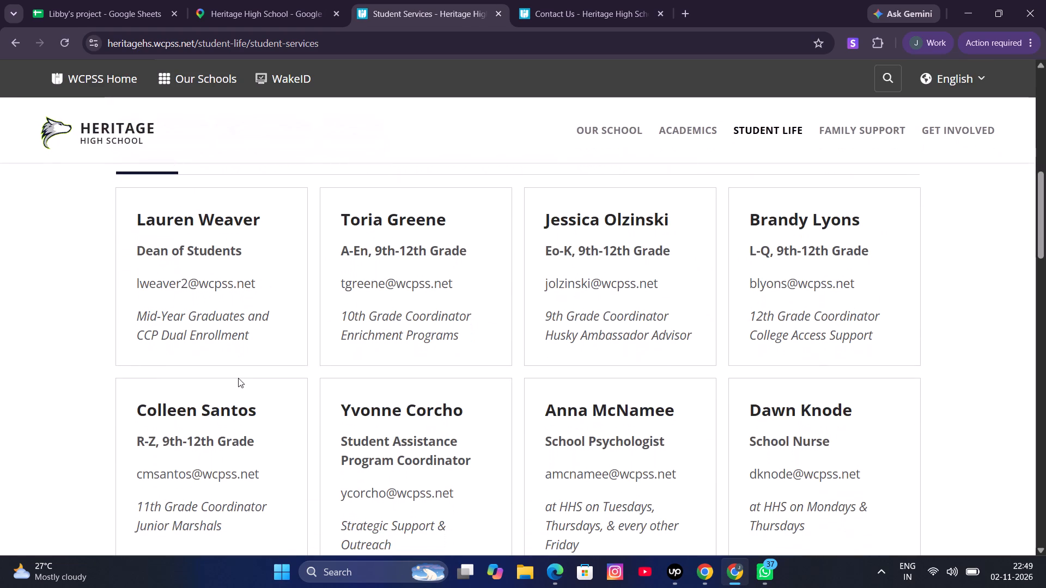
{"action": "left_click", "coordinate": [238, 377]}
Return to the site search results, open the Faculty & Staff Directory, and look through its first page.
{"action": "left_click", "coordinate": [222, 420]}
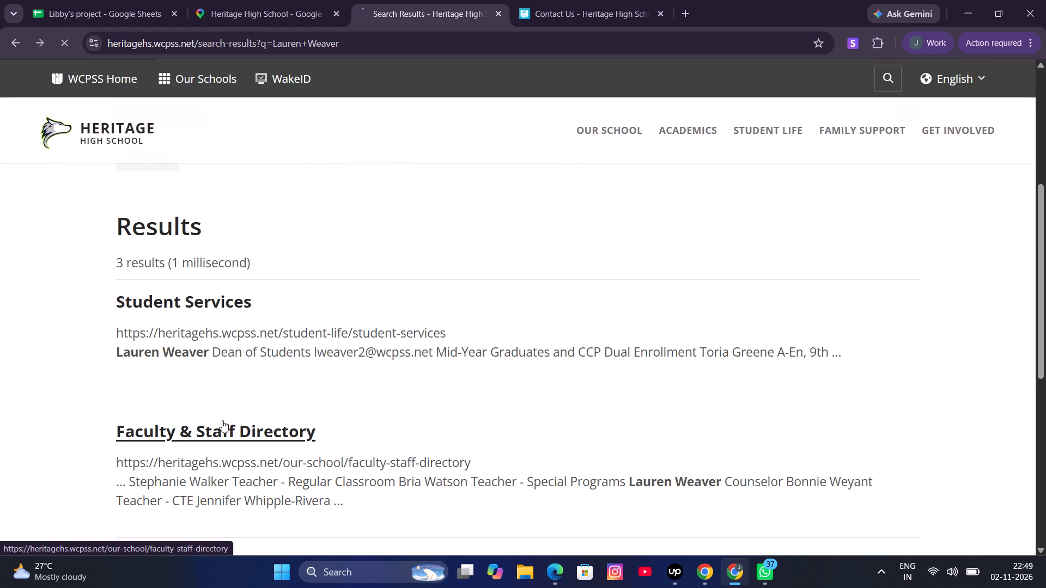
{"action": "left_click", "coordinate": [222, 420]}
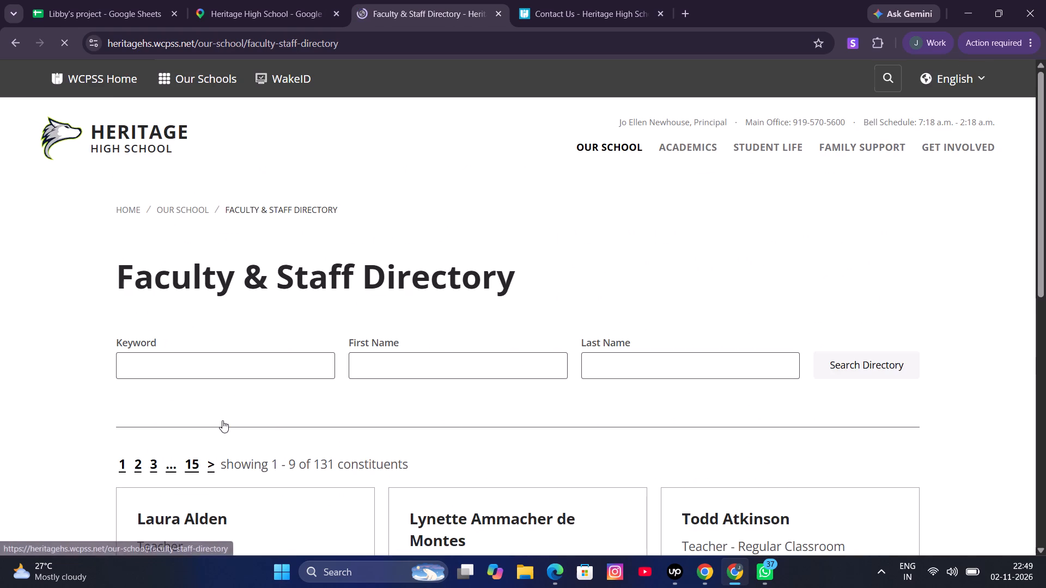
{"action": "scroll", "coordinate": [424, 485], "scroll_direction": "down", "scroll_amount": 7}
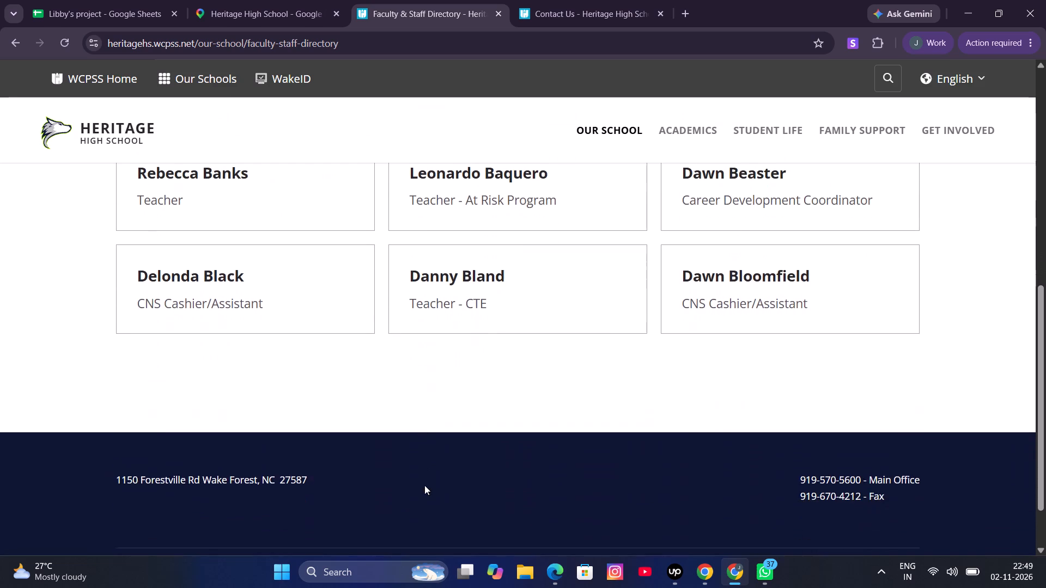
{"action": "scroll", "coordinate": [424, 485], "scroll_direction": "up", "scroll_amount": 5}
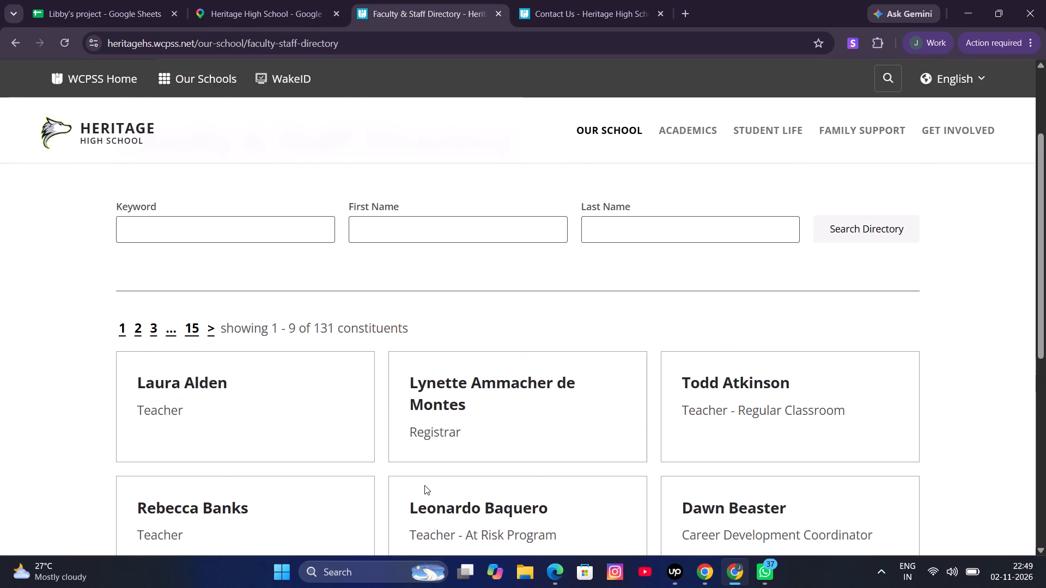
Search the directory by keyword for the copied contact name, open the matching profile, and try its primary school email link.
{"action": "left_click", "coordinate": [206, 225]}
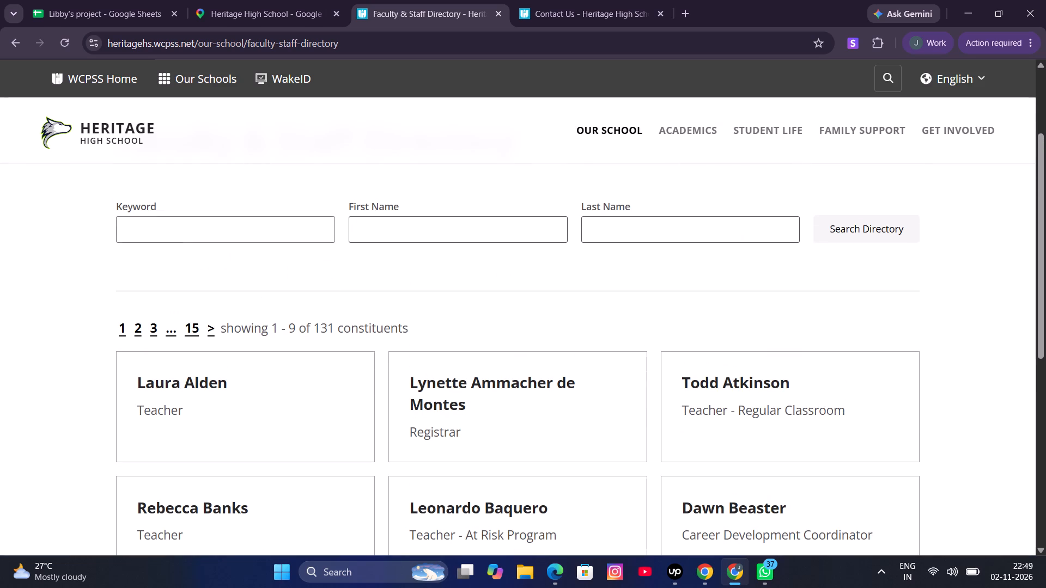
{"action": "key", "text": "ctrl+v"}
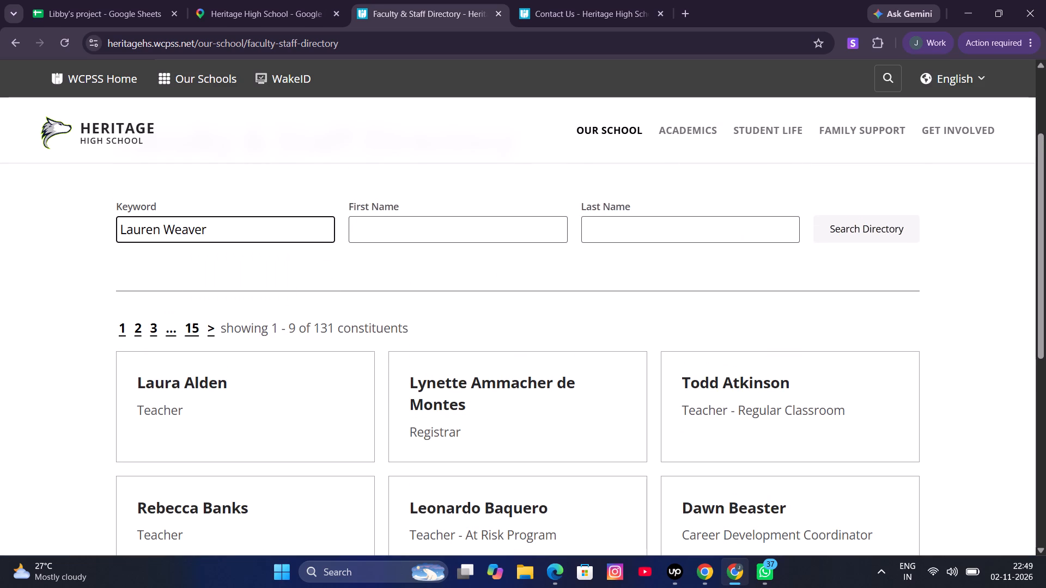
{"action": "key", "text": "Return"}
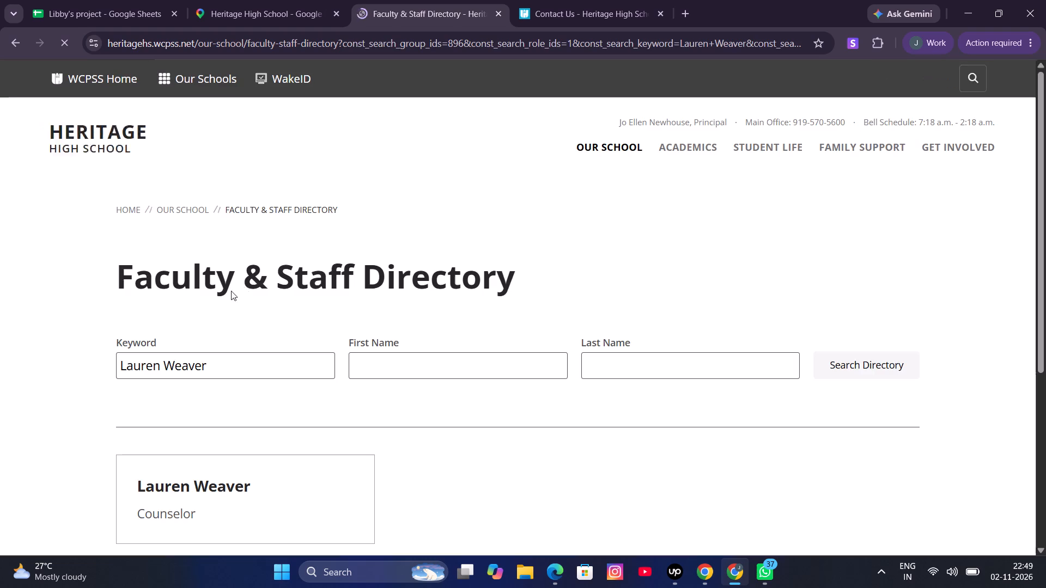
{"action": "scroll", "coordinate": [244, 285], "scroll_direction": "down", "scroll_amount": 3}
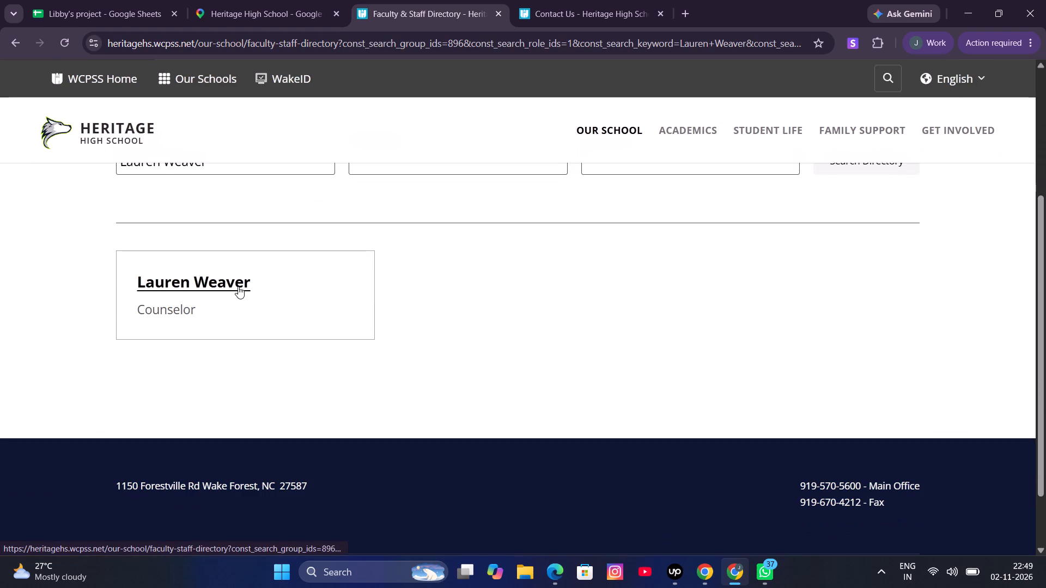
{"action": "left_click", "coordinate": [238, 286]}
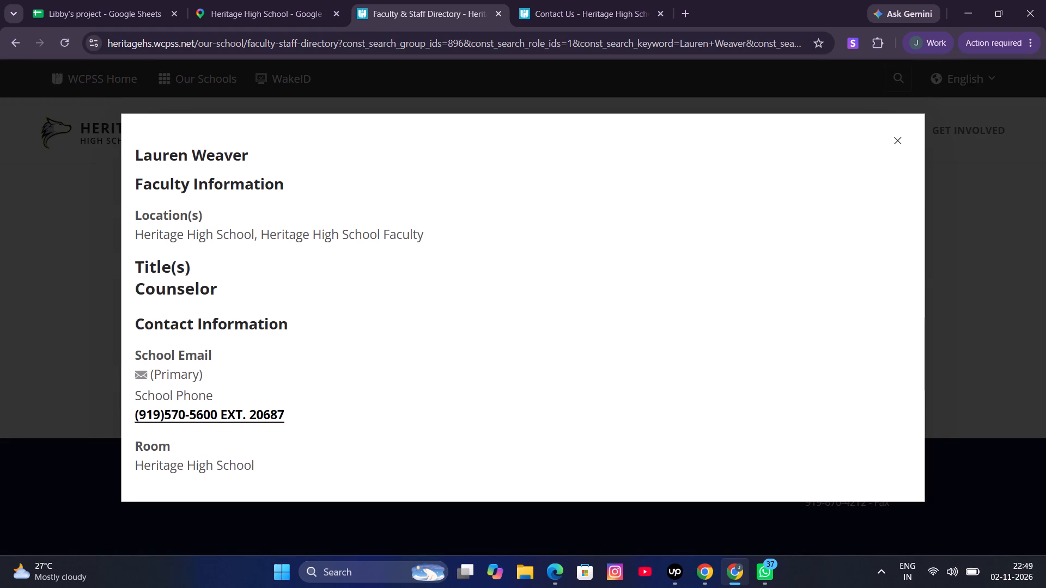
{"action": "left_click", "coordinate": [155, 378]}
Enter the contact's school email address in column G of row 58 in "Libby's project".
{"action": "left_click", "coordinate": [275, 283]}
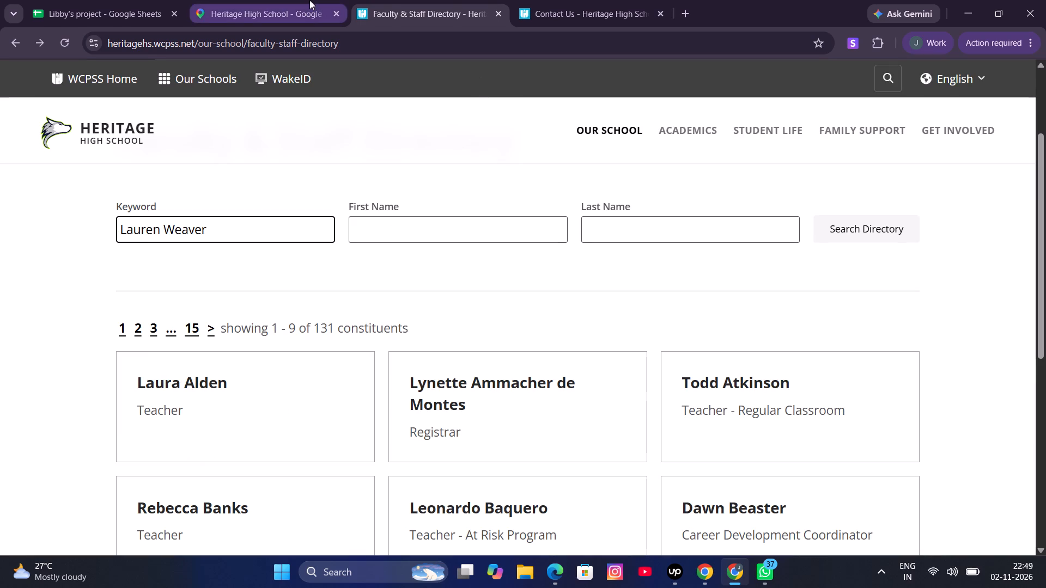
Go back to the Google results for Heritage High School and open the AI Mode answer down to its Contact Details section.
{"action": "double_click", "coordinate": [408, 114]}
{"action": "left_click", "coordinate": [408, 114]}
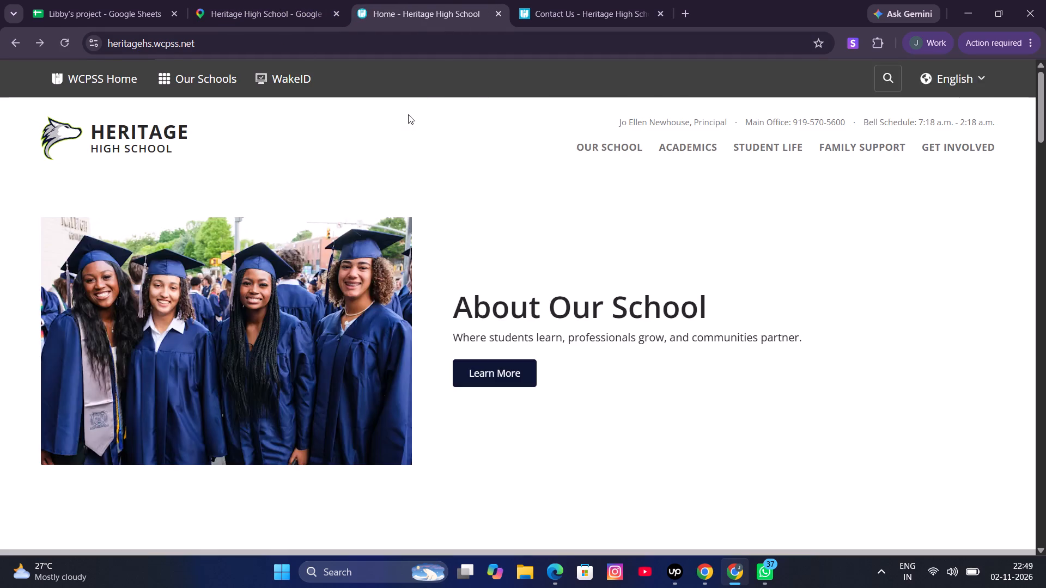
{"action": "scroll", "coordinate": [305, 160], "scroll_direction": "up", "scroll_amount": 5}
{"action": "scroll", "coordinate": [305, 162], "scroll_direction": "down", "scroll_amount": 1}
{"action": "scroll", "coordinate": [305, 162], "scroll_direction": "up", "scroll_amount": 2}
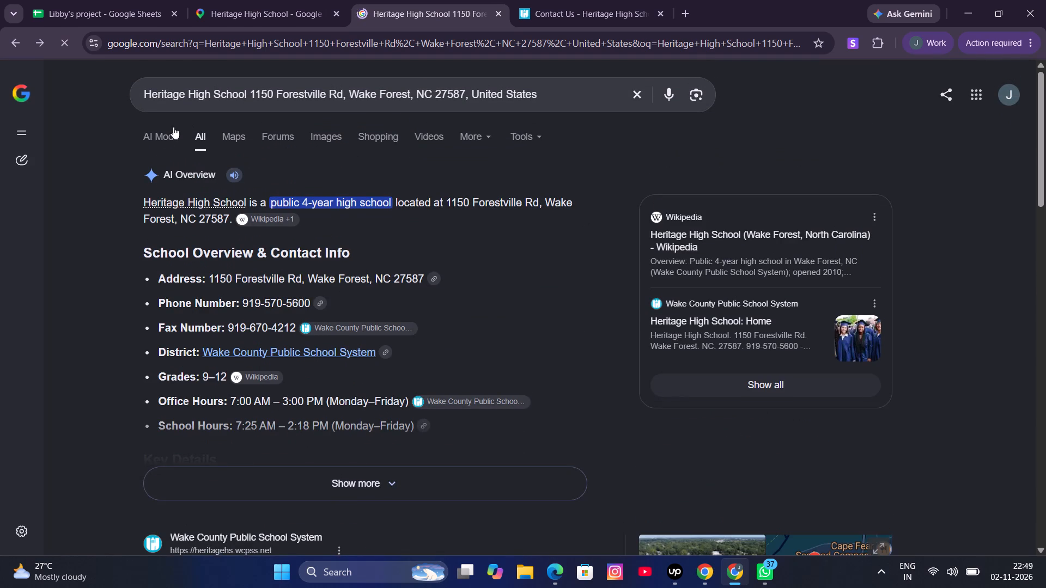
{"action": "left_click", "coordinate": [163, 132]}
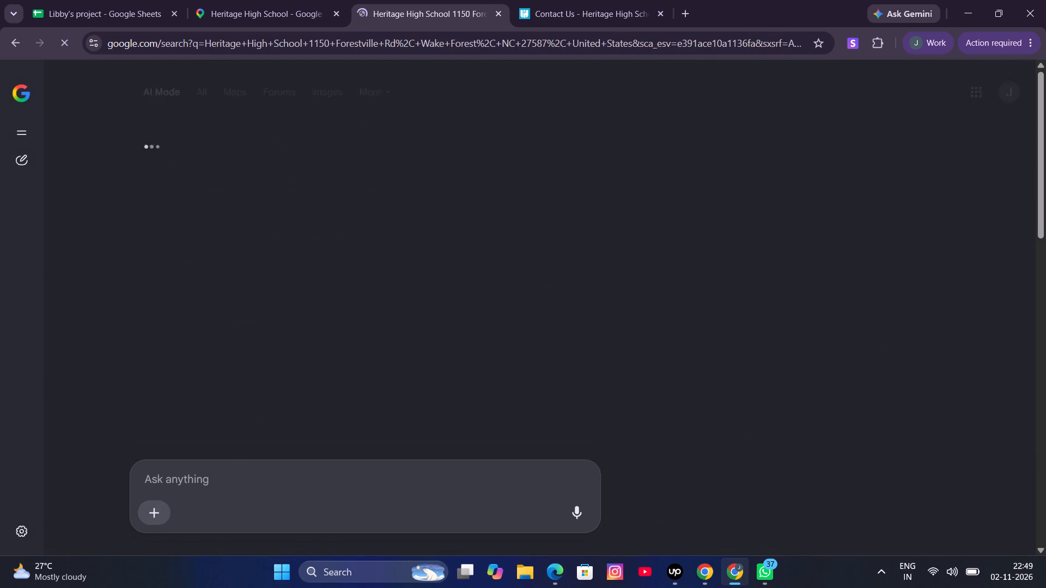
{"action": "scroll", "coordinate": [446, 284], "scroll_direction": "down", "scroll_amount": 4}
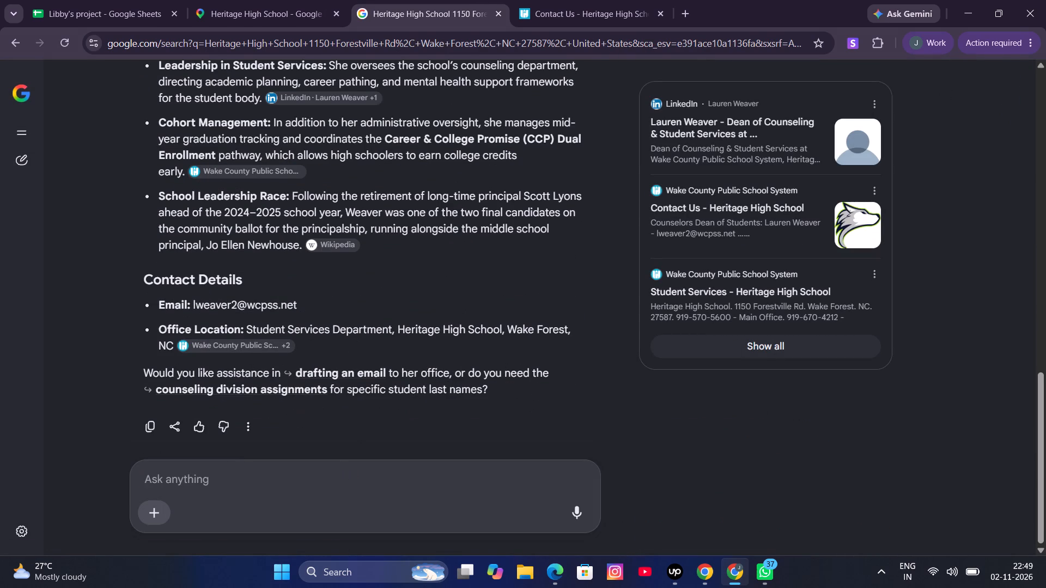
Copy the contact's email address from the AI answer's Contact Details into column G of row 58 in "Libby's project".
{"action": "left_click_drag", "start_coordinate": [192, 300], "coordinate": [289, 303]}
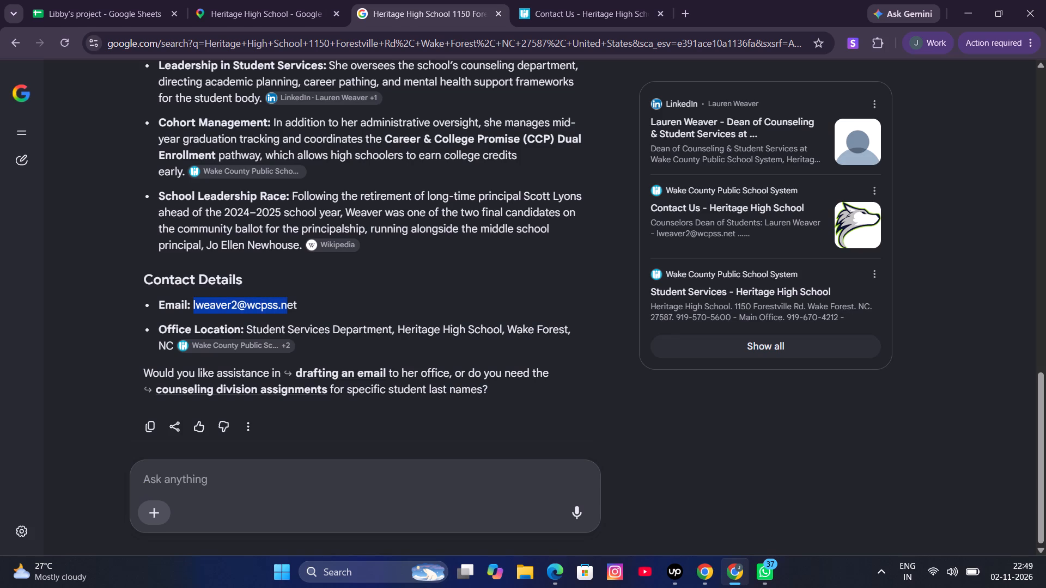
{"action": "left_click_drag", "start_coordinate": [289, 303], "coordinate": [296, 300]}
{"action": "left_click", "coordinate": [303, 304]}
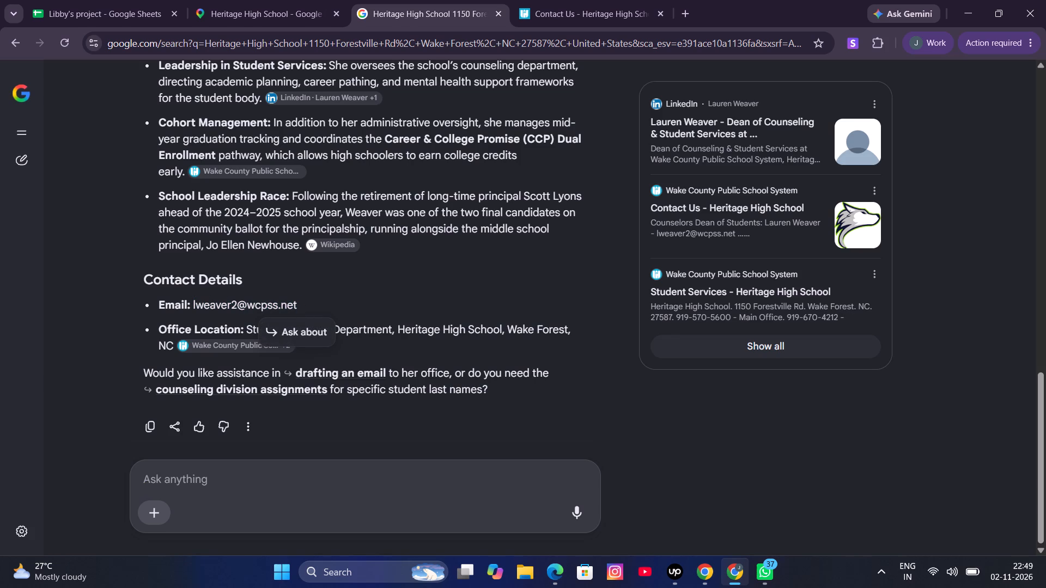
{"action": "left_click_drag", "start_coordinate": [193, 302], "coordinate": [296, 301]}
{"action": "key", "text": "ctrl+c"}
{"action": "key", "text": "ctrl+c"}
{"action": "left_click", "coordinate": [126, 0]}
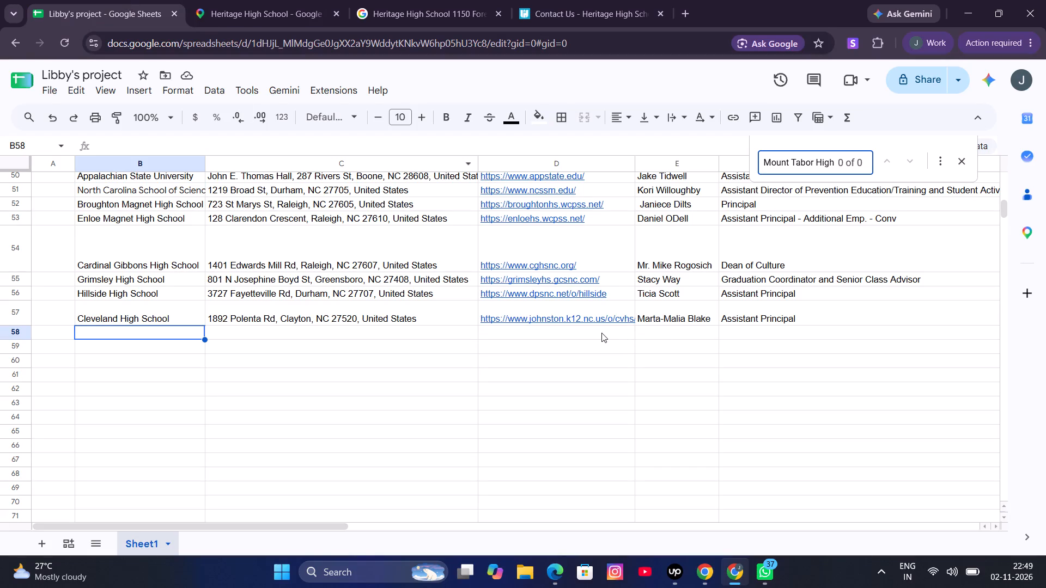
{"action": "scroll", "coordinate": [804, 350], "scroll_direction": "left", "scroll_amount": 4}
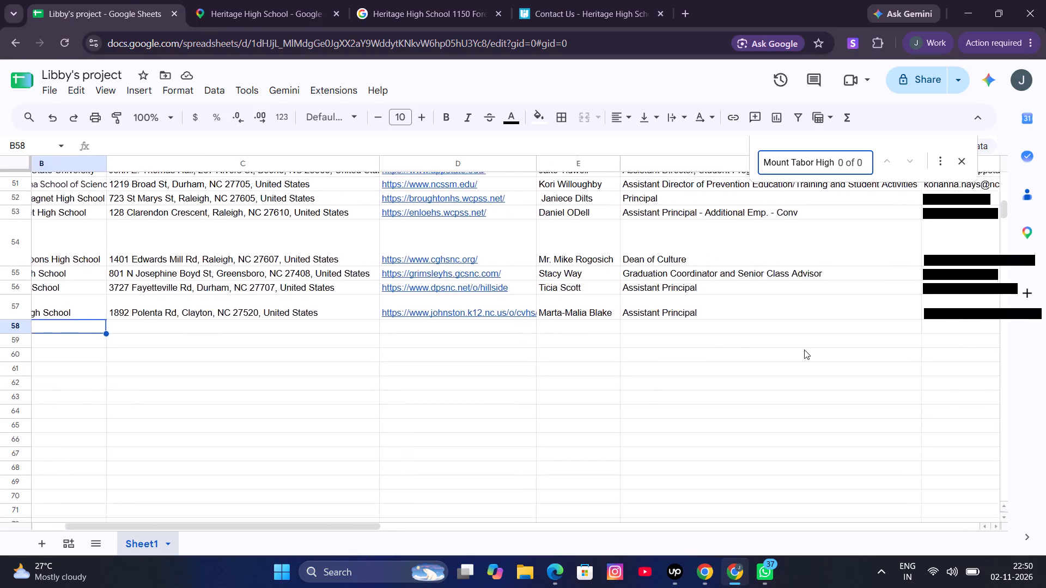
{"action": "scroll", "coordinate": [804, 350], "scroll_direction": "left", "scroll_amount": 2}
{"action": "double_click", "coordinate": [804, 348]}
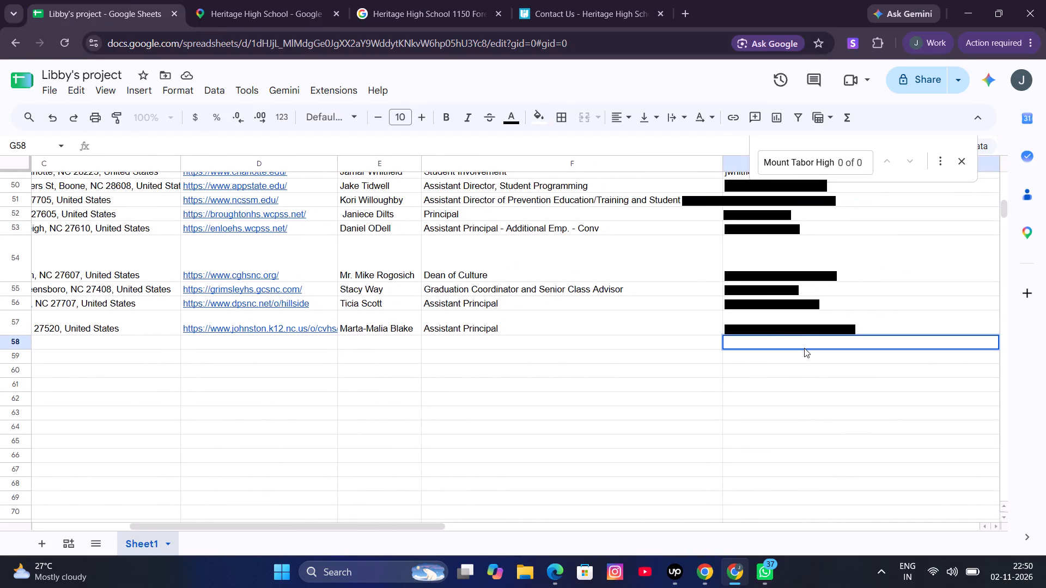
{"action": "key", "text": "ctrl+v"}
{"action": "left_click", "coordinate": [691, 396]}
Open the phone number cell in column H of row 58 for entry.
{"action": "scroll", "coordinate": [691, 395], "scroll_direction": "left", "scroll_amount": 3}
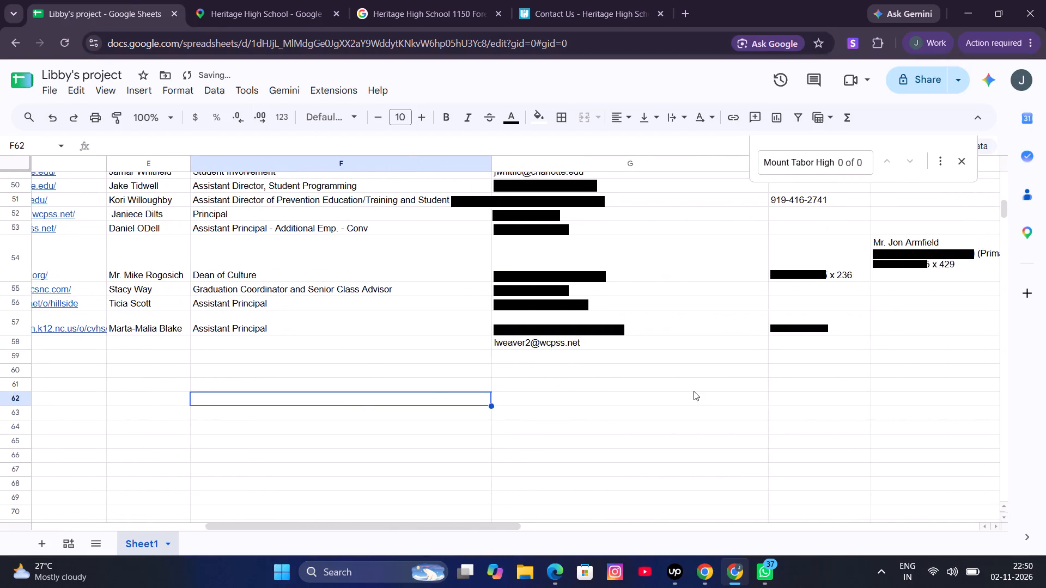
{"action": "scroll", "coordinate": [694, 391], "scroll_direction": "left", "scroll_amount": 1}
{"action": "double_click", "coordinate": [776, 346]}
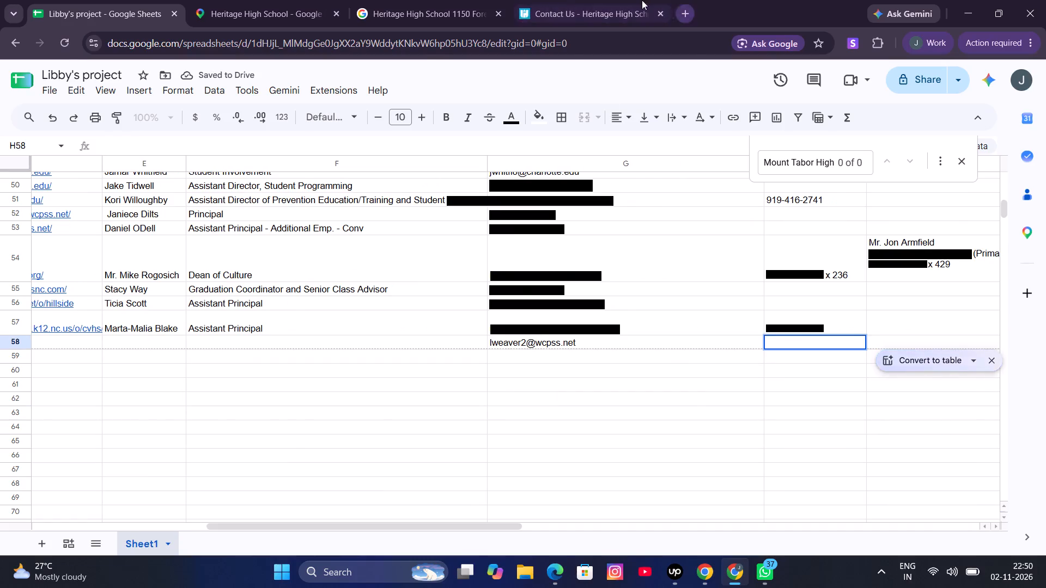
Copy the Dean of Students' name from the Google answer about Heritage High School into cell E58 of "Libby's project".
{"action": "left_click", "coordinate": [627, 0]}
{"action": "left_click", "coordinate": [424, 10]}
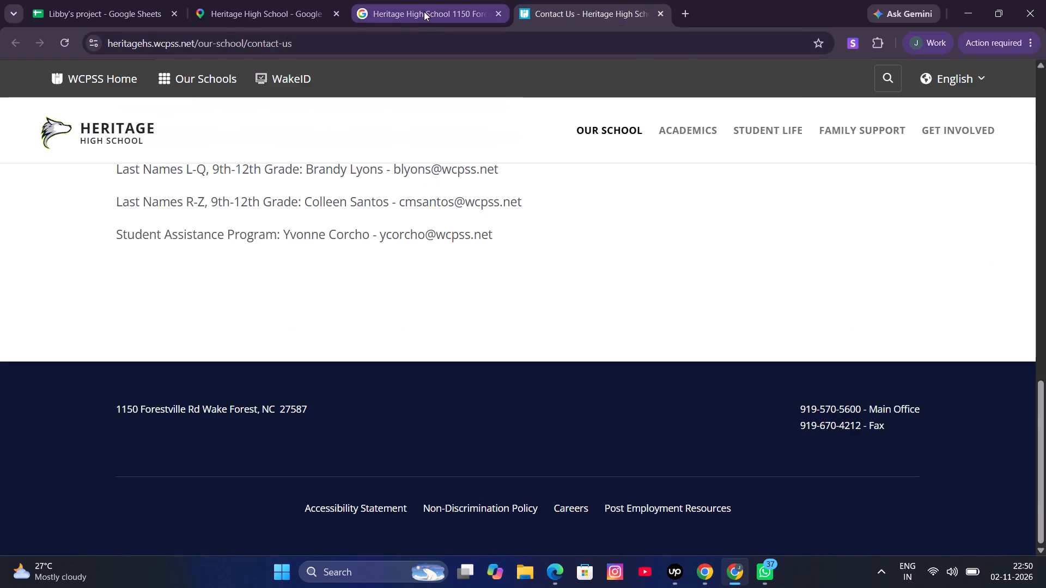
{"action": "left_click", "coordinate": [358, 271]}
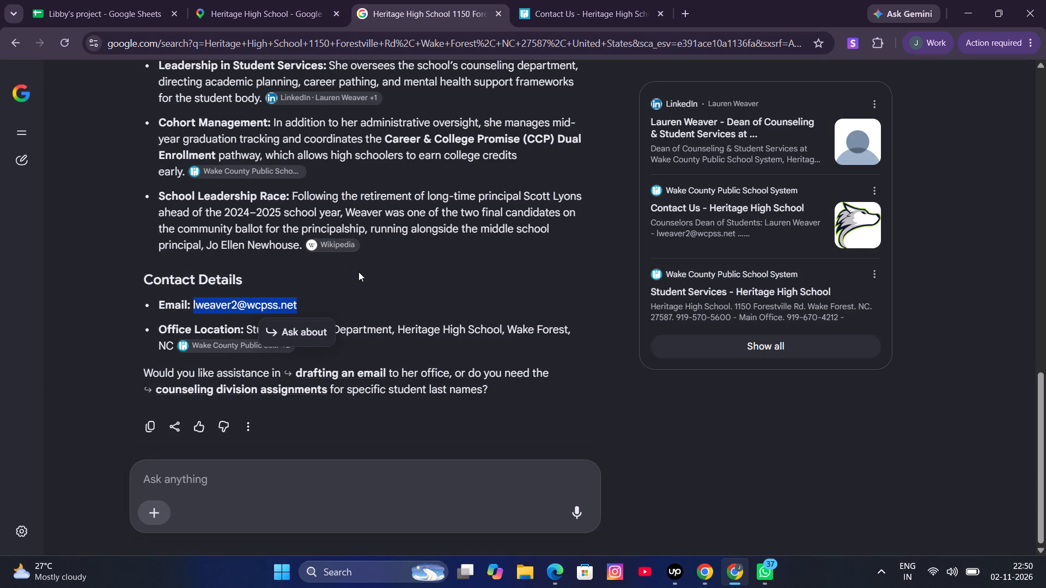
{"action": "scroll", "coordinate": [357, 282], "scroll_direction": "up", "scroll_amount": 4}
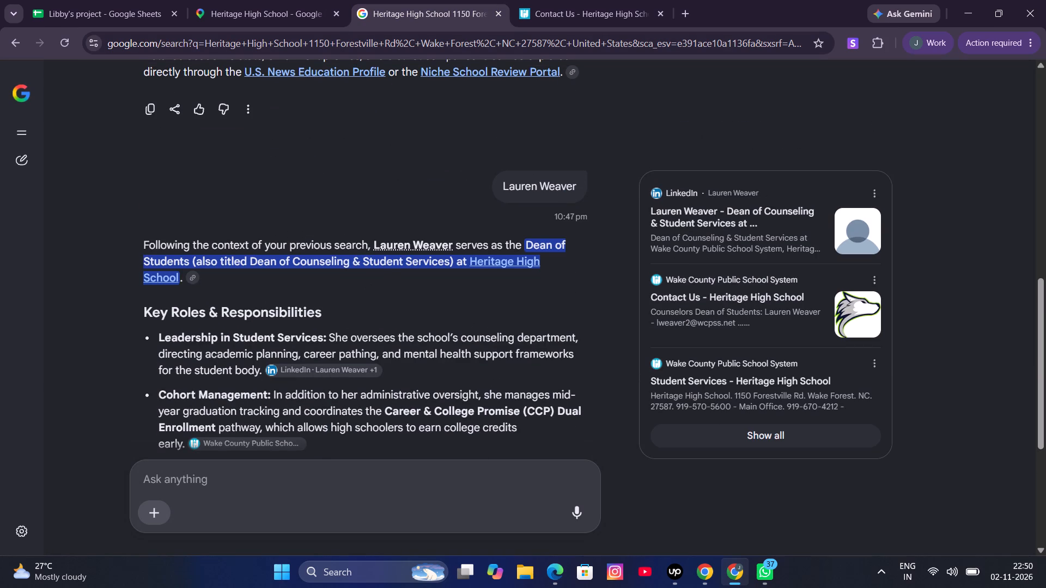
{"action": "left_click_drag", "start_coordinate": [452, 241], "coordinate": [447, 241]}
{"action": "left_click_drag", "start_coordinate": [447, 241], "coordinate": [373, 238]}
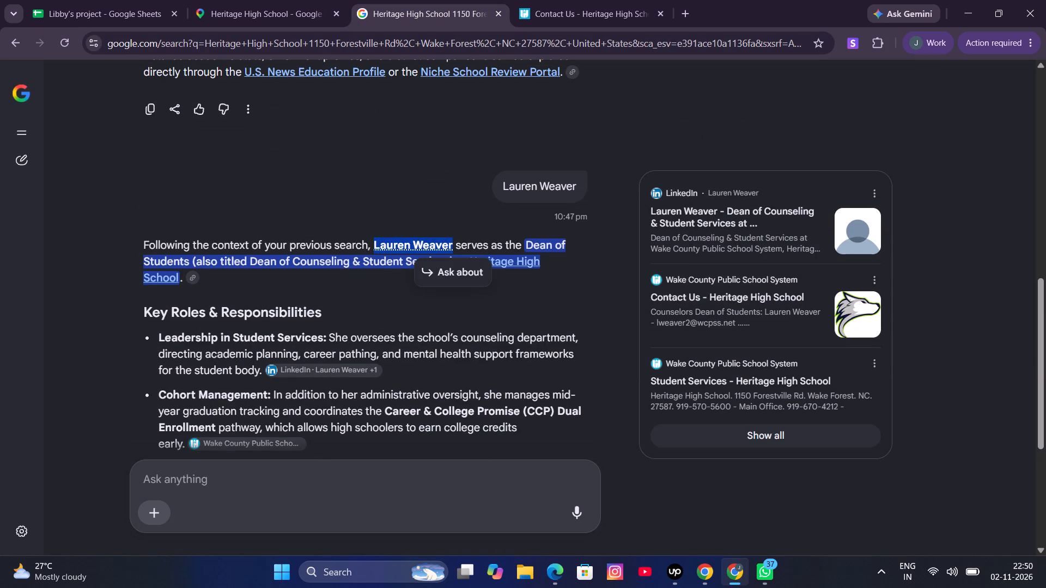
{"action": "key", "text": "ctrl+c"}
{"action": "left_click", "coordinate": [277, 0]}
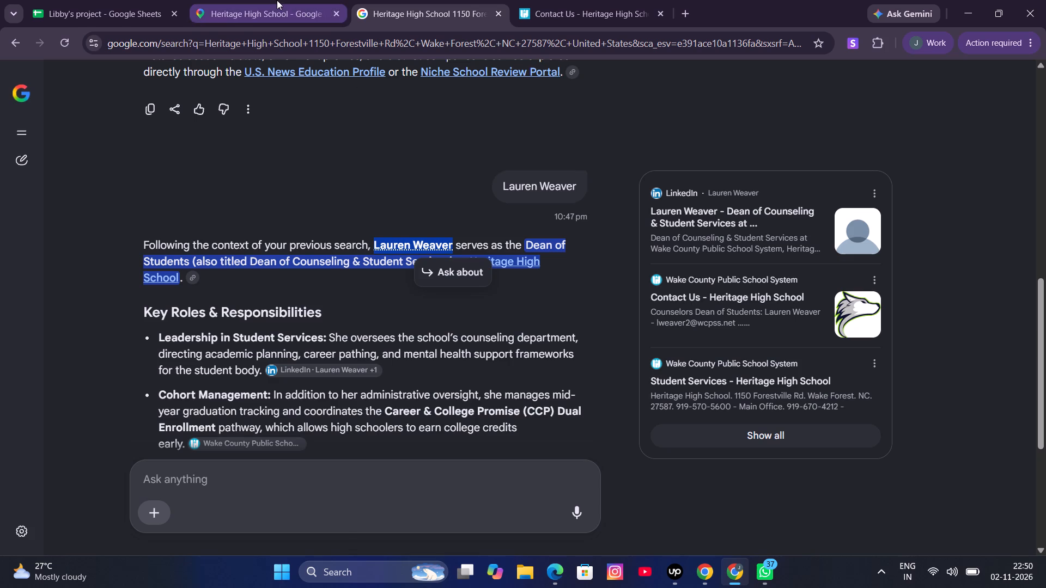
{"action": "left_click", "coordinate": [100, 0]}
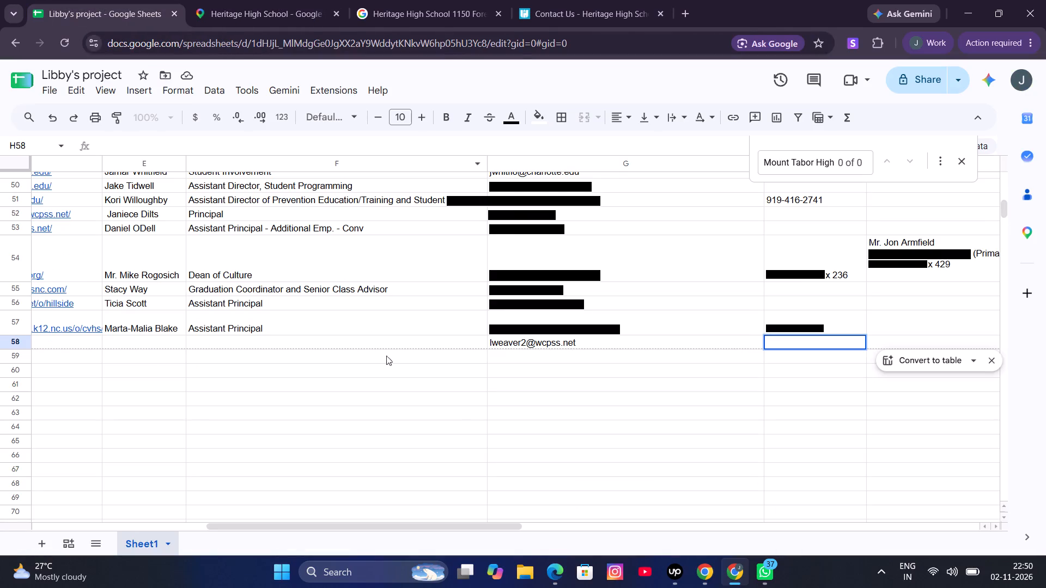
{"action": "left_click", "coordinate": [388, 348]}
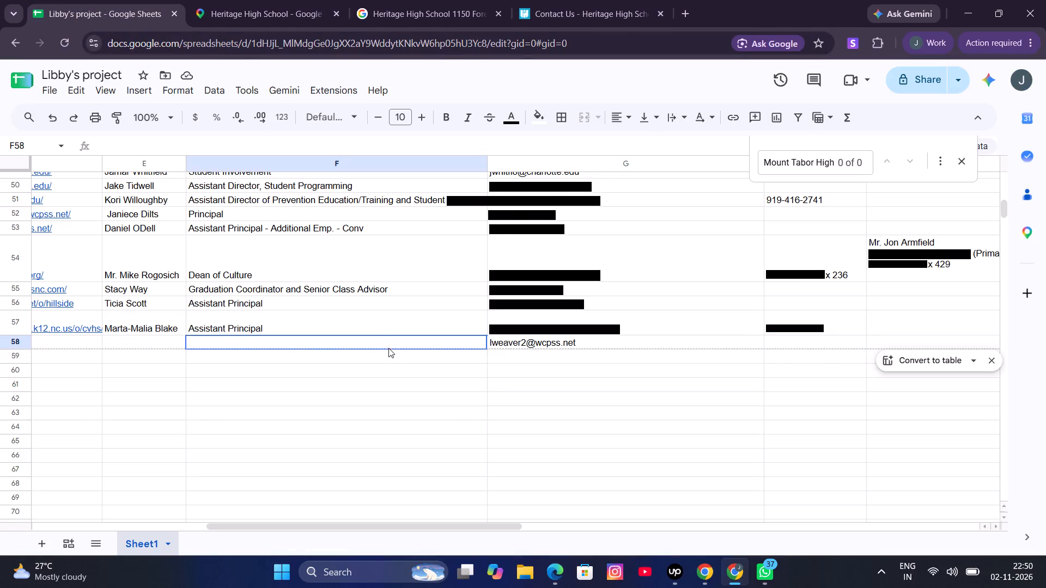
{"action": "key", "text": "Left"}
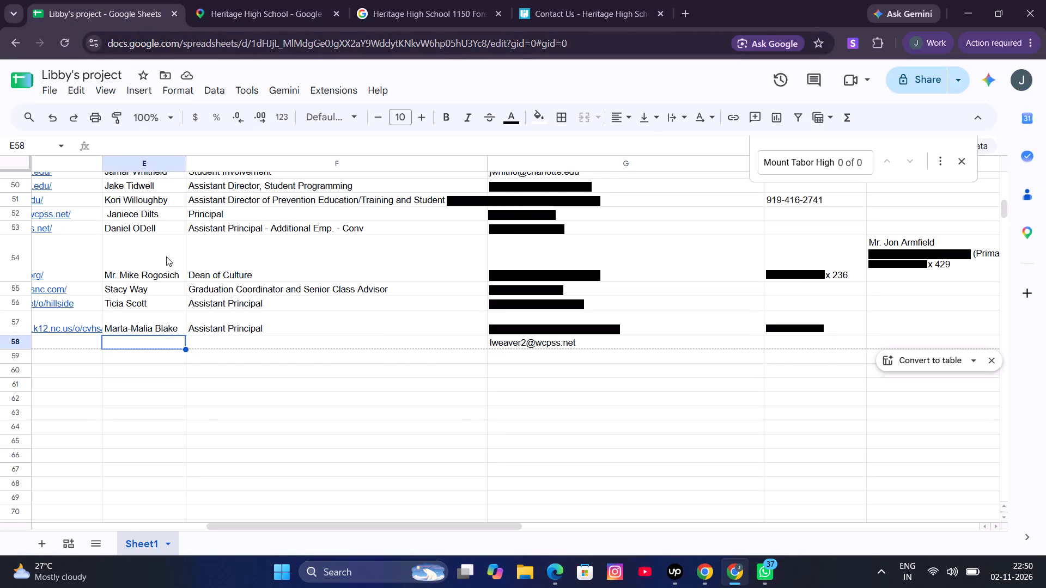
{"action": "double_click", "coordinate": [151, 340]}
{"action": "key", "text": "ctrl+v"}
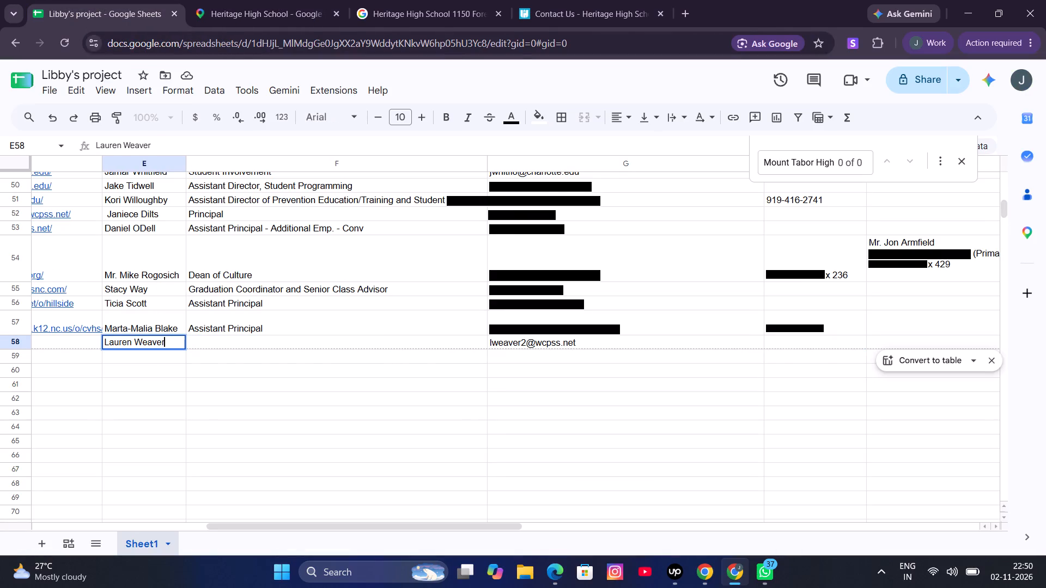
{"action": "left_click", "coordinate": [204, 340]}
Copy the school name "Heritage High School" from its Google Maps listing into cell B58 of the sheet.
{"action": "scroll", "coordinate": [204, 340], "scroll_direction": "right", "scroll_amount": 6}
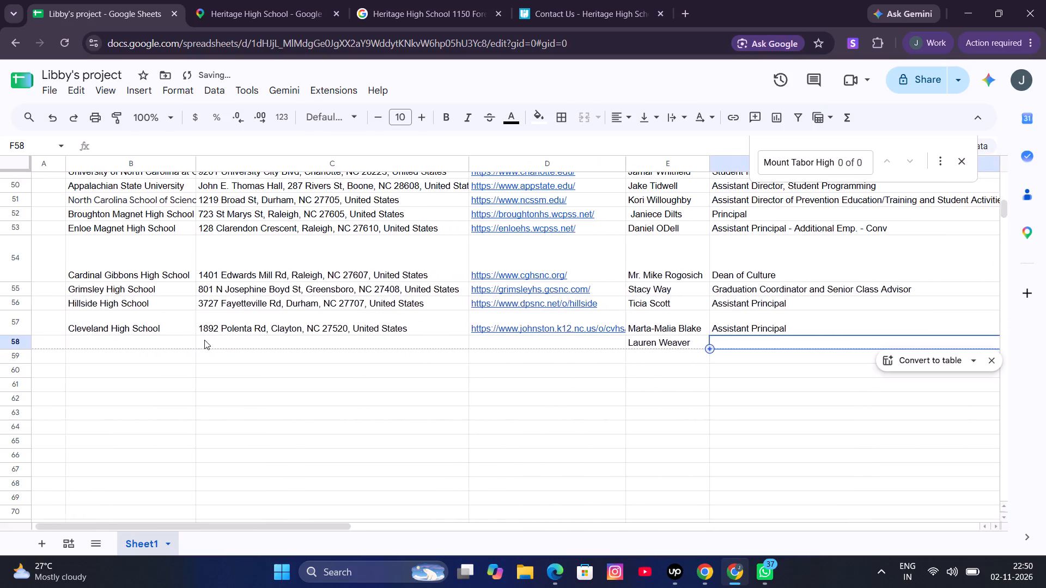
{"action": "scroll", "coordinate": [204, 340], "scroll_direction": "right", "scroll_amount": 2}
{"action": "double_click", "coordinate": [158, 345]}
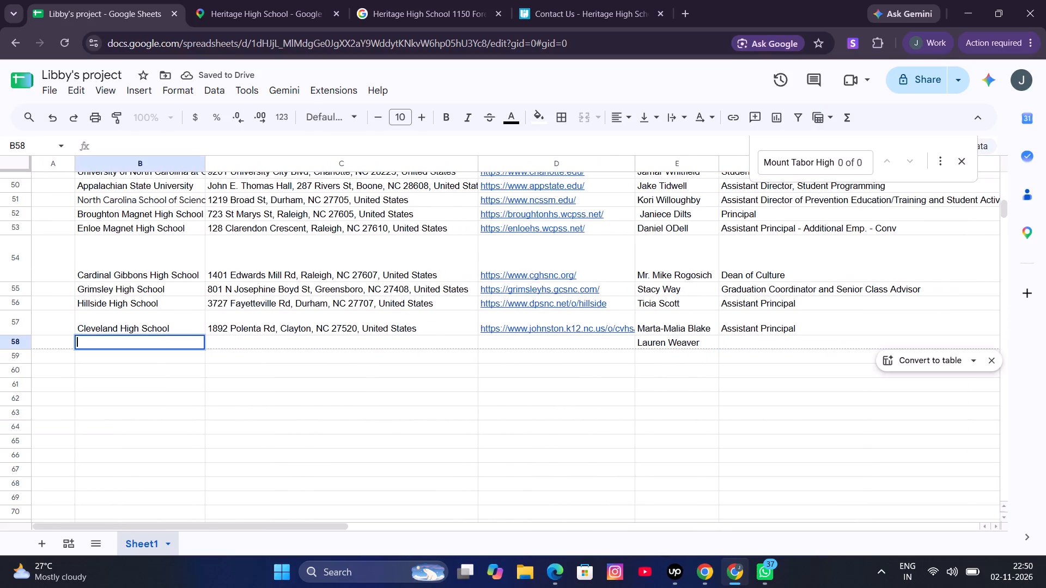
{"action": "left_click", "coordinate": [228, 0]}
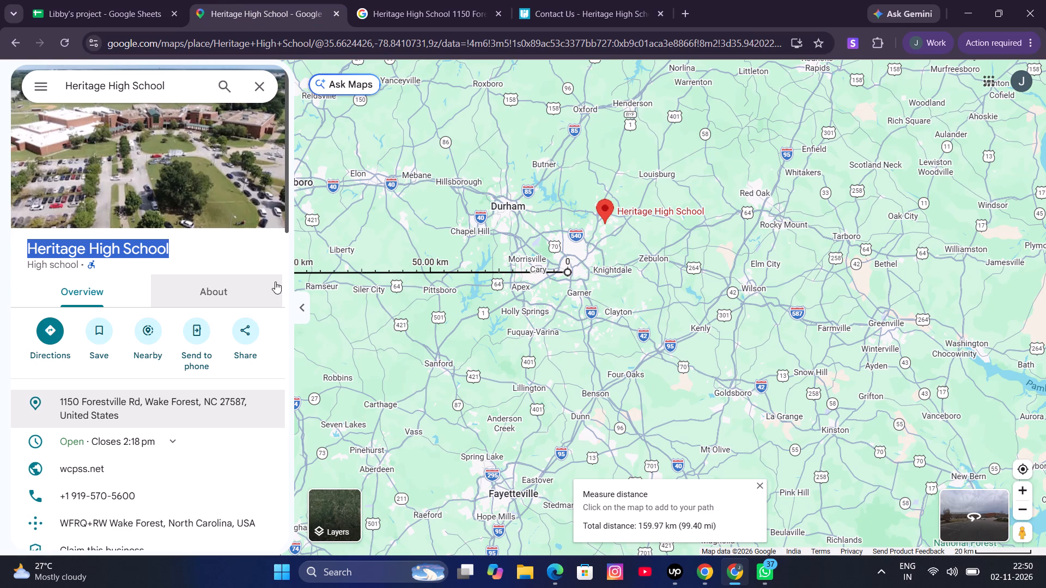
{"action": "key", "text": "ctrl+c"}
{"action": "left_click", "coordinate": [70, 0]}
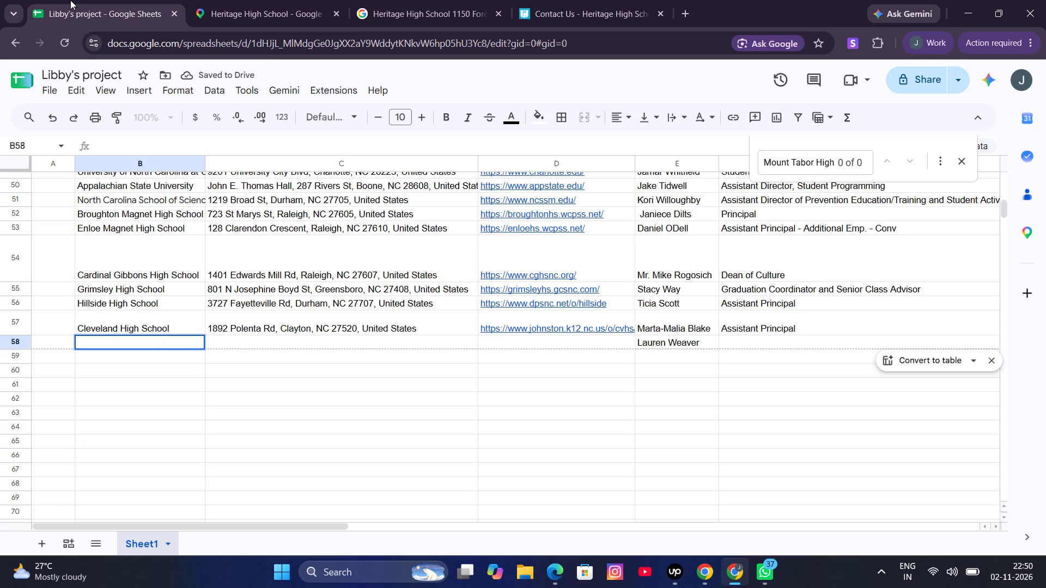
{"action": "key", "text": "ctrl+v"}
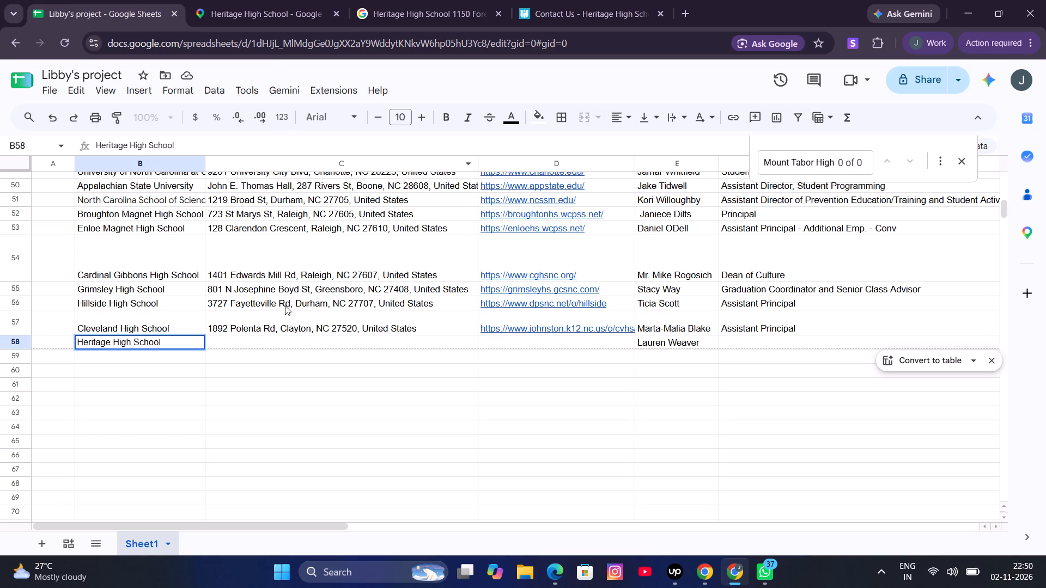
Copy the school's full street address from its Google Maps listing into cell C58.
{"action": "double_click", "coordinate": [260, 340]}
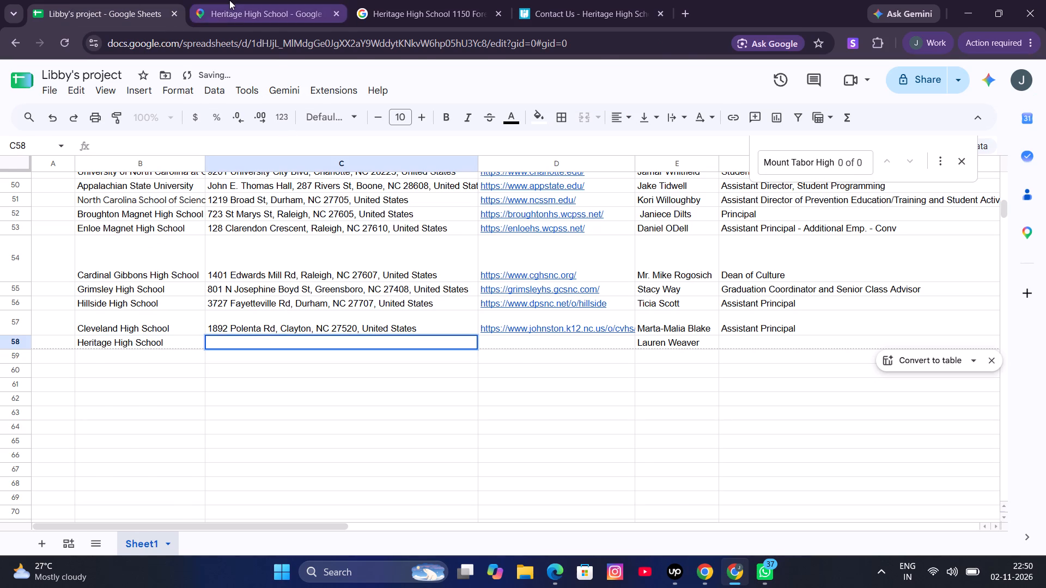
{"action": "left_click", "coordinate": [229, 0]}
{"action": "left_click", "coordinate": [268, 406]}
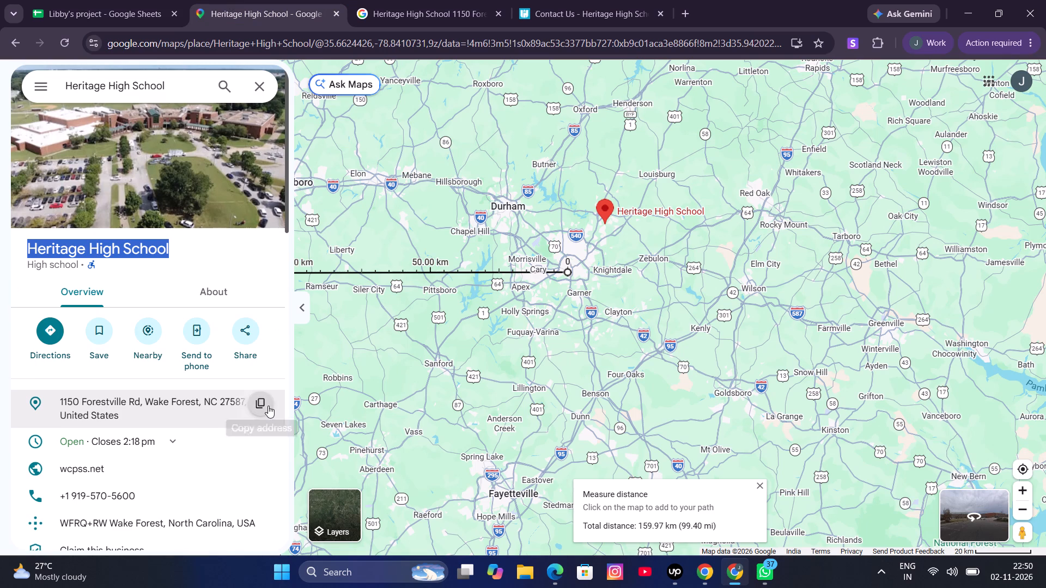
{"action": "left_click", "coordinate": [112, 0]}
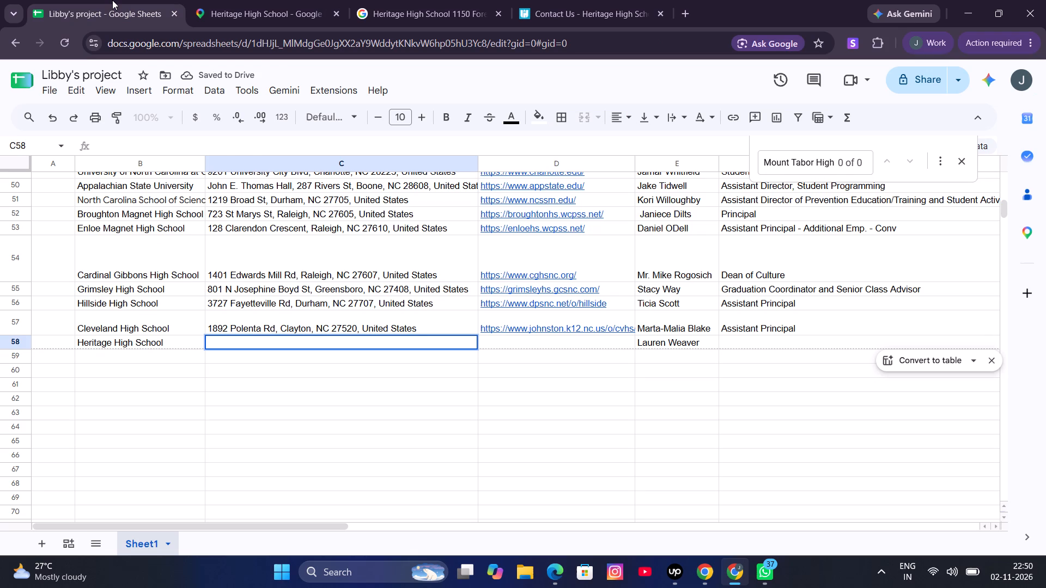
{"action": "key", "text": "ctrl+v"}
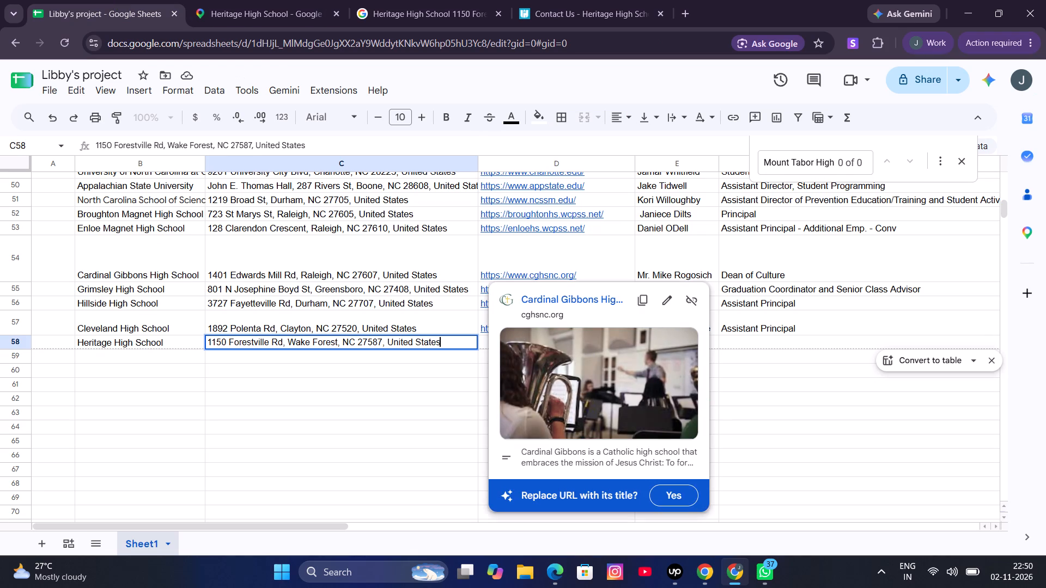
{"action": "left_click", "coordinate": [442, 387]}
{"action": "left_click", "coordinate": [514, 343]}
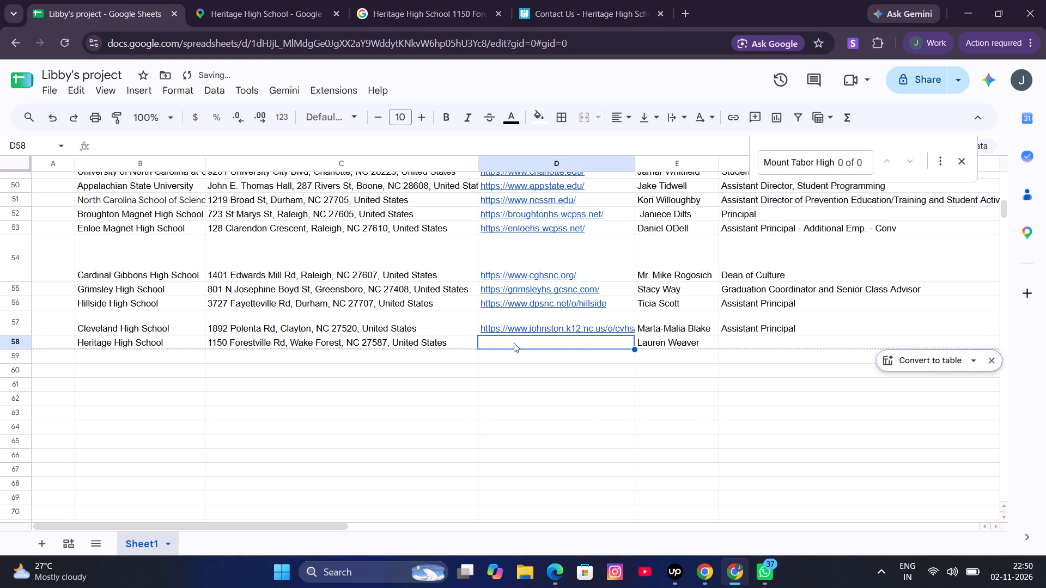
{"action": "left_click", "coordinate": [537, 0]}
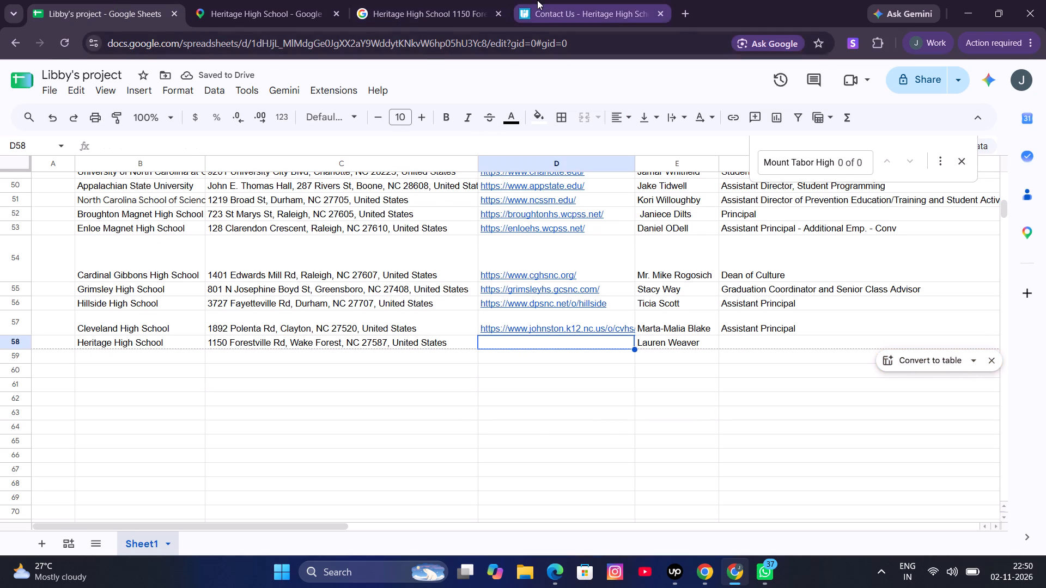
{"action": "scroll", "coordinate": [472, 236], "scroll_direction": "up", "scroll_amount": 14}
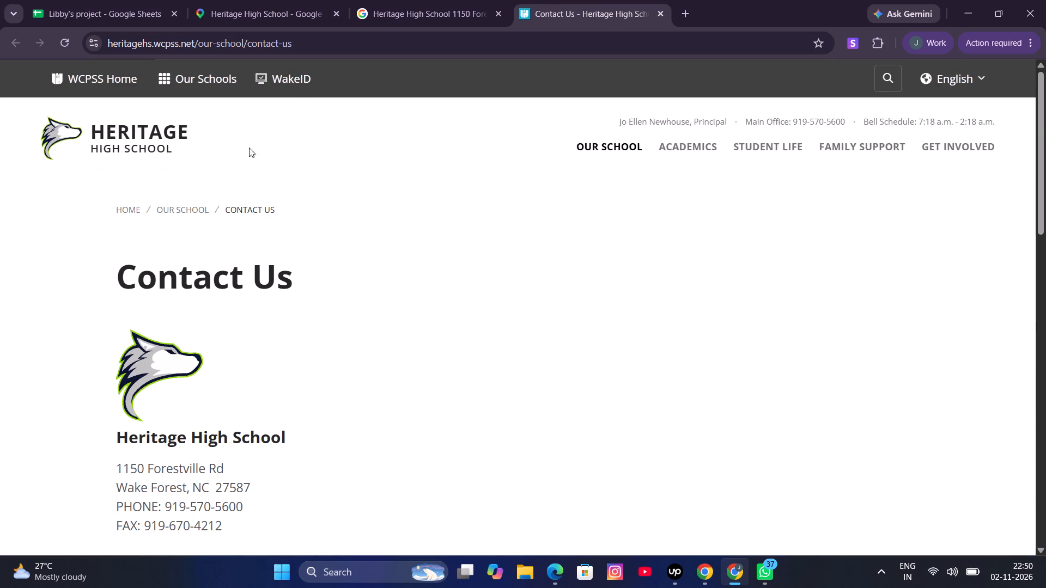
{"action": "left_click", "coordinate": [132, 144]}
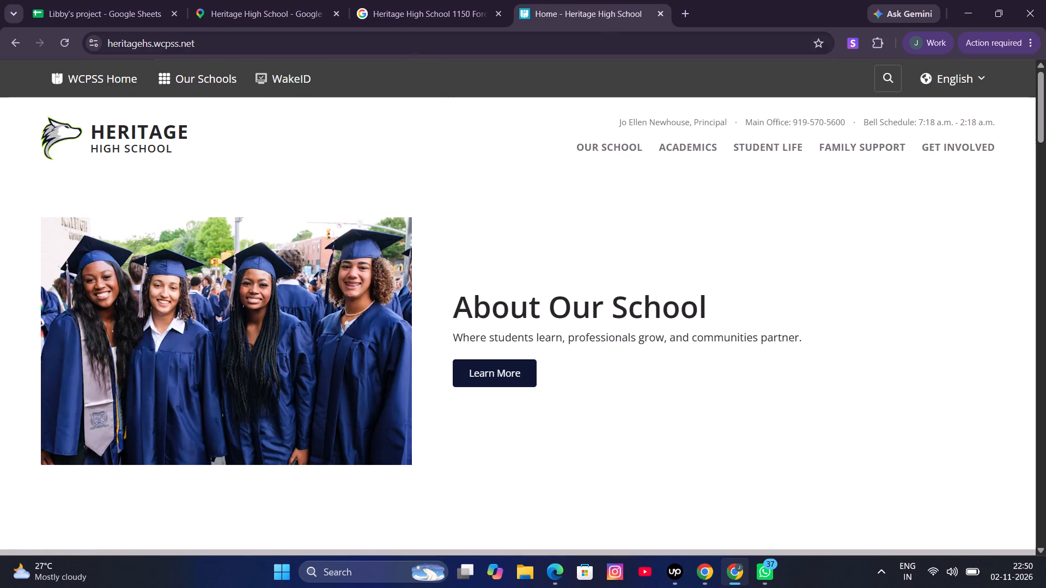
{"action": "left_click", "coordinate": [372, 35]}
{"action": "left_click", "coordinate": [388, 33]}
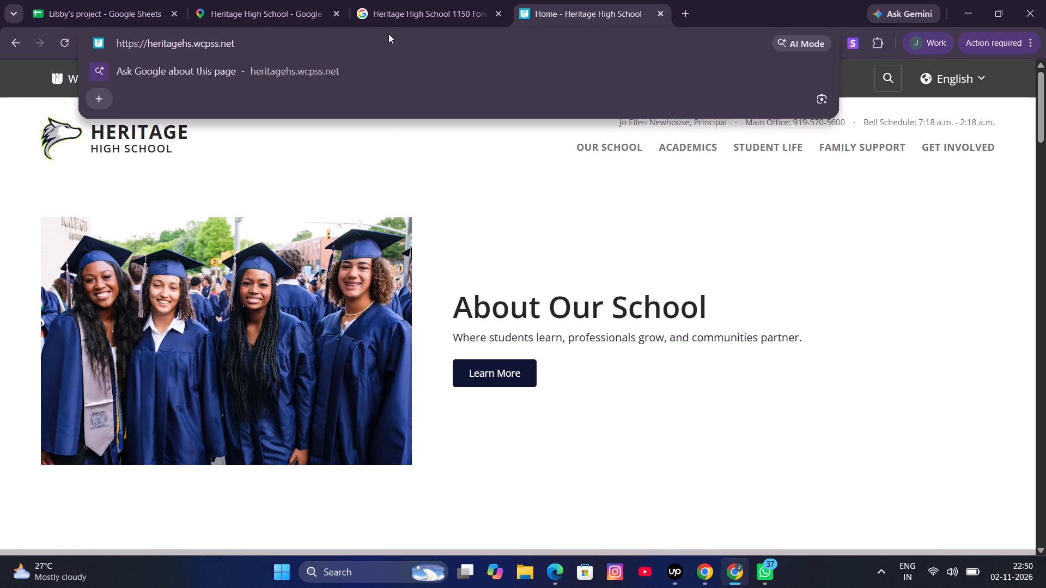
{"action": "key", "text": "ctrl+a"}
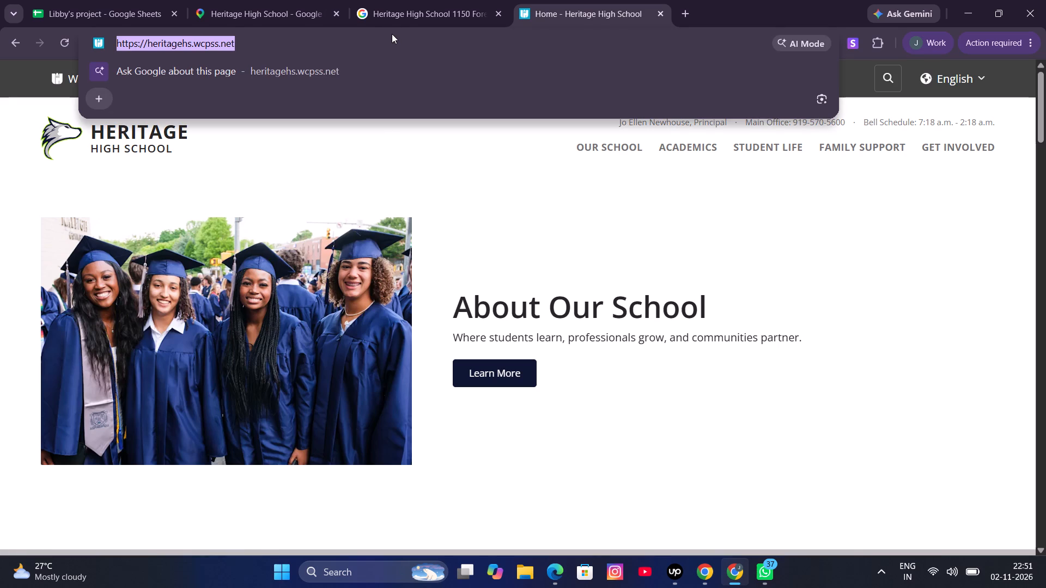
{"action": "key", "text": "ctrl+c"}
{"action": "double_click", "coordinate": [212, 0]}
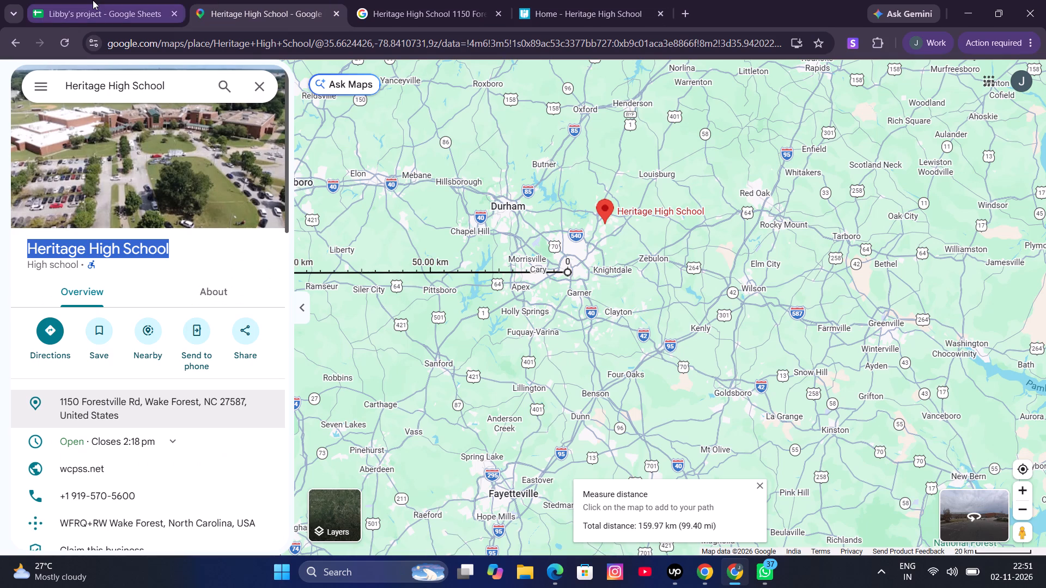
{"action": "left_click", "coordinate": [93, 0]}
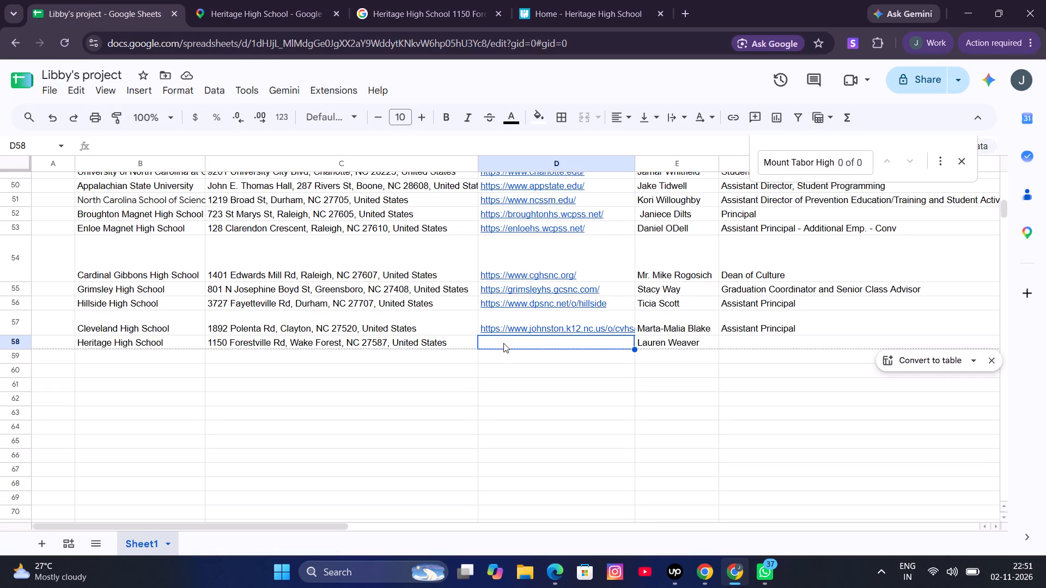
{"action": "double_click", "coordinate": [503, 342]}
{"action": "key", "text": "v"}
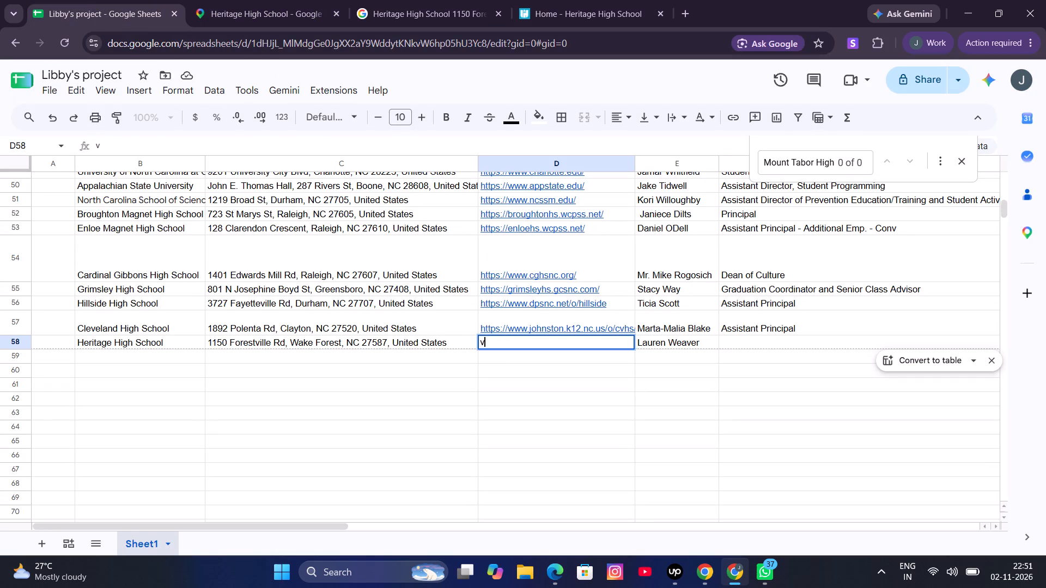
{"action": "key", "text": "BackSpace"}
{"action": "key", "text": "ctrl+v"}
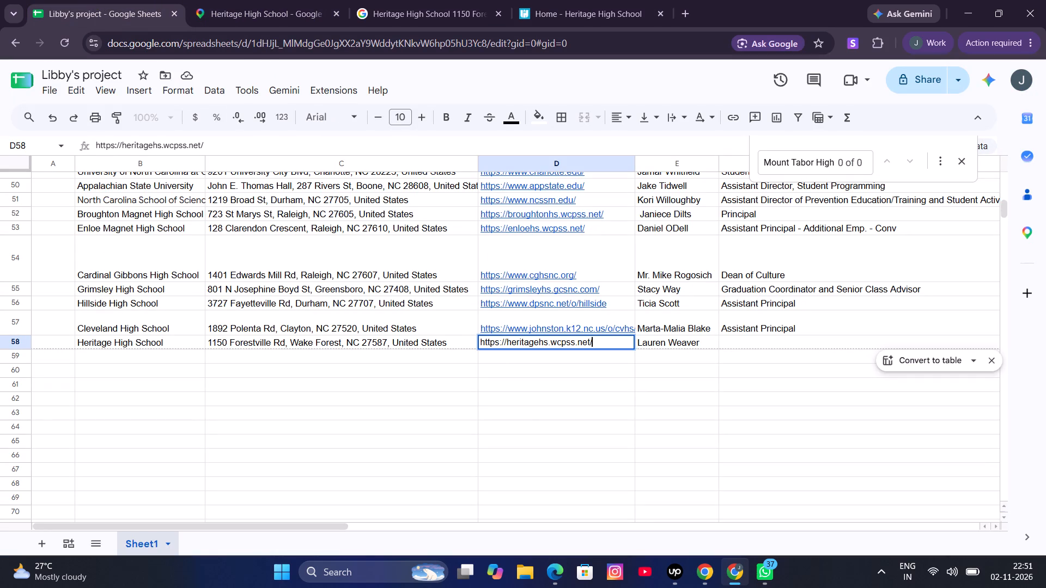
{"action": "left_click", "coordinate": [527, 412]}
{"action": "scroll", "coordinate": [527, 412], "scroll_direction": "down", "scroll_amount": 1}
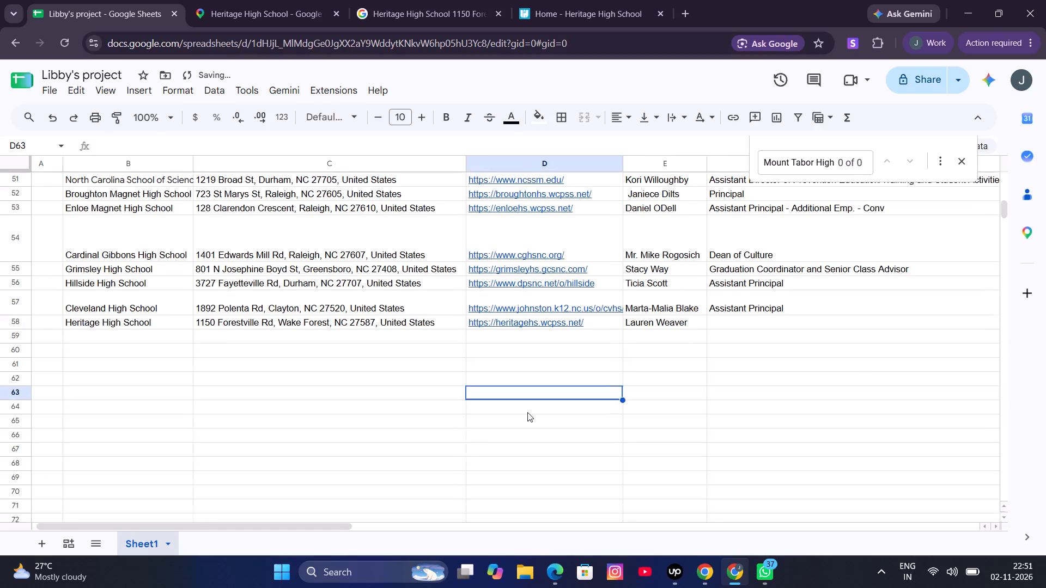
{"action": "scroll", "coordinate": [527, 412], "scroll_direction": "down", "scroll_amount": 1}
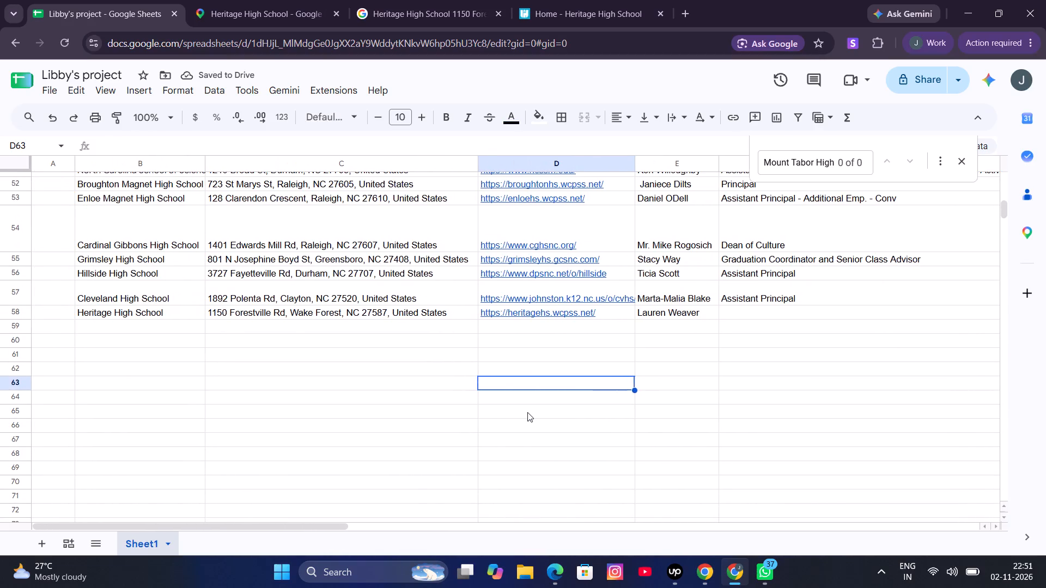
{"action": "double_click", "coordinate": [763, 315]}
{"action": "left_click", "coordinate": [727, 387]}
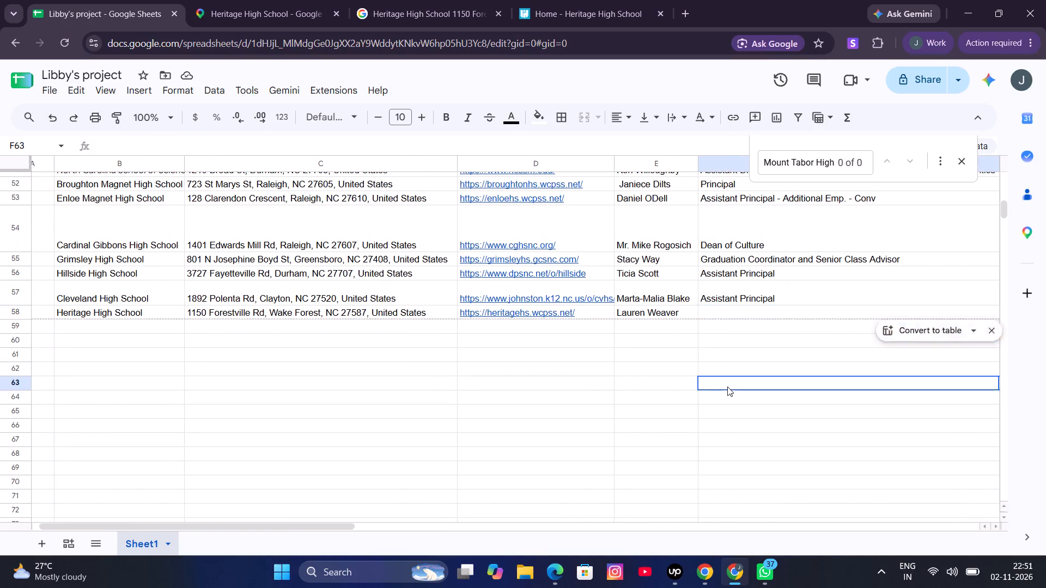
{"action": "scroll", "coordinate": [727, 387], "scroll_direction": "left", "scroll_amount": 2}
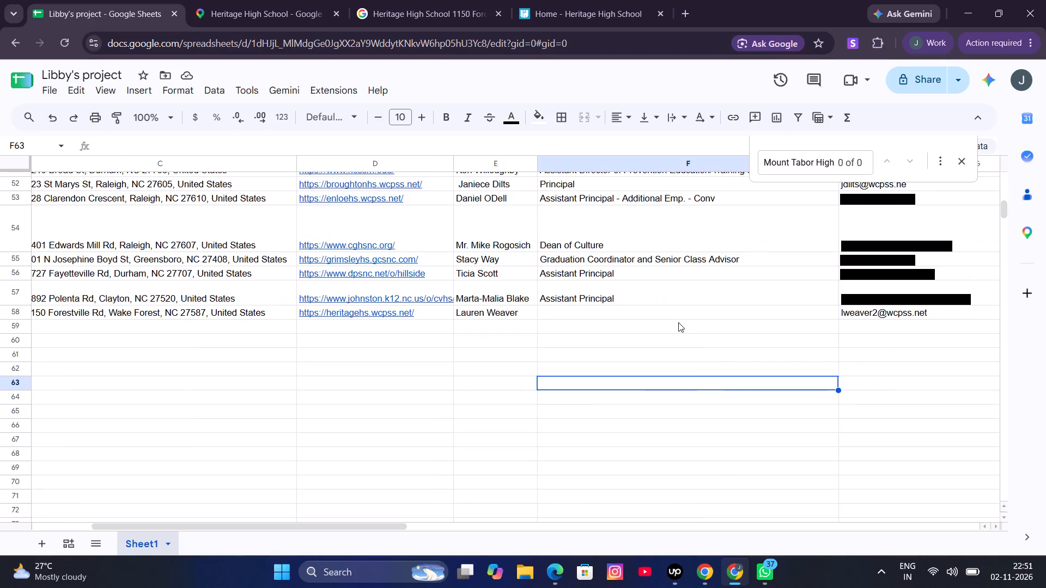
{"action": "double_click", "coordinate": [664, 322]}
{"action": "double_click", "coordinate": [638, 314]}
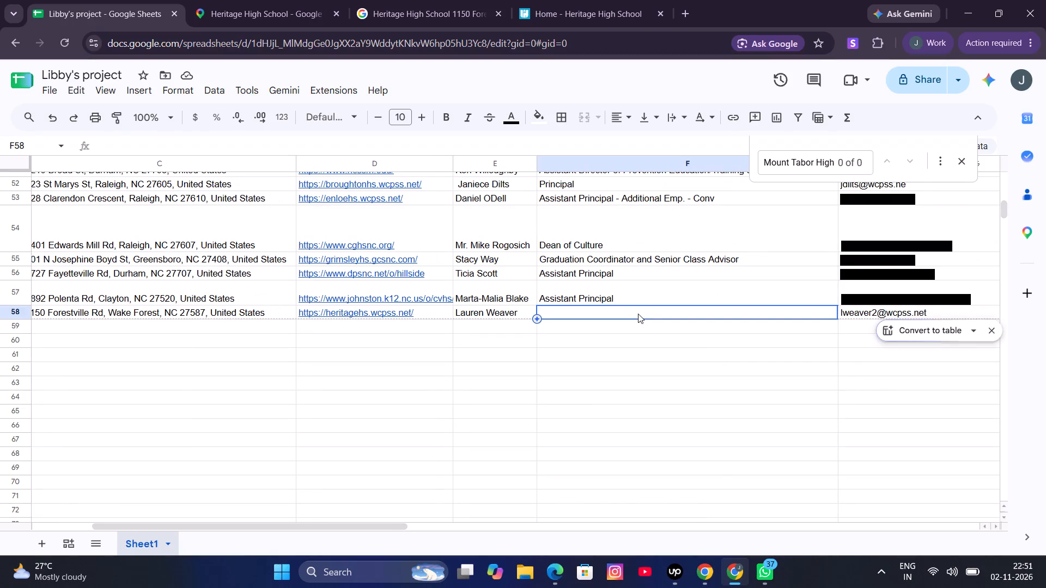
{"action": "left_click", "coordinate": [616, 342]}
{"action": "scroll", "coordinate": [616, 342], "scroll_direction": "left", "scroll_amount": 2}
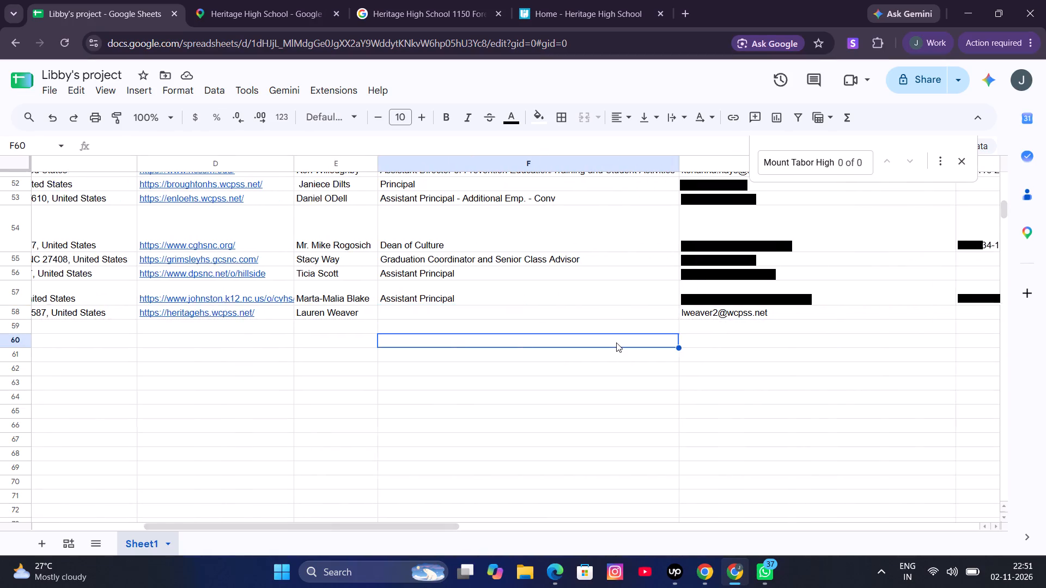
Copy the job title "Dean of Students" from the Google answer about Heritage High School into cell F58 of "Libby's project".
{"action": "scroll", "coordinate": [616, 342], "scroll_direction": "left", "scroll_amount": 1}
{"action": "scroll", "coordinate": [616, 342], "scroll_direction": "right", "scroll_amount": 3}
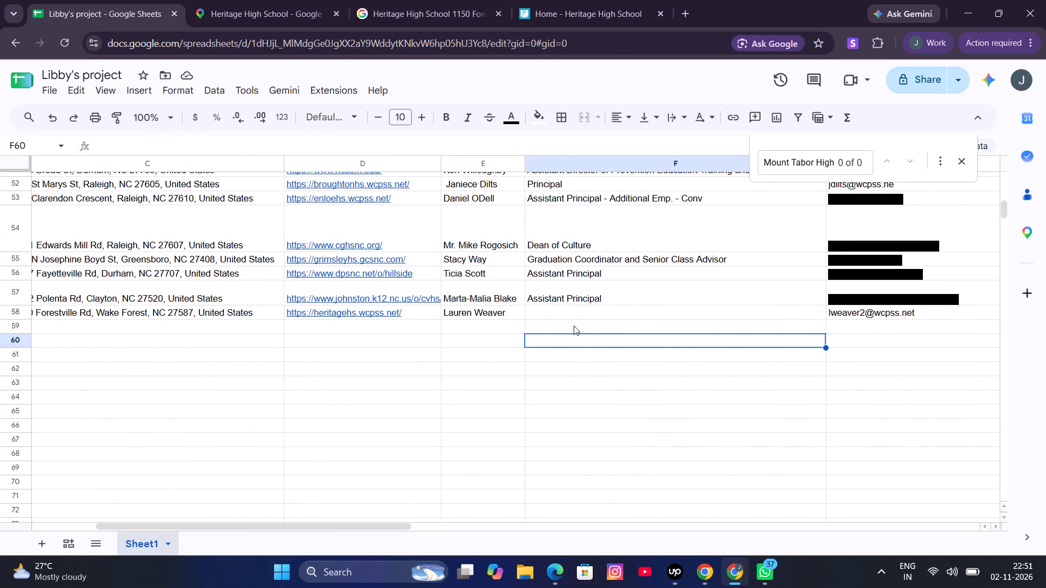
{"action": "double_click", "coordinate": [575, 317]}
{"action": "left_click", "coordinate": [449, 0]}
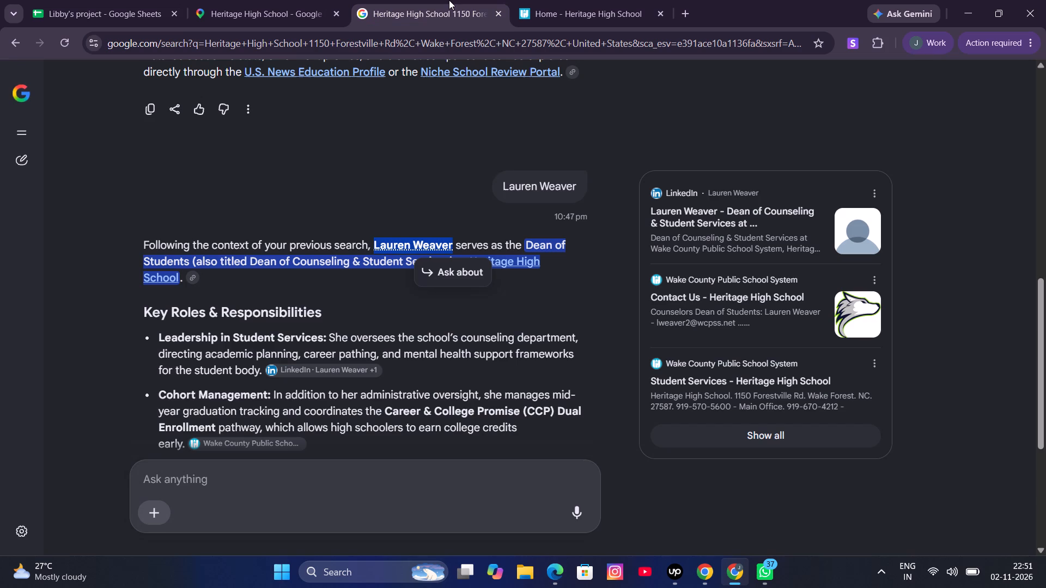
{"action": "left_click", "coordinate": [527, 287]}
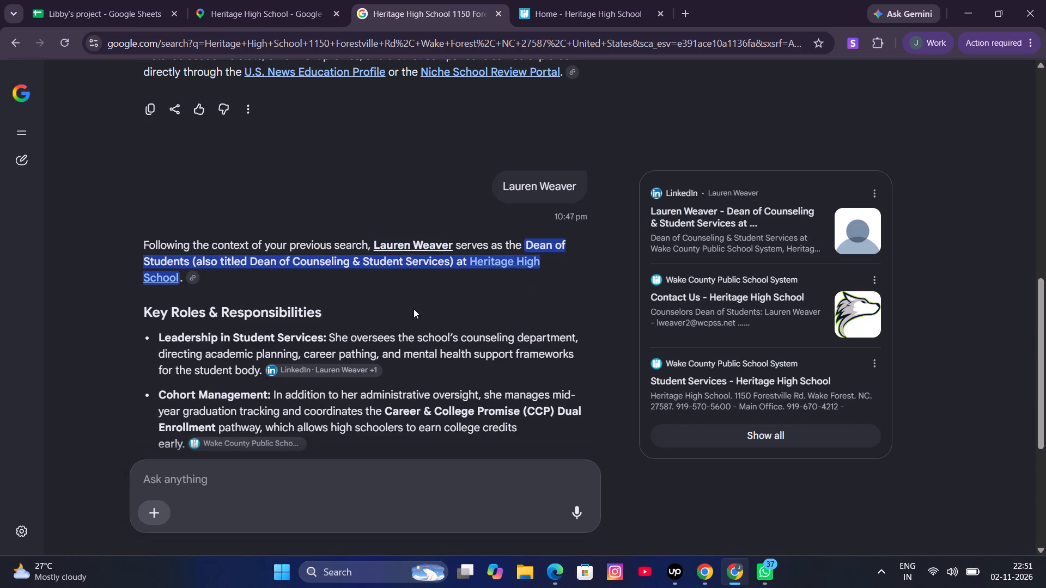
{"action": "left_click", "coordinate": [415, 307]}
{"action": "left_click", "coordinate": [497, 314]}
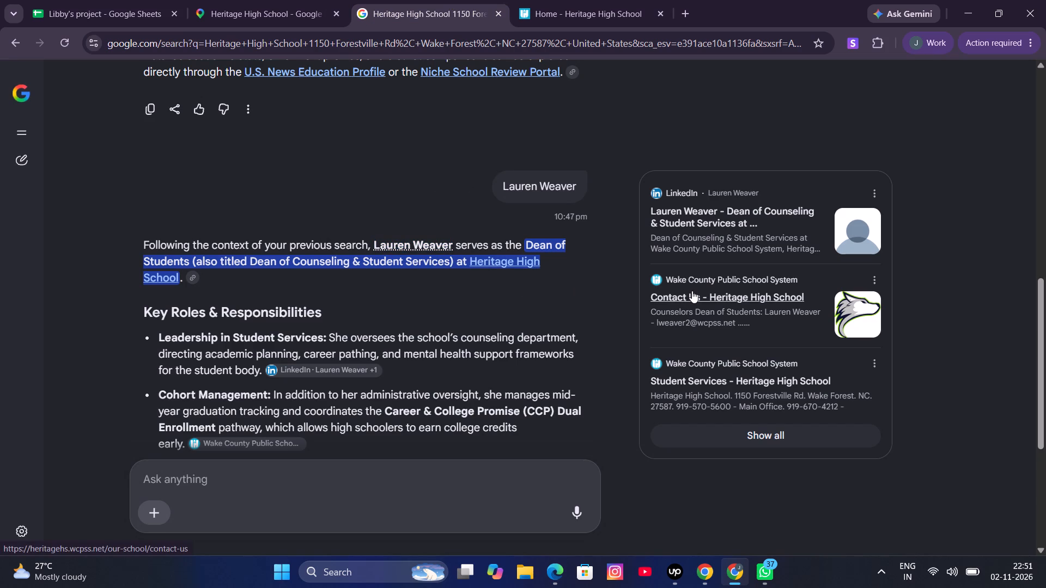
{"action": "left_click", "coordinate": [475, 283]}
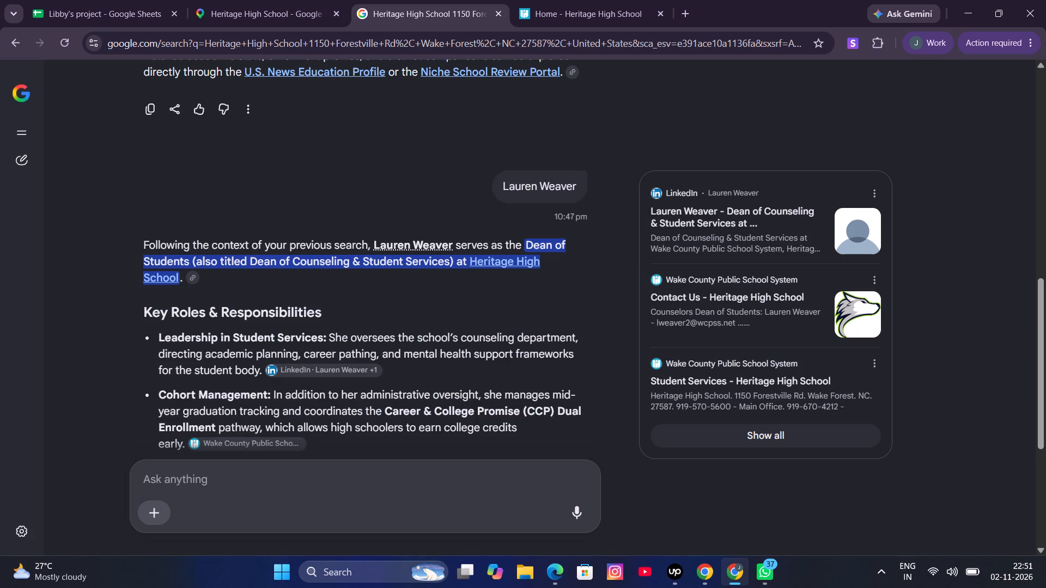
{"action": "left_click_drag", "start_coordinate": [524, 242], "coordinate": [560, 239]}
{"action": "left_click_drag", "start_coordinate": [560, 239], "coordinate": [251, 243]}
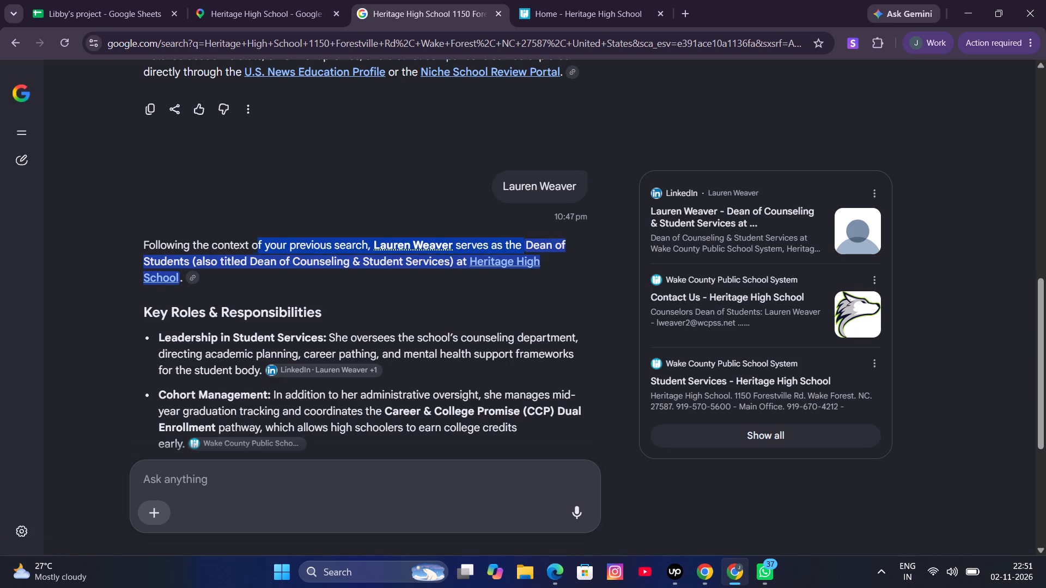
{"action": "left_click_drag", "start_coordinate": [251, 243], "coordinate": [191, 256]}
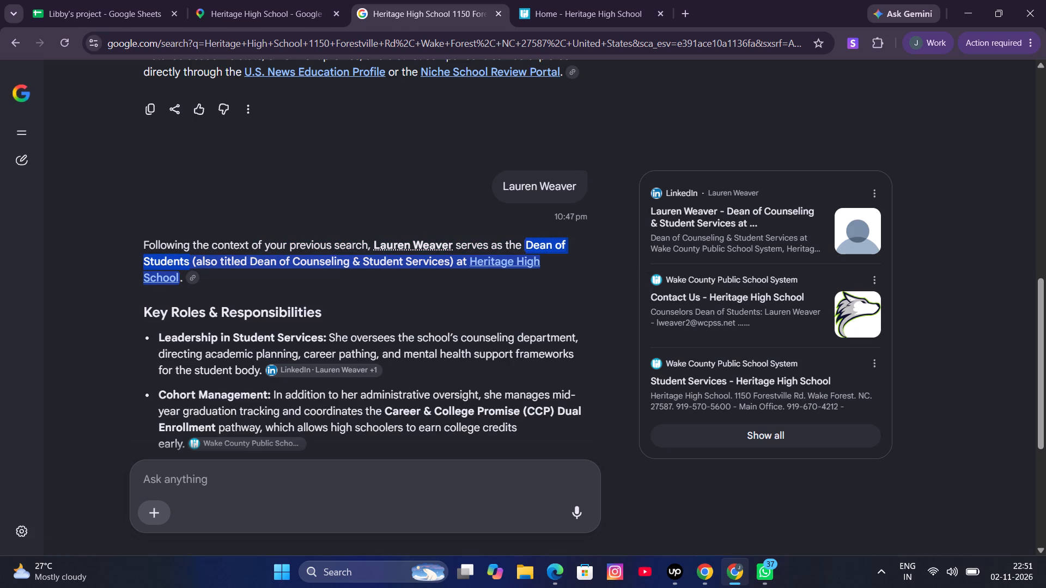
{"action": "left_click_drag", "start_coordinate": [191, 256], "coordinate": [191, 255]}
{"action": "key", "text": "ctrl+c"}
{"action": "key", "text": "ctrl+c"}
{"action": "left_click", "coordinate": [137, 12]}
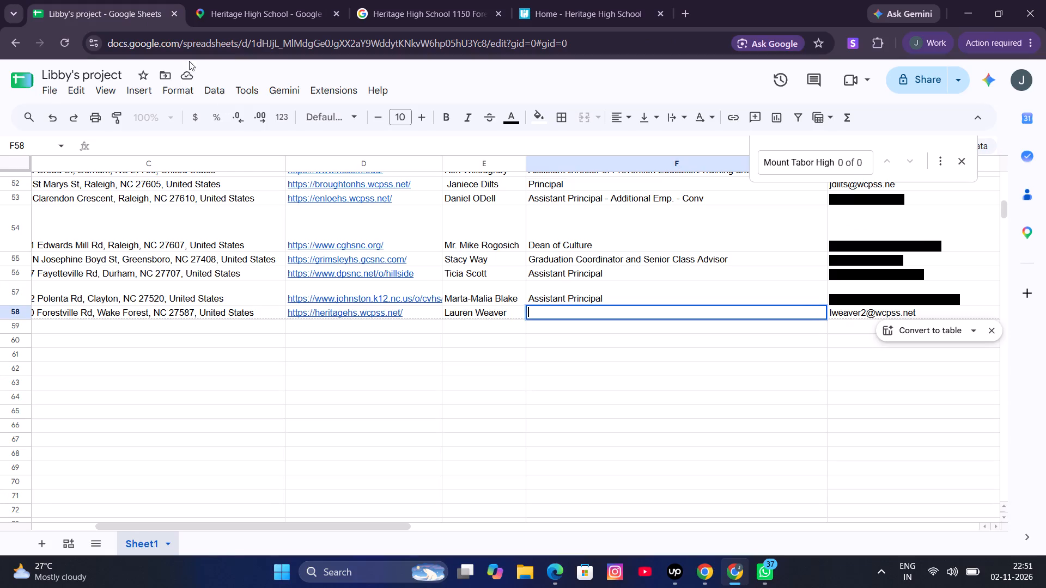
{"action": "key", "text": "ctrl+v"}
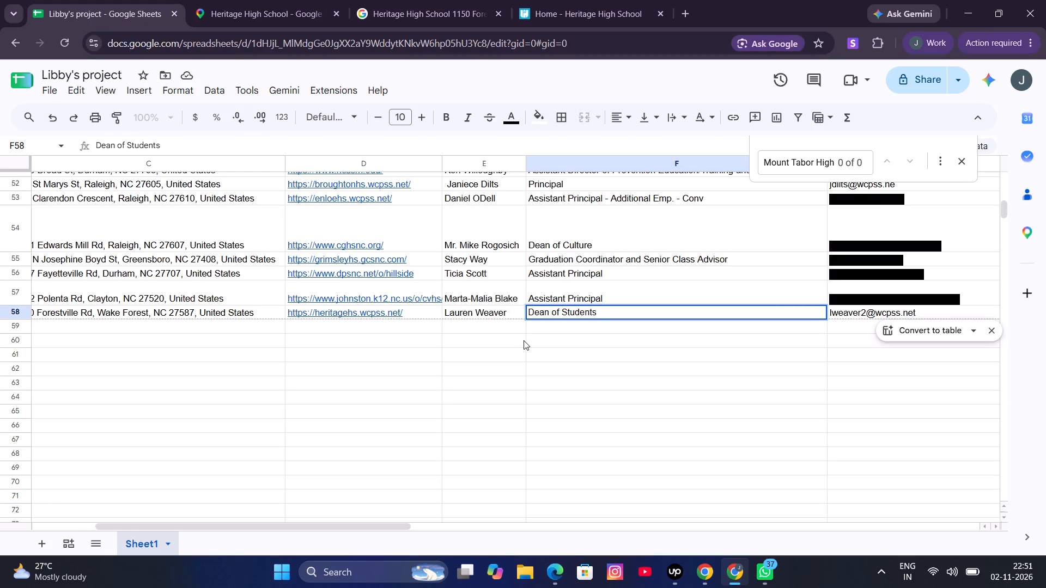
{"action": "left_click", "coordinate": [524, 332]}
Select cell B59 as the start of the next school's row and return to the Google answer about Heritage High School.
{"action": "scroll", "coordinate": [580, 346], "scroll_direction": "right", "scroll_amount": 2}
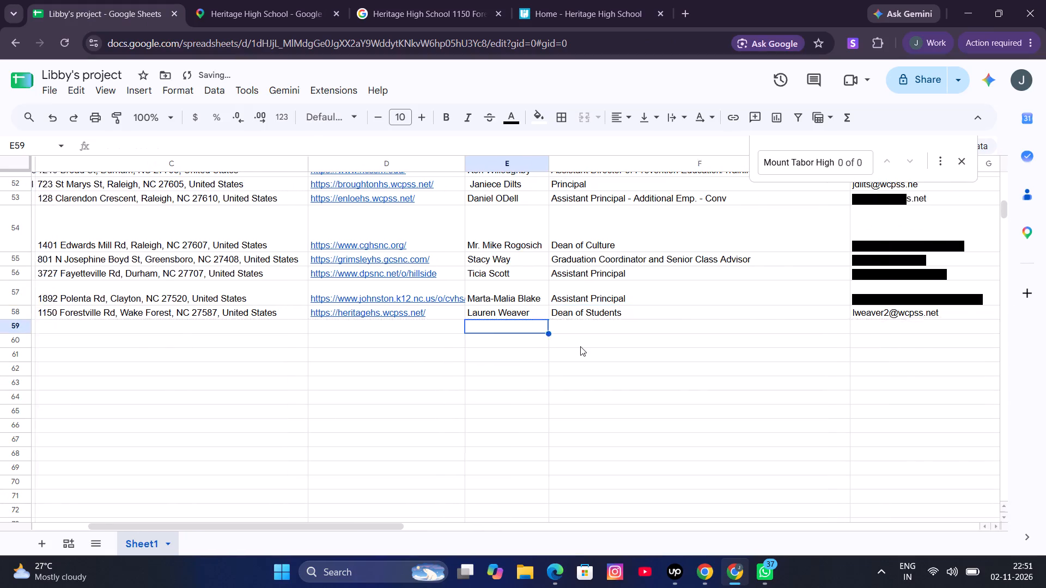
{"action": "scroll", "coordinate": [580, 346], "scroll_direction": "right", "scroll_amount": 7}
{"action": "scroll", "coordinate": [299, 347], "scroll_direction": "down", "scroll_amount": 3}
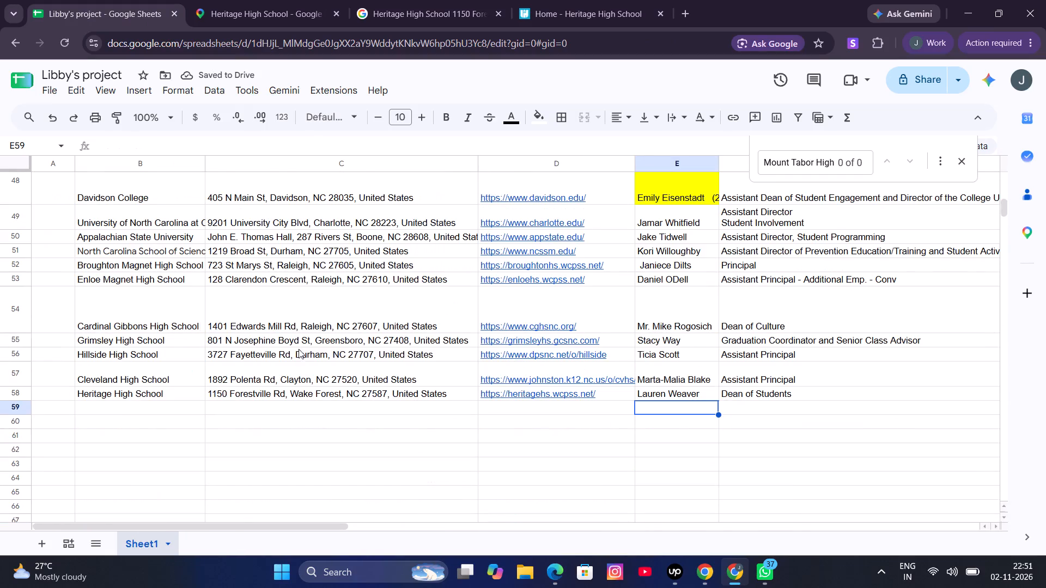
{"action": "left_click", "coordinate": [142, 338]}
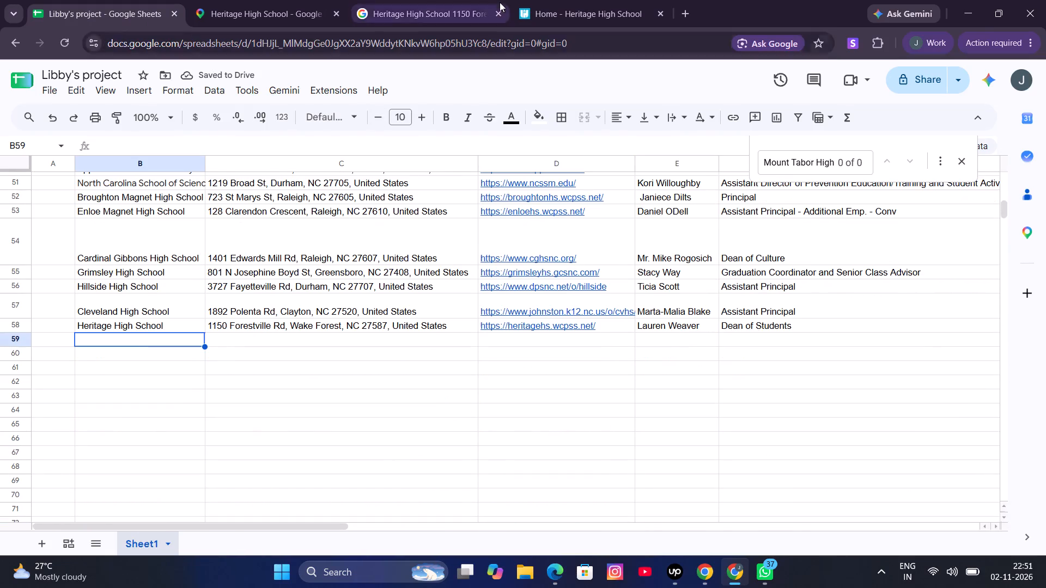
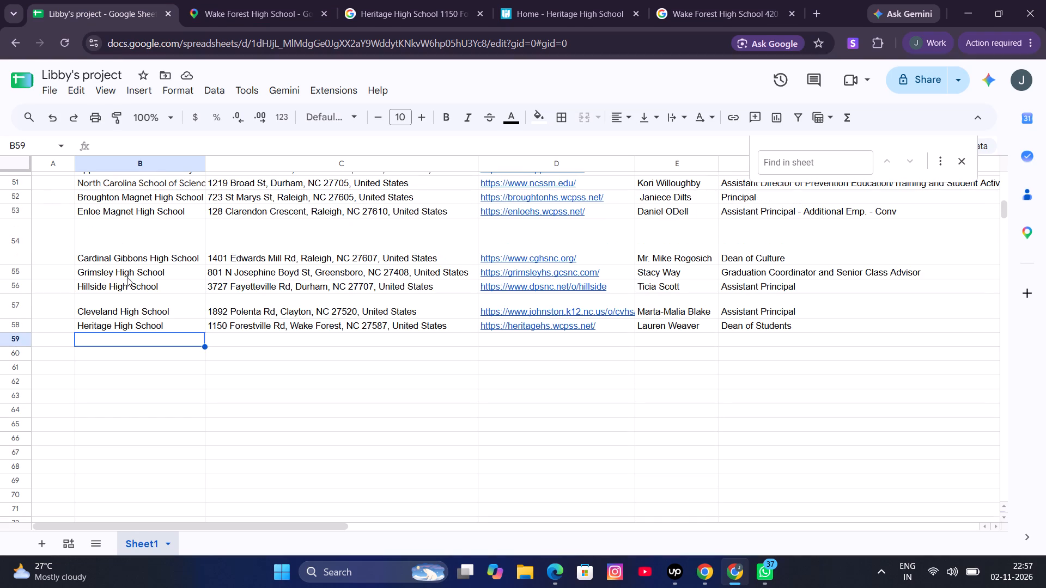
{"action": "double_click", "coordinate": [738, 343]}
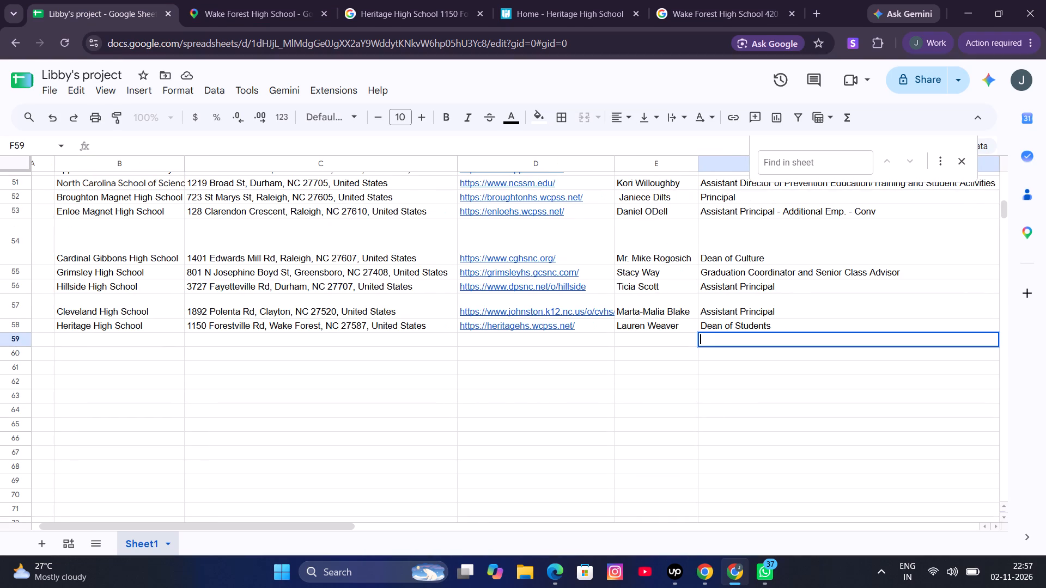
{"action": "key", "text": "ctrl+v"}
Fill cell E59 with the suggested contact's name taken from the AI Mode conversation about Wake Forest High School.
{"action": "double_click", "coordinate": [660, 343]}
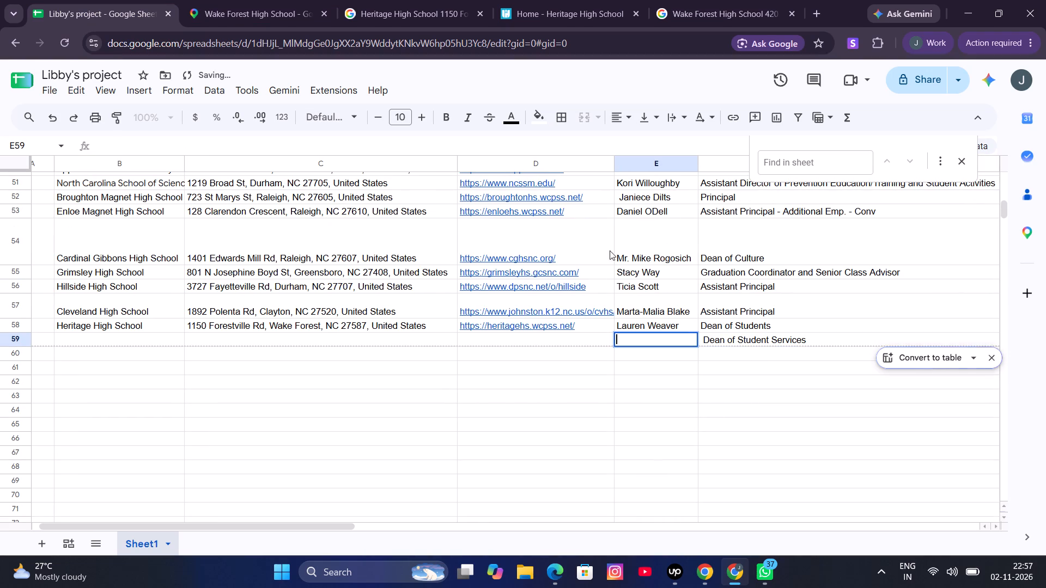
{"action": "left_click", "coordinate": [666, 0]}
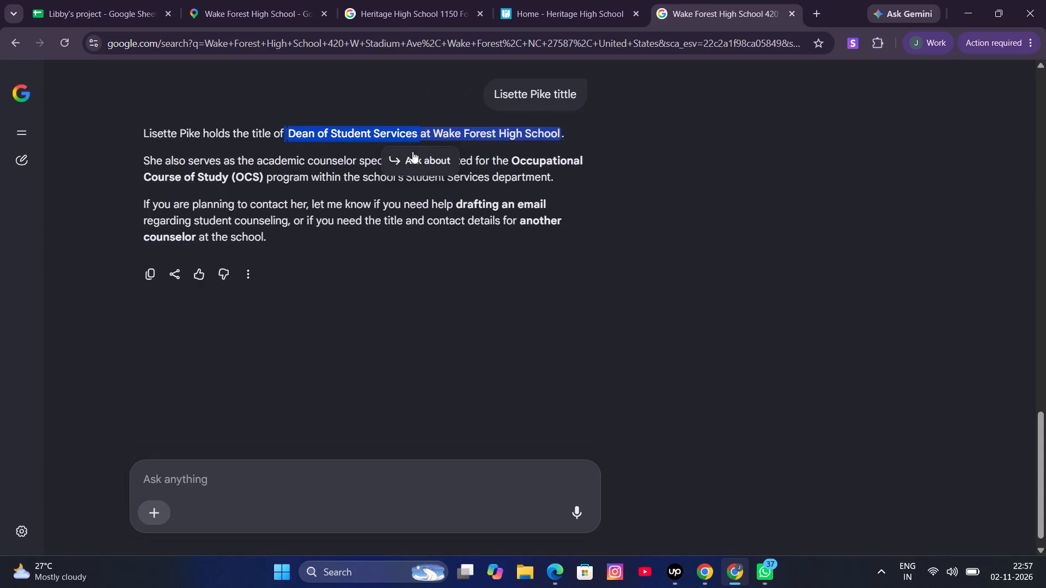
{"action": "scroll", "coordinate": [319, 127], "scroll_direction": "up", "scroll_amount": 6}
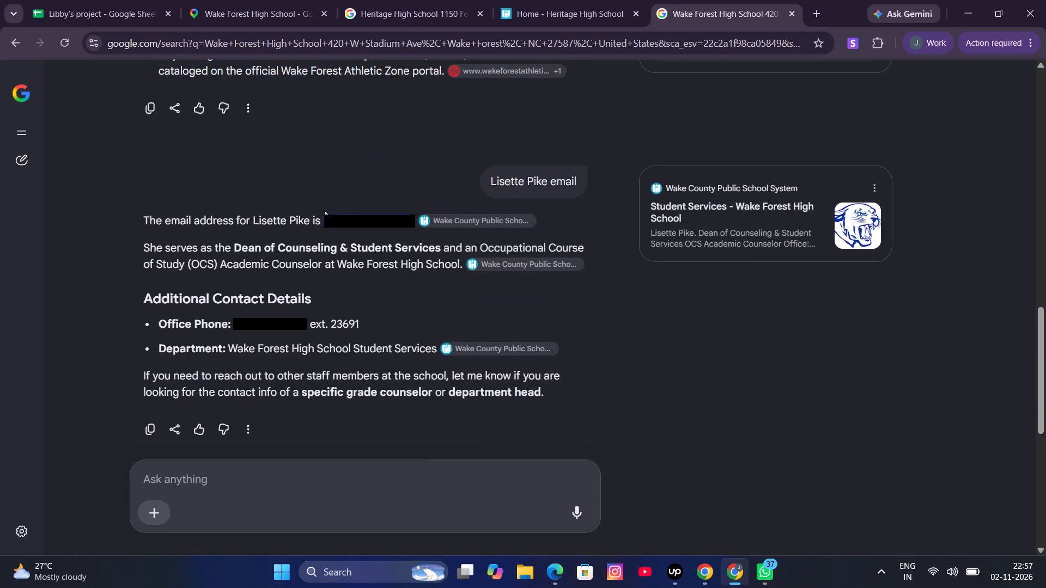
Copy the contact's email address from the AI Mode answer into cell G59 of the Libby's project sheet.
{"action": "left_click_drag", "start_coordinate": [324, 222], "coordinate": [363, 216]}
{"action": "left_click_drag", "start_coordinate": [363, 216], "coordinate": [409, 216]}
{"action": "key", "text": "ctrl+c"}
{"action": "left_click", "coordinate": [50, 0]}
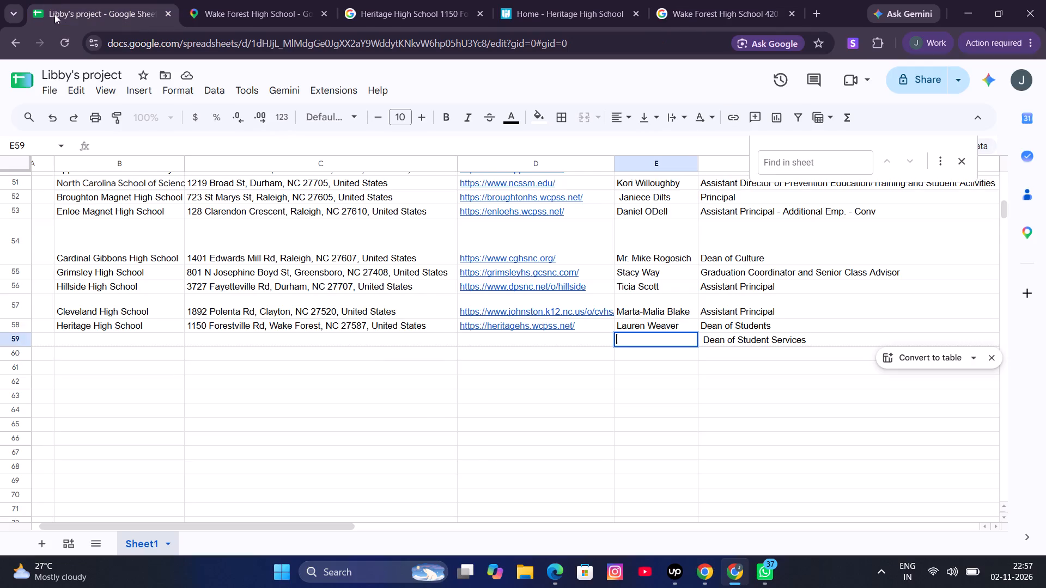
{"action": "left_click", "coordinate": [646, 361]}
{"action": "scroll", "coordinate": [646, 360], "scroll_direction": "left", "scroll_amount": 4}
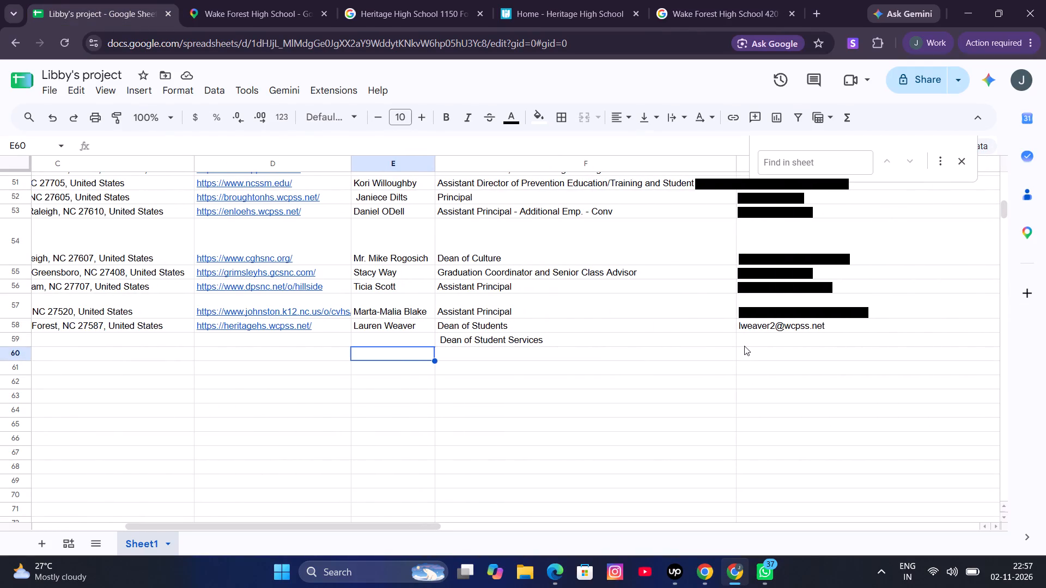
{"action": "double_click", "coordinate": [745, 344]}
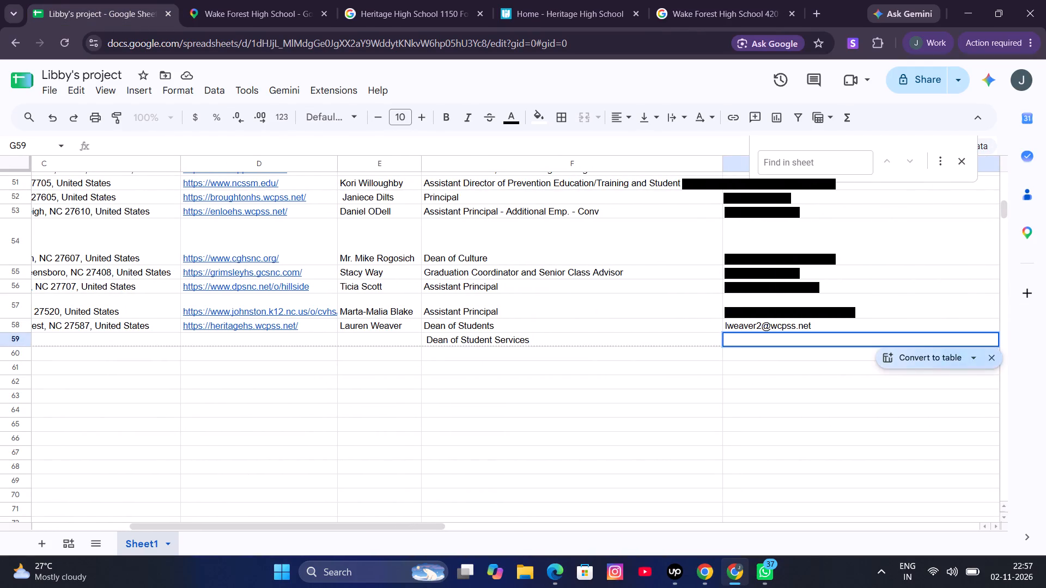
{"action": "key", "text": "ctrl+v"}
{"action": "left_click", "coordinate": [710, 358]}
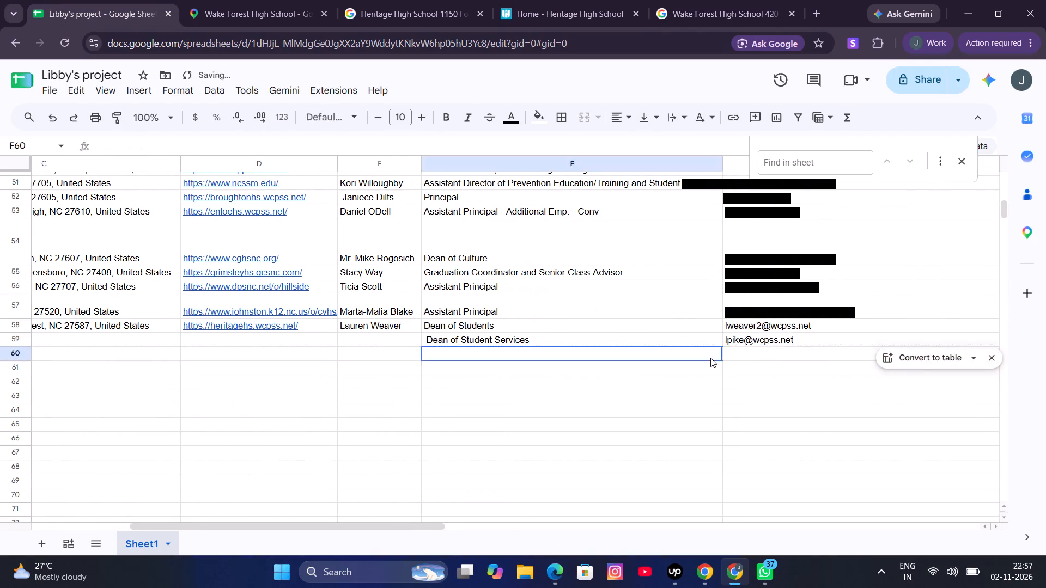
Copy the contact's office phone number with extension from the AI Mode answer for cell H59 of the Libby's project sheet.
{"action": "scroll", "coordinate": [612, 308], "scroll_direction": "left", "scroll_amount": 7}
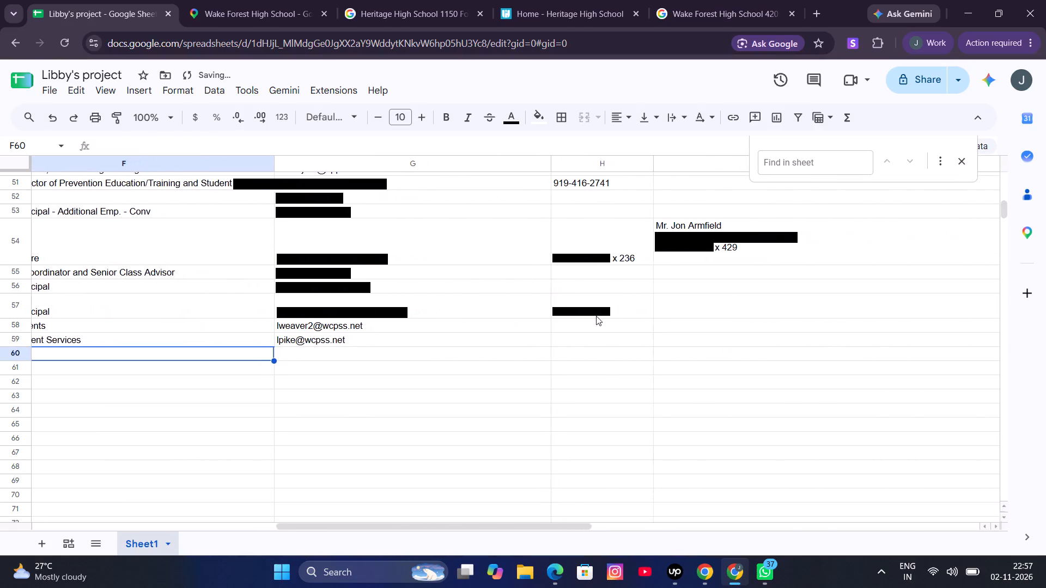
{"action": "double_click", "coordinate": [567, 338]}
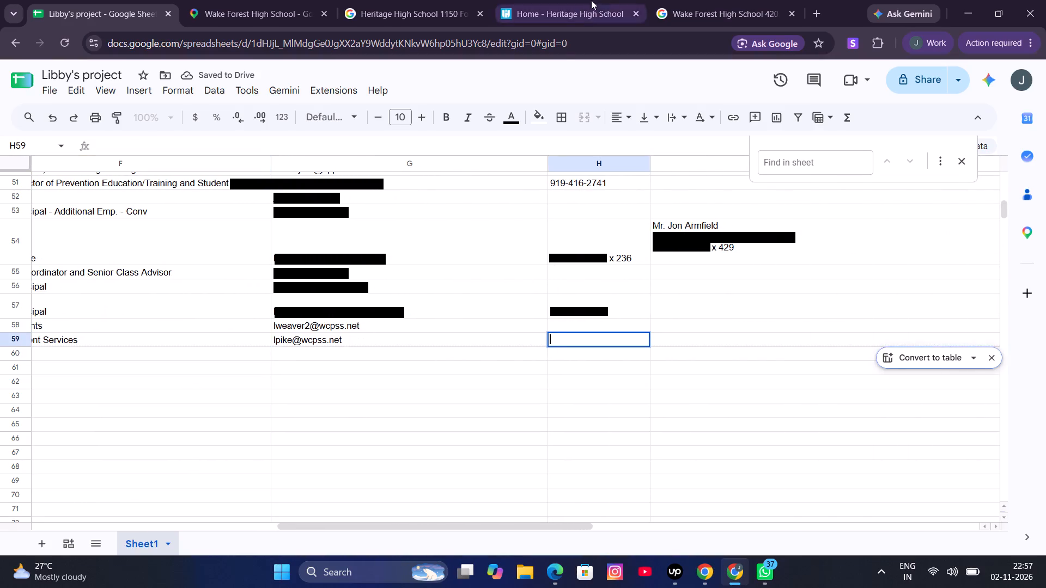
{"action": "left_click", "coordinate": [692, 0]}
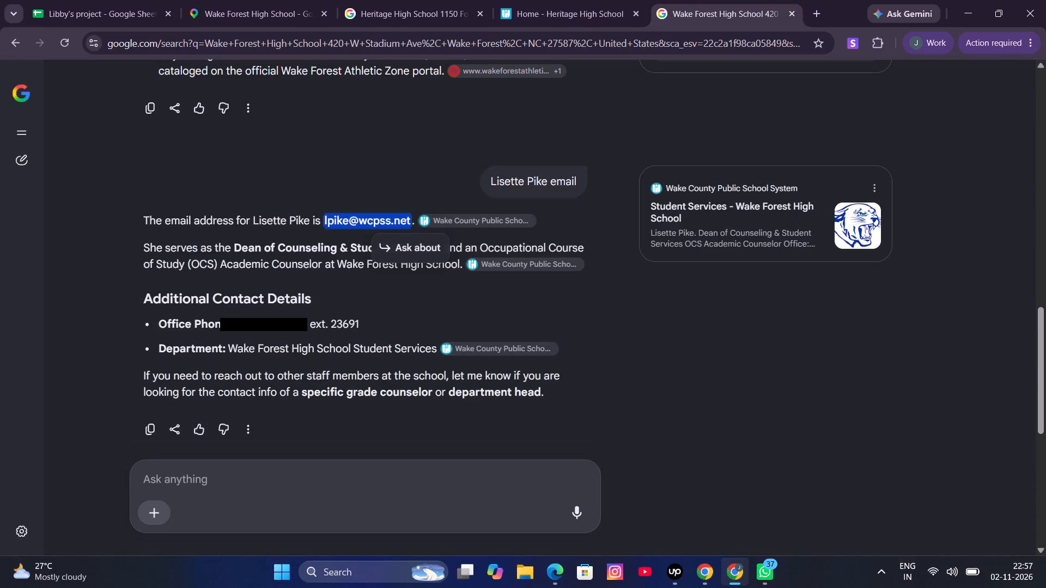
{"action": "left_click_drag", "start_coordinate": [233, 323], "coordinate": [357, 328]}
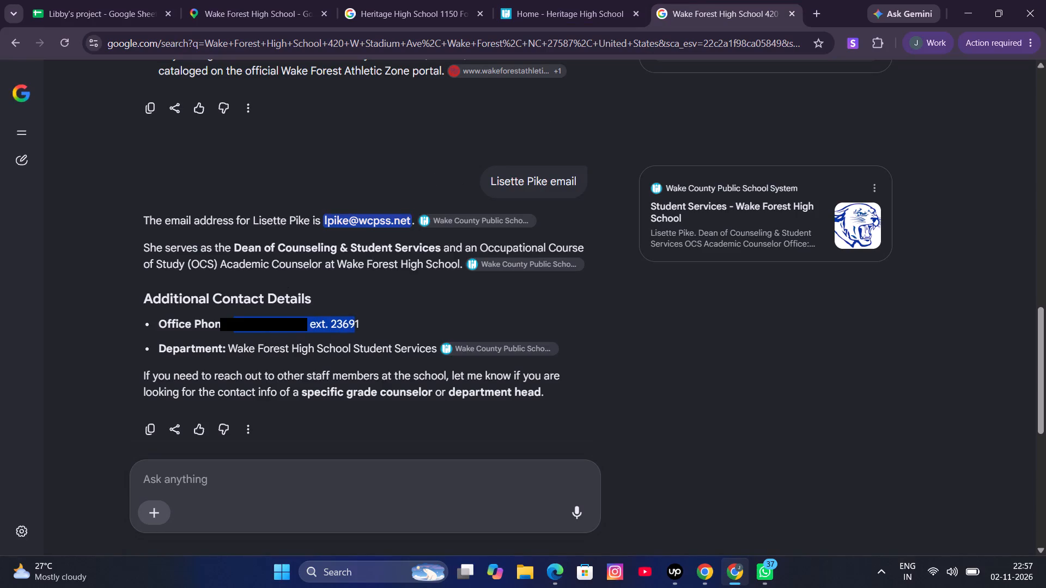
{"action": "left_click_drag", "start_coordinate": [357, 328], "coordinate": [358, 328]}
{"action": "key", "text": "ctrl+c"}
{"action": "key", "text": "ctrl+c"}
{"action": "left_click", "coordinate": [121, 0]}
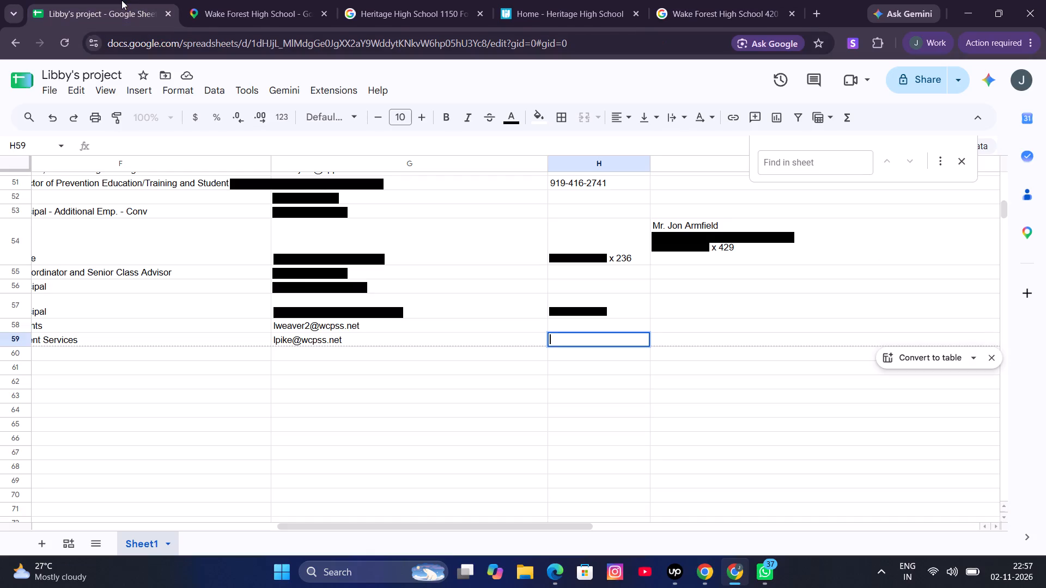
Paste the contact's phone number and extension into cell H59 of the Libby's project sheet.
{"action": "left_click", "coordinate": [263, 158], "text": "ctrl"}
{"action": "key", "text": "ctrl+v"}
{"action": "left_click", "coordinate": [625, 371]}
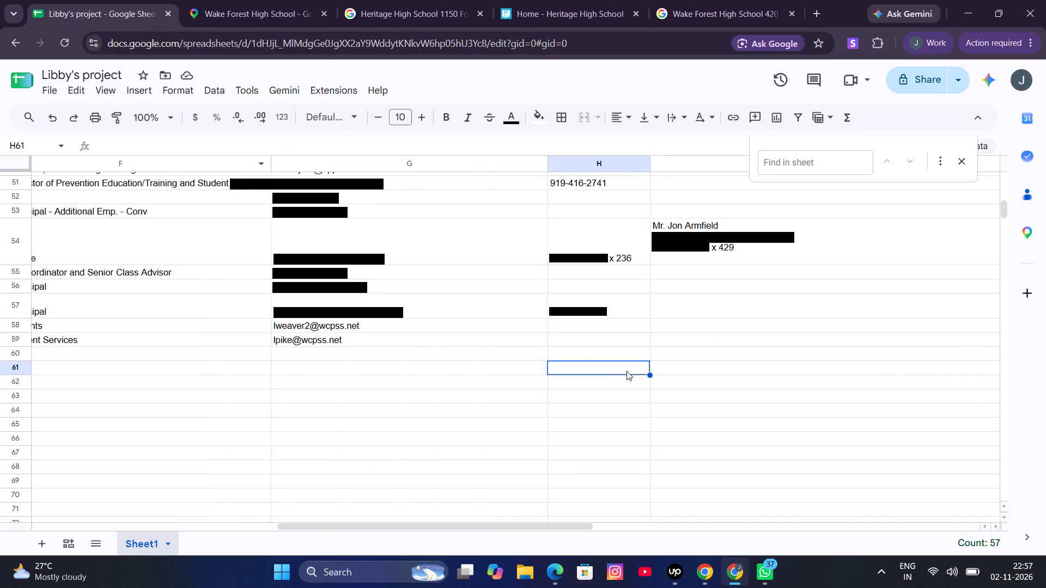
{"action": "left_click", "coordinate": [589, 344]}
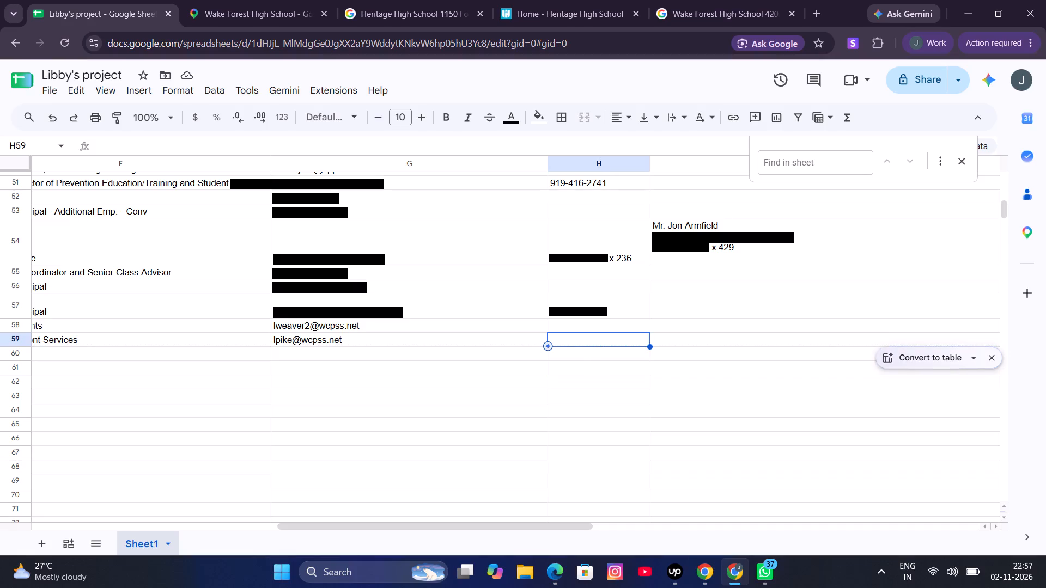
{"action": "double_click", "coordinate": [586, 347]}
{"action": "double_click", "coordinate": [585, 337]}
{"action": "key", "text": "ctrl+v"}
{"action": "left_click", "coordinate": [483, 339]}
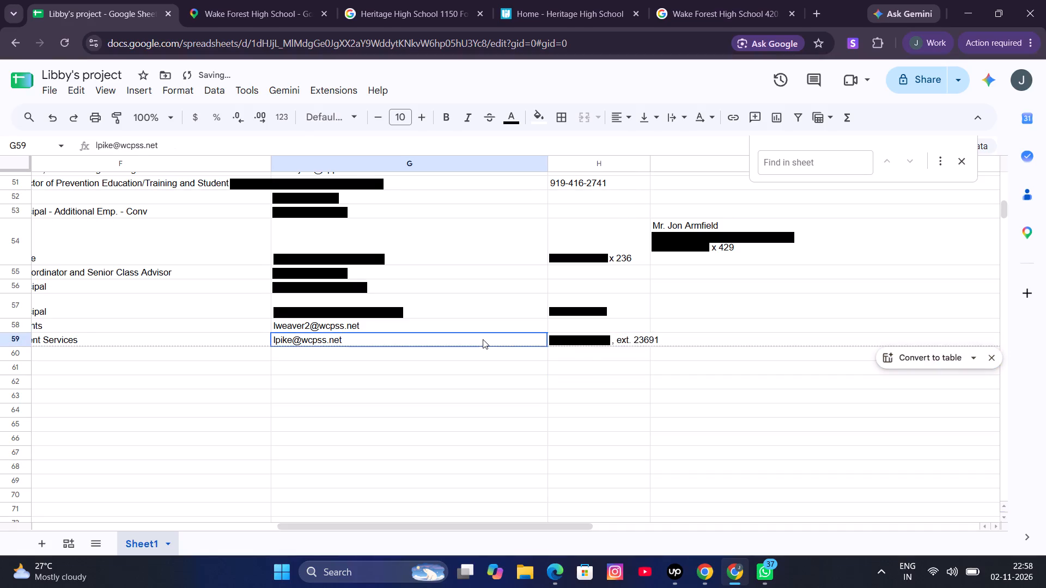
Copy the Dean of Student Services' name from the AI Mode conversation into cell E59 of the Libby's project sheet.
{"action": "scroll", "coordinate": [483, 339], "scroll_direction": "right", "scroll_amount": 11}
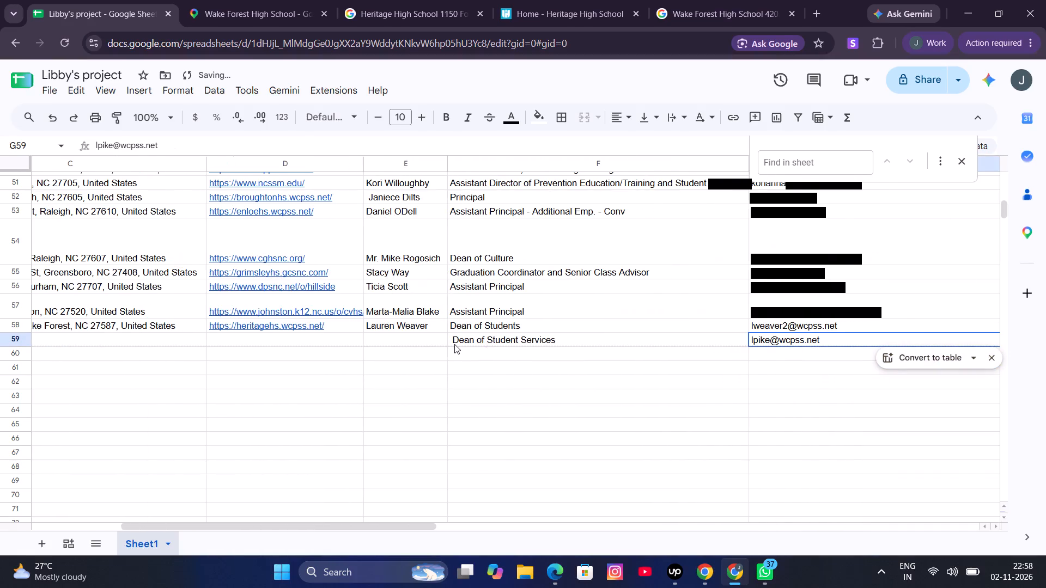
{"action": "left_click", "coordinate": [454, 344]}
{"action": "left_click", "coordinate": [713, 0]}
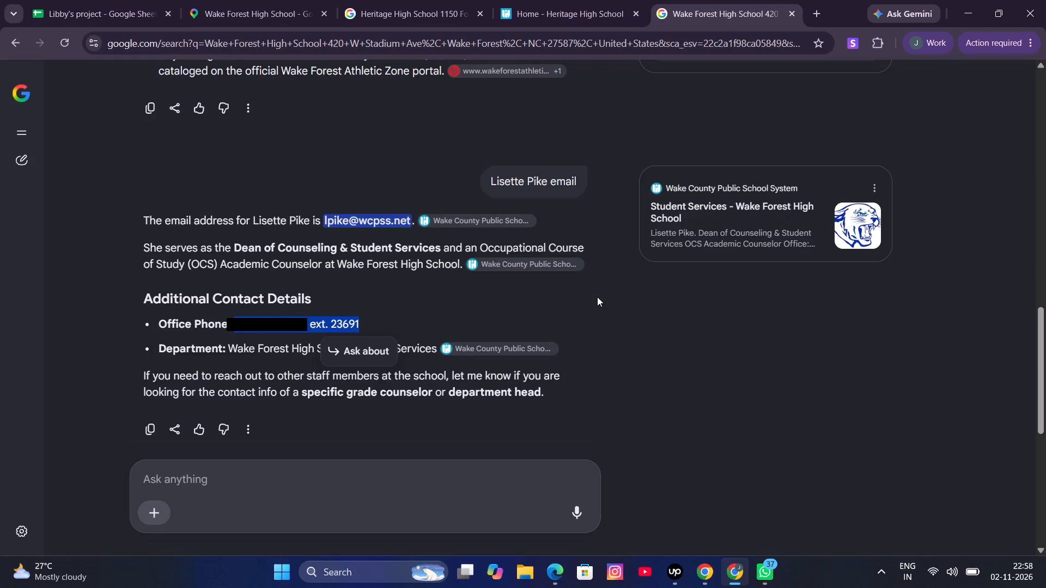
{"action": "scroll", "coordinate": [601, 299], "scroll_direction": "up", "scroll_amount": 10}
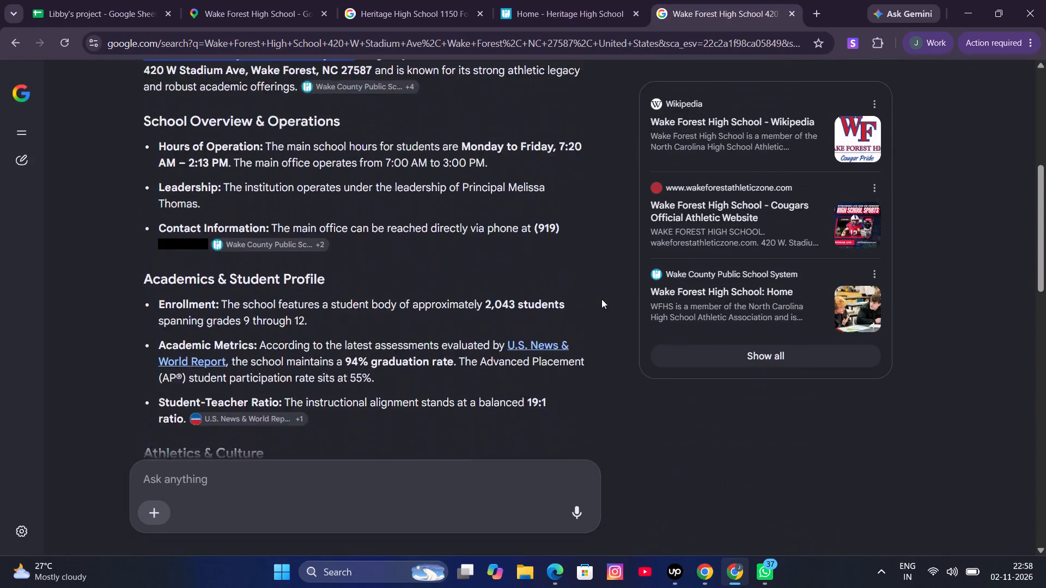
{"action": "scroll", "coordinate": [601, 299], "scroll_direction": "up", "scroll_amount": 12}
{"action": "scroll", "coordinate": [601, 299], "scroll_direction": "down", "scroll_amount": 9}
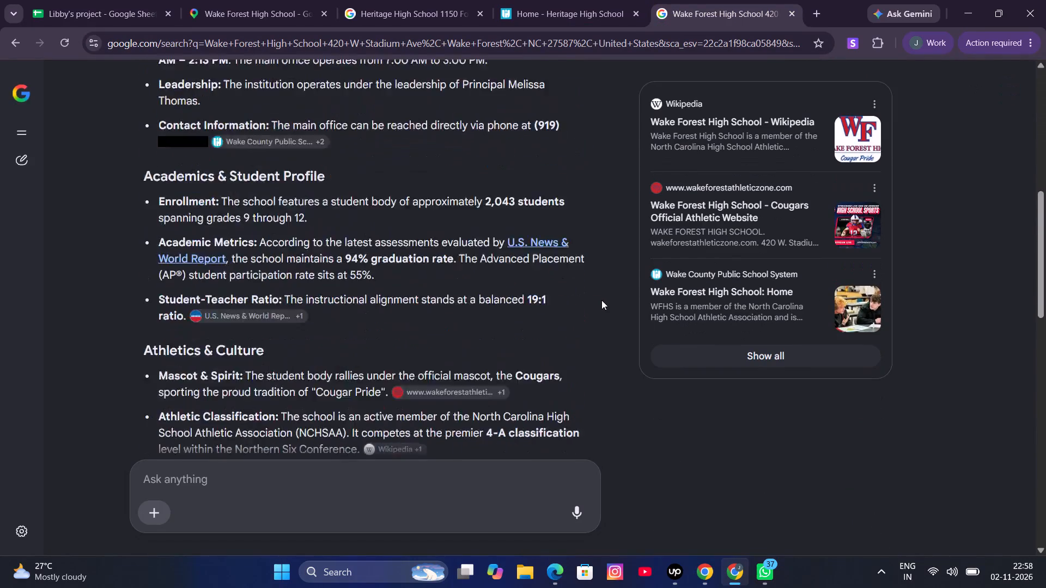
{"action": "scroll", "coordinate": [534, 289], "scroll_direction": "down", "scroll_amount": 5}
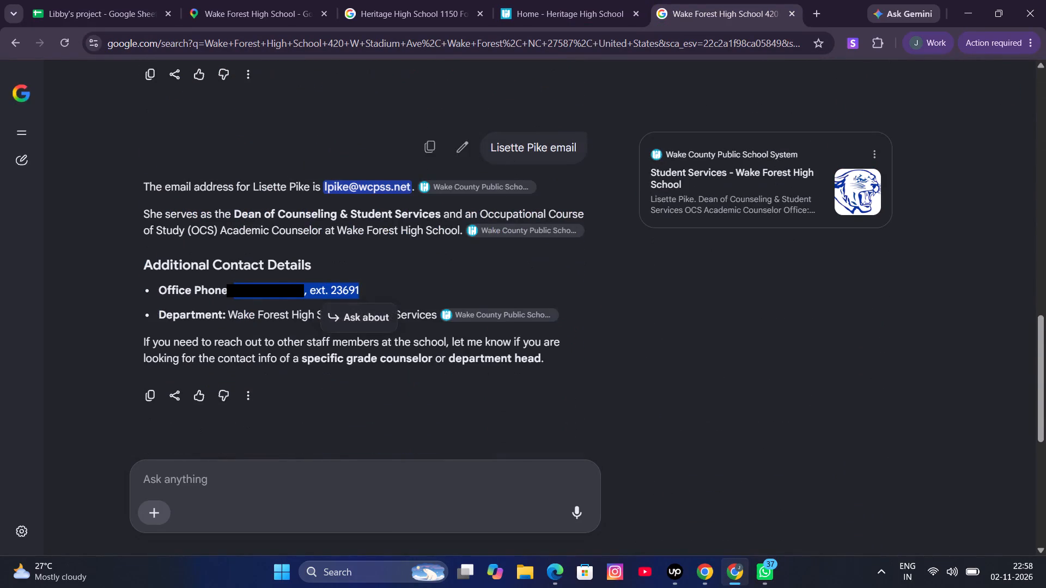
{"action": "left_click_drag", "start_coordinate": [548, 146], "coordinate": [494, 154]}
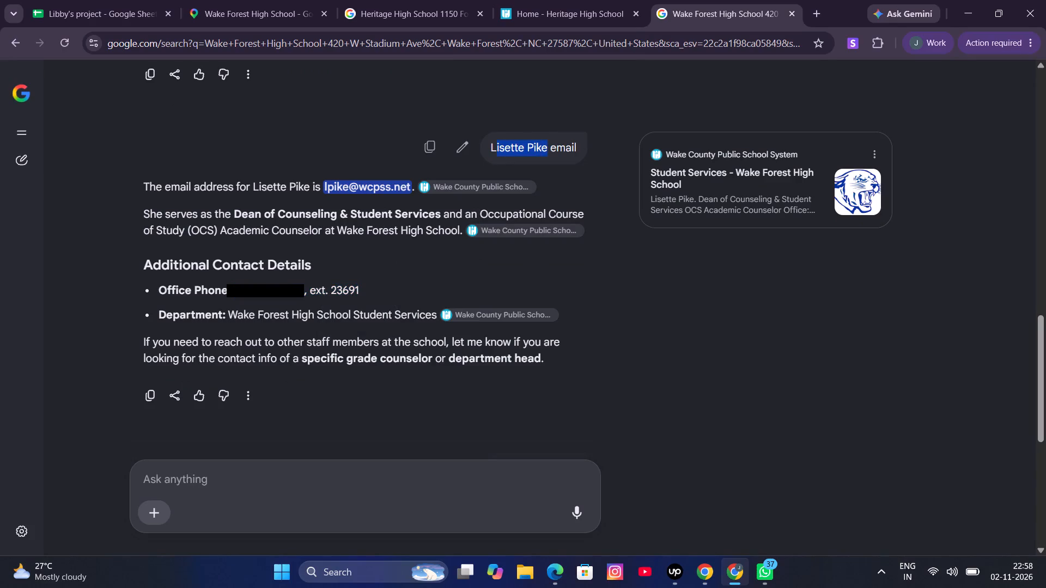
{"action": "left_click_drag", "start_coordinate": [494, 154], "coordinate": [491, 156]}
{"action": "key", "text": "ctrl+c"}
{"action": "left_click", "coordinate": [81, 0]}
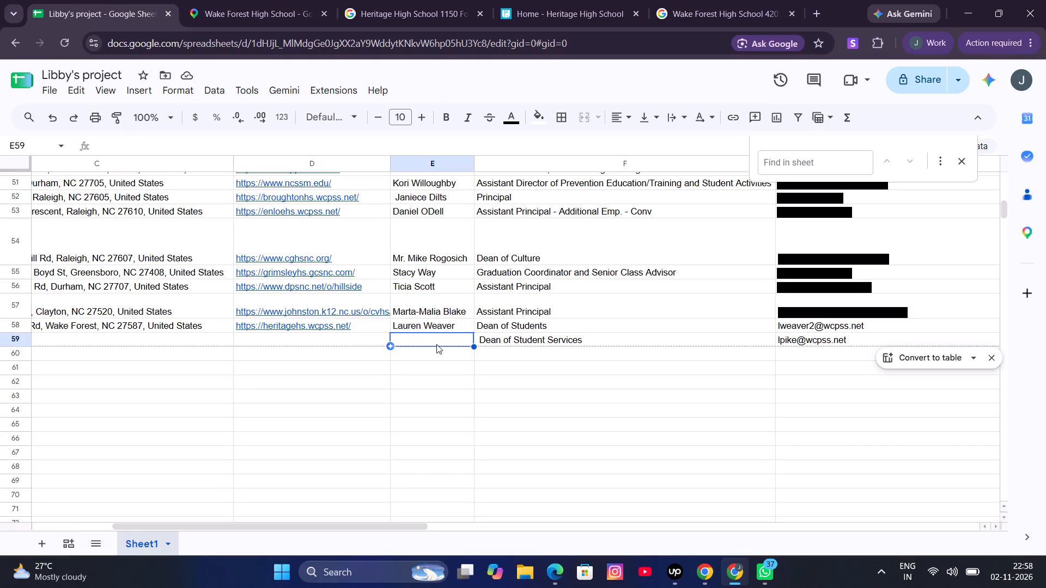
{"action": "double_click", "coordinate": [436, 343]}
{"action": "key", "text": "ctrl+v"}
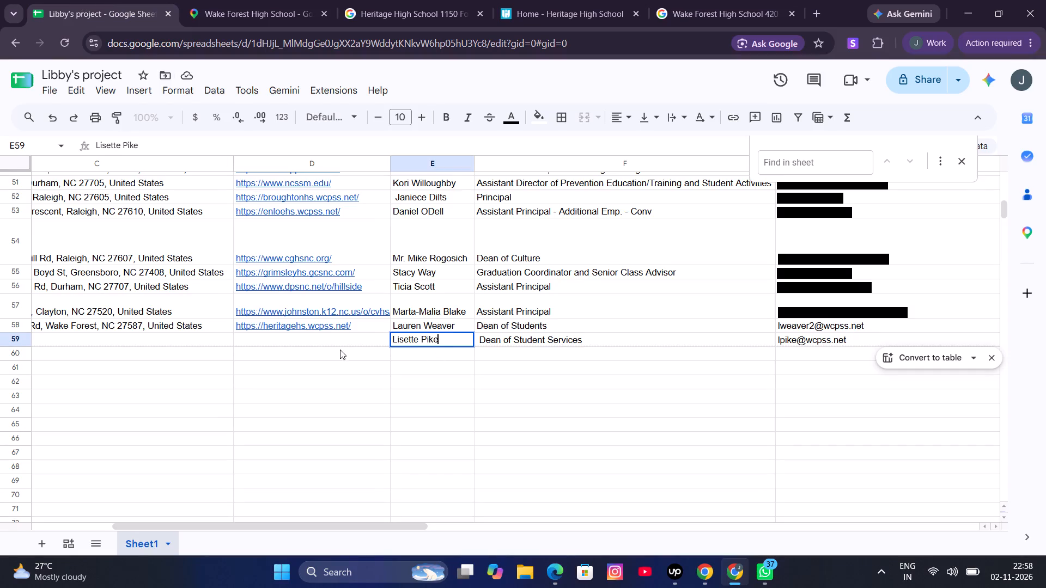
{"action": "left_click", "coordinate": [338, 337]}
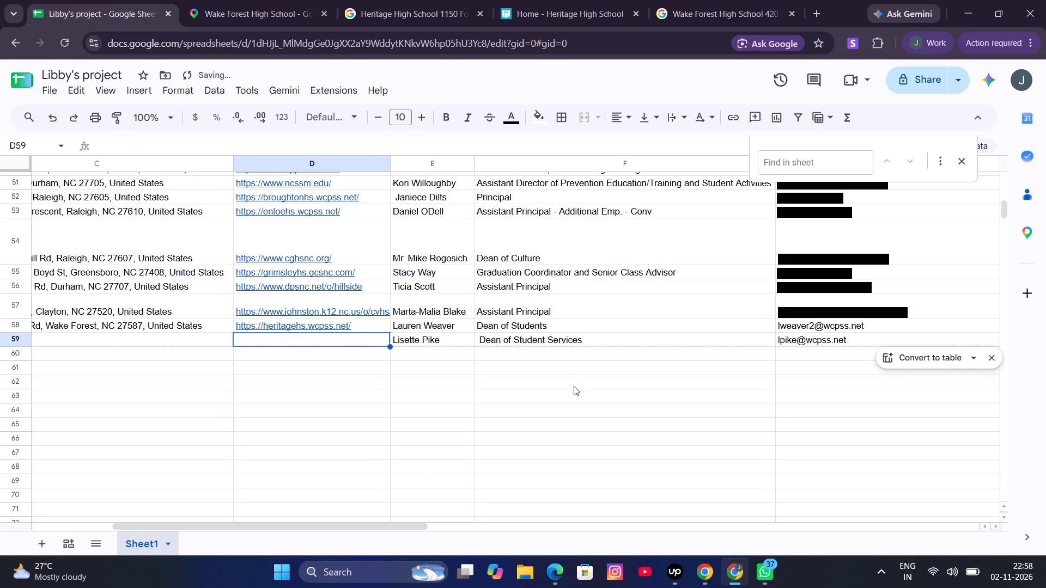
Return from the AI Mode conversation to the full Google search results for Wake Forest High School.
{"action": "scroll", "coordinate": [574, 387], "scroll_direction": "left", "scroll_amount": 3}
{"action": "scroll", "coordinate": [574, 387], "scroll_direction": "right", "scroll_amount": 1}
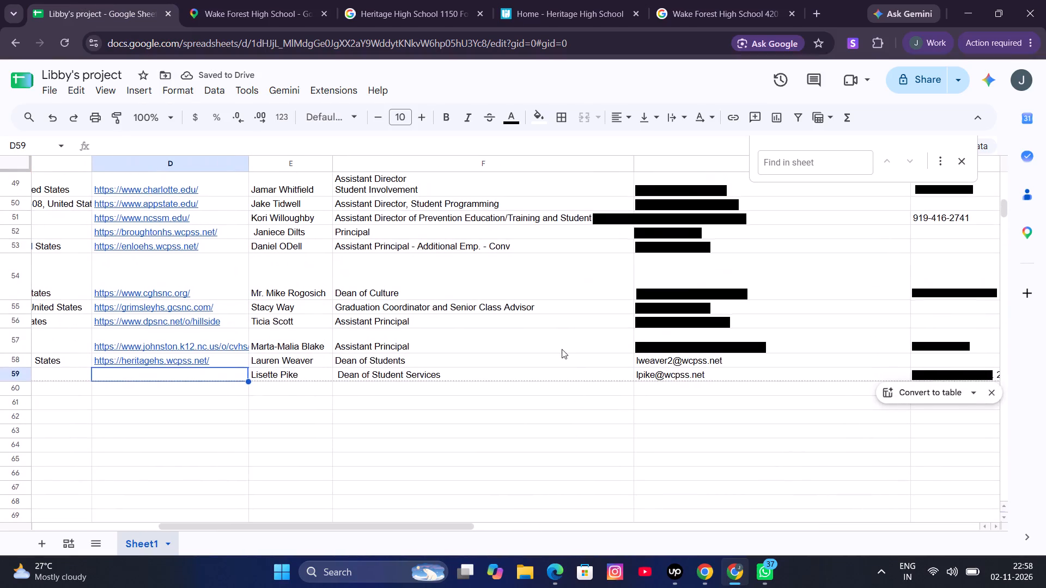
{"action": "left_click", "coordinate": [659, 0]}
{"action": "scroll", "coordinate": [436, 239], "scroll_direction": "up", "scroll_amount": 3}
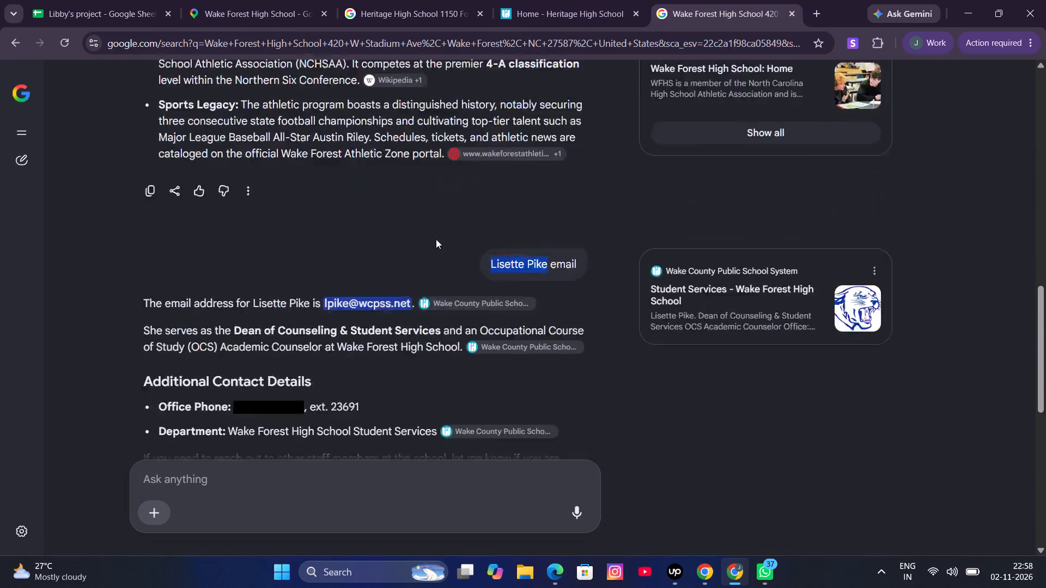
{"action": "scroll", "coordinate": [436, 239], "scroll_direction": "up", "scroll_amount": 4}
{"action": "scroll", "coordinate": [436, 239], "scroll_direction": "down", "scroll_amount": 13}
{"action": "scroll", "coordinate": [436, 239], "scroll_direction": "up", "scroll_amount": 10}
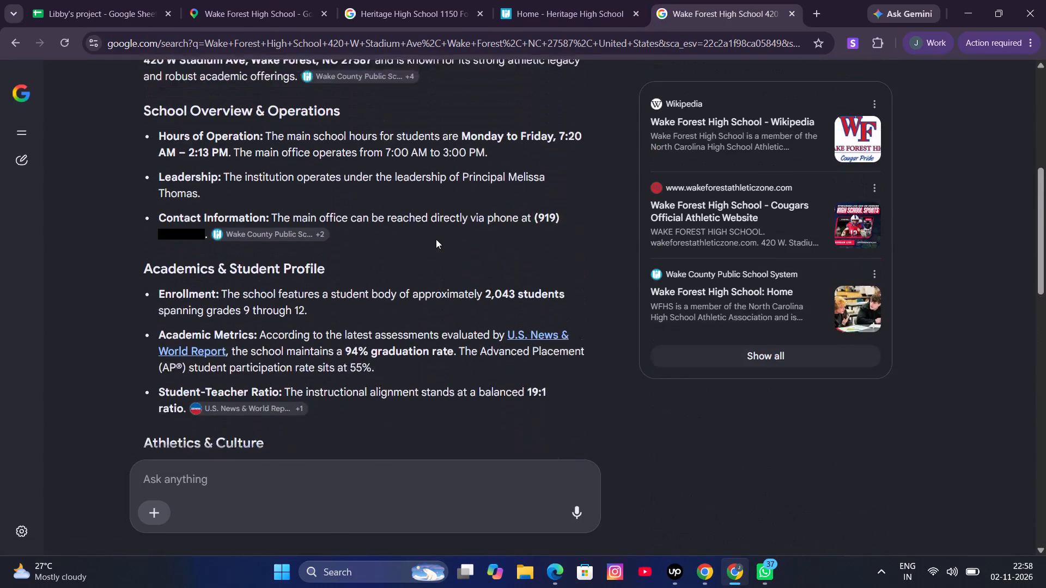
{"action": "scroll", "coordinate": [436, 239], "scroll_direction": "up", "scroll_amount": 10}
{"action": "left_click", "coordinate": [208, 88]}
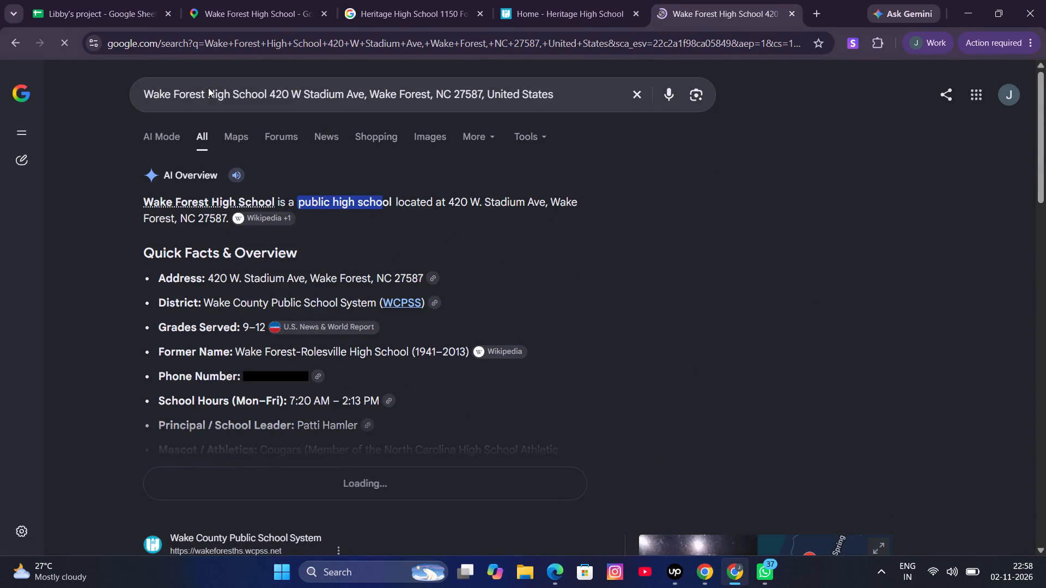
Find the official Wake Forest High School home page in the Google results and open it.
{"action": "scroll", "coordinate": [239, 196], "scroll_direction": "down", "scroll_amount": 6}
{"action": "scroll", "coordinate": [215, 59], "scroll_direction": "up", "scroll_amount": 1}
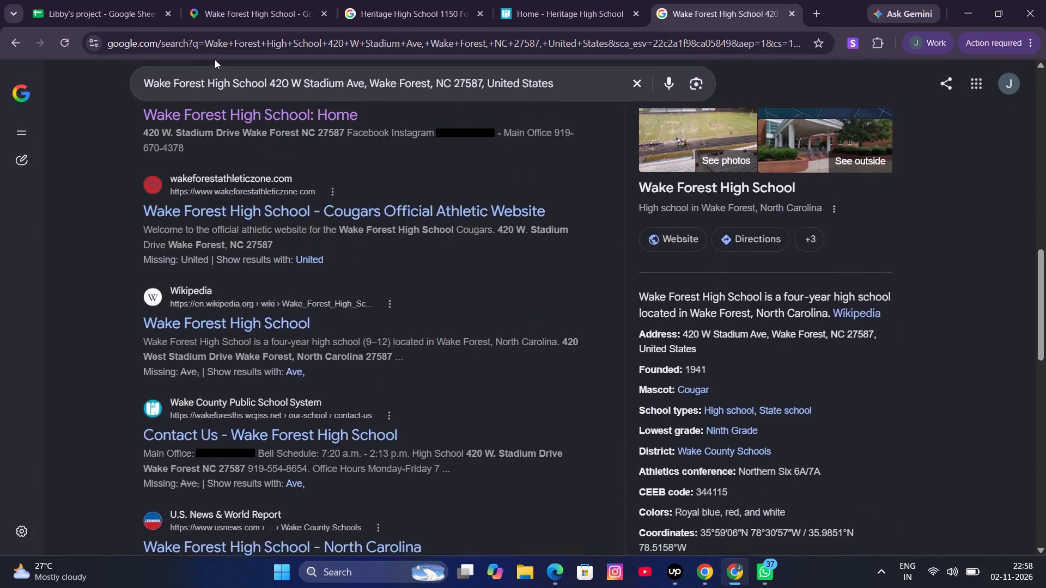
{"action": "scroll", "coordinate": [215, 59], "scroll_direction": "up", "scroll_amount": 1}
{"action": "scroll", "coordinate": [248, 156], "scroll_direction": "up", "scroll_amount": 1}
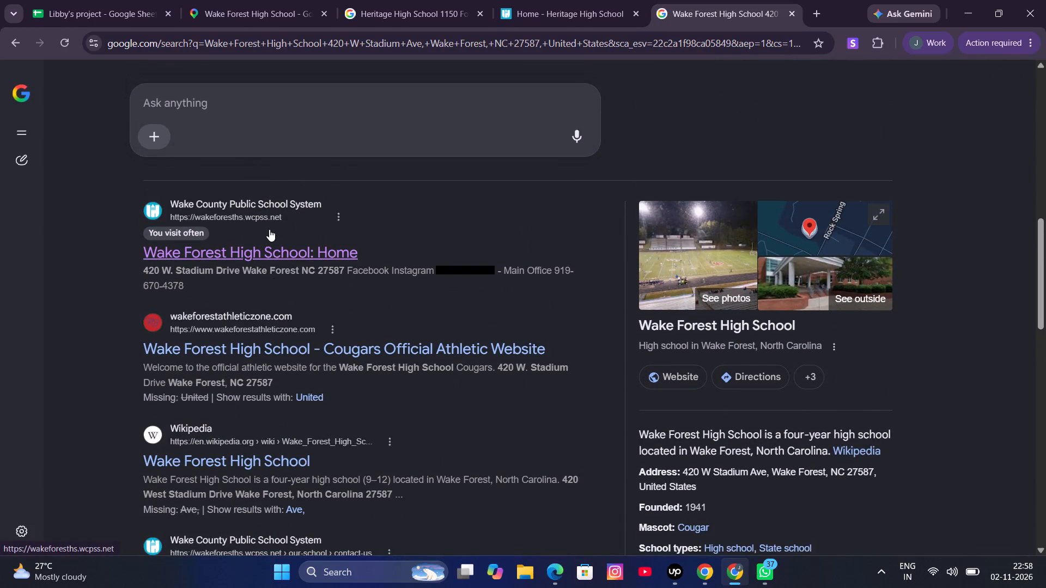
{"action": "left_click", "coordinate": [267, 249]}
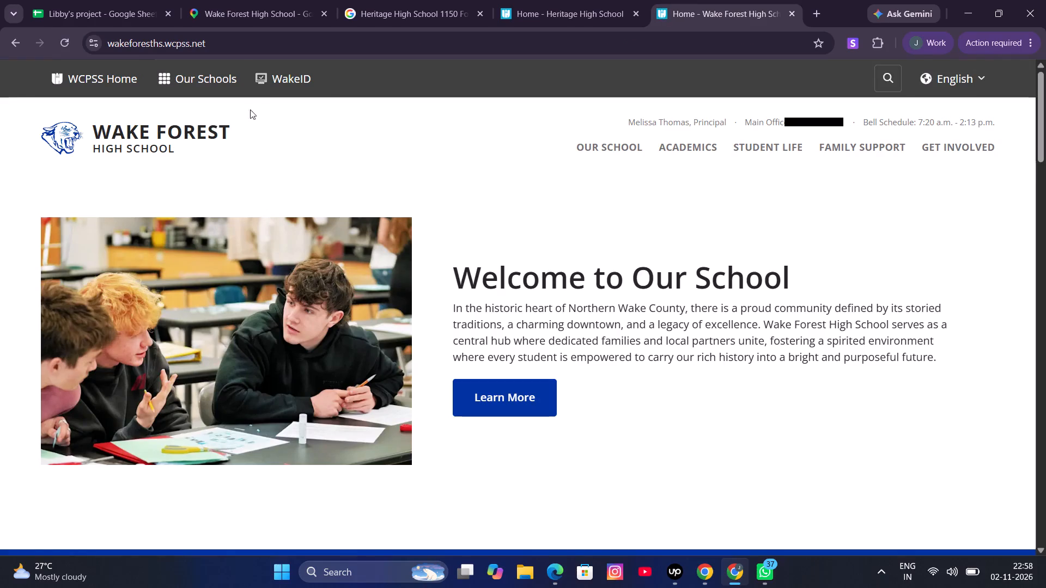
{"action": "left_click", "coordinate": [264, 48]}
{"action": "left_click", "coordinate": [281, 47]}
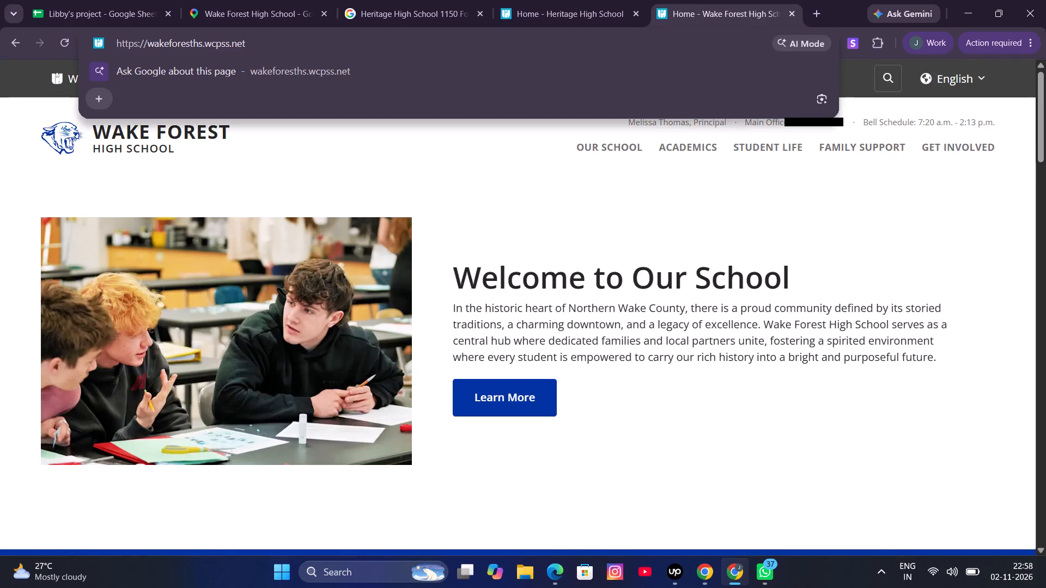
{"action": "key", "text": "ctrl+a"}
{"action": "key", "text": "ctrl+c"}
{"action": "key", "text": "ctrl+c"}
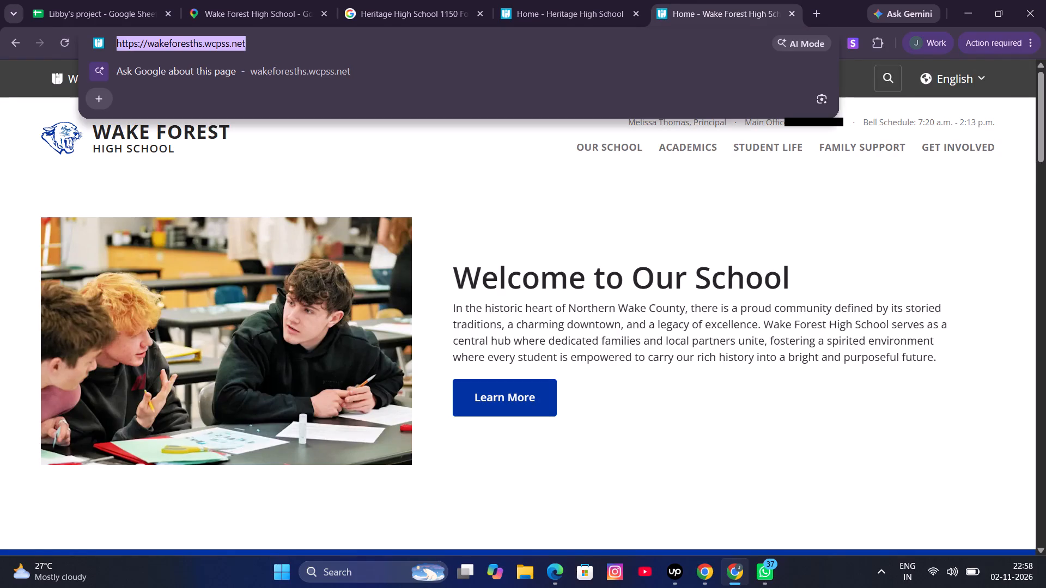
{"action": "left_click", "coordinate": [86, 0]}
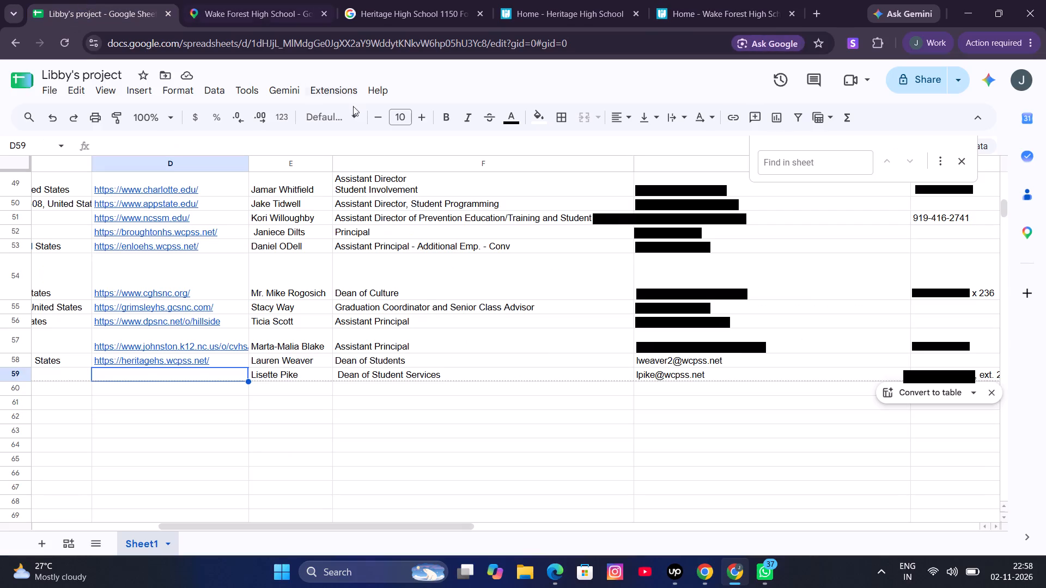
{"action": "double_click", "coordinate": [191, 365]}
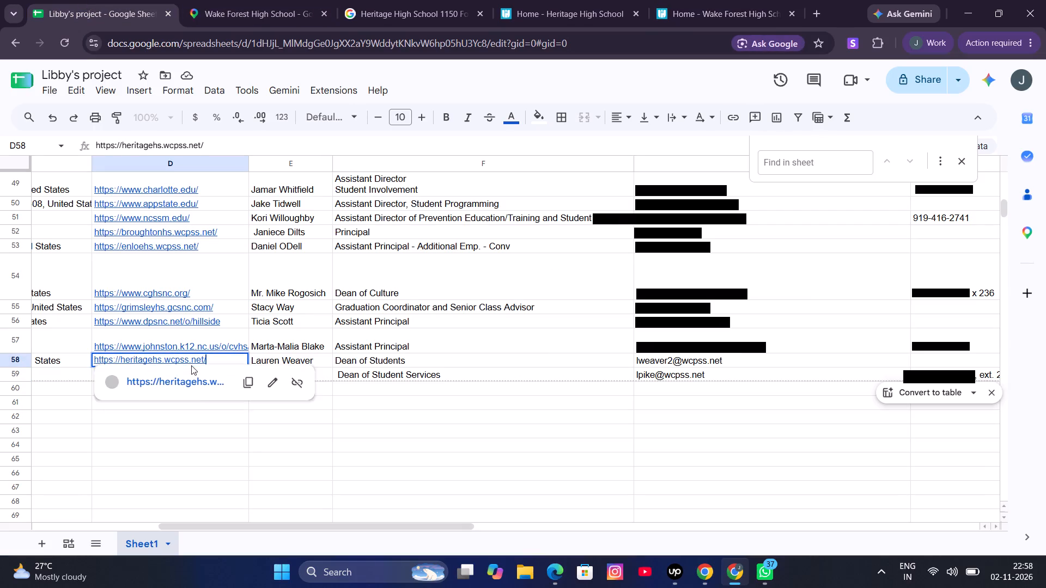
{"action": "left_click", "coordinate": [109, 402]}
{"action": "left_click", "coordinate": [72, 406]}
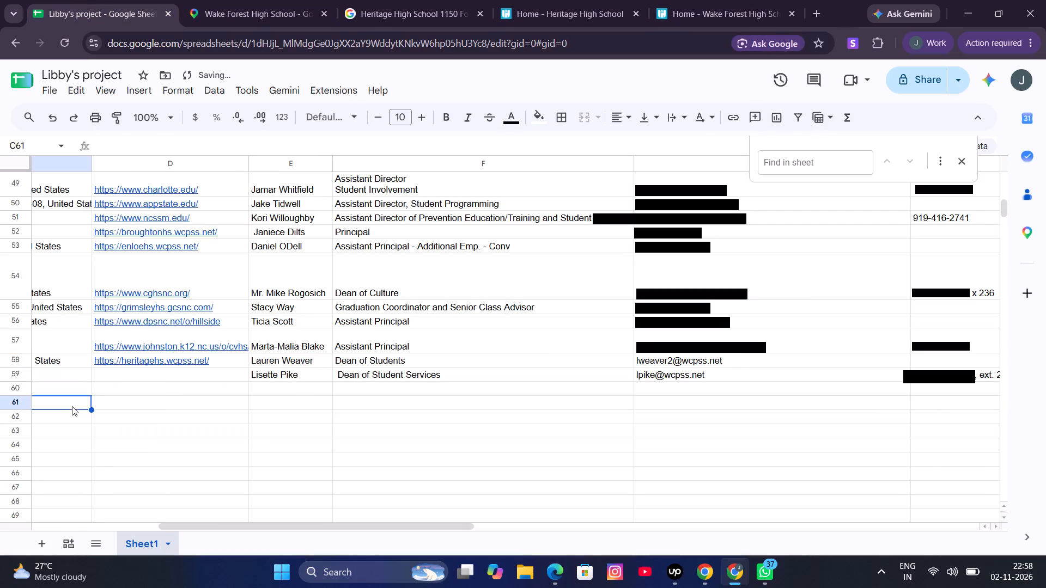
{"action": "double_click", "coordinate": [135, 377]}
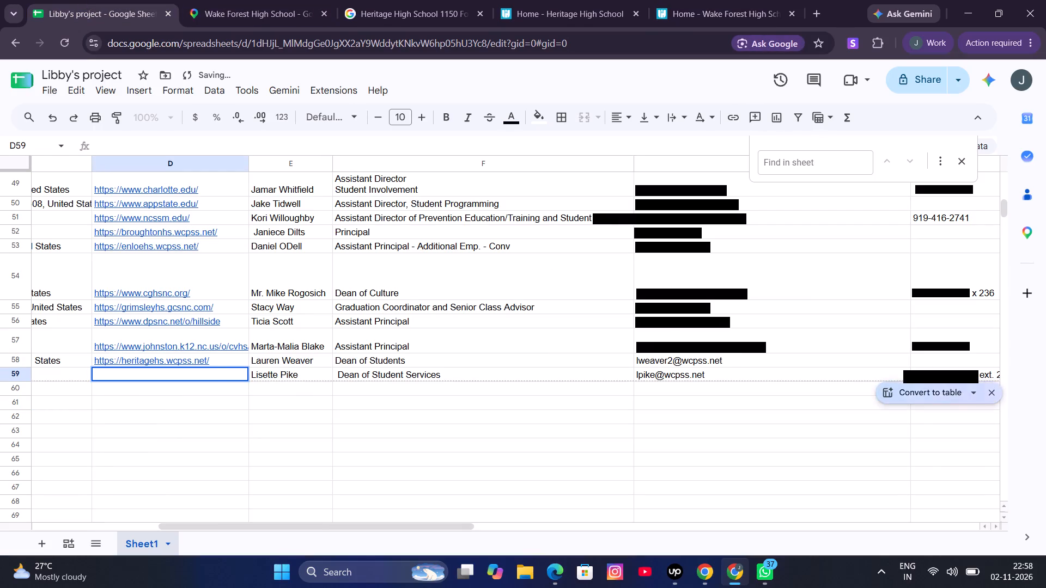
{"action": "key", "text": "ctrl+v"}
{"action": "left_click", "coordinate": [185, 457]}
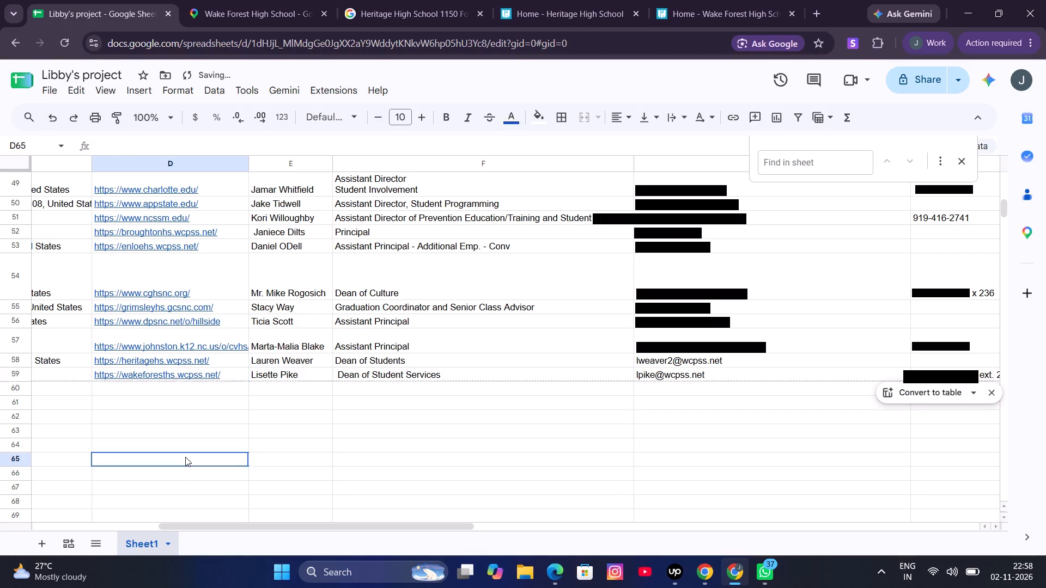
Copy the school's address, 420 W Stadium Ave, Wake Forest, NC 27587, United States, from Google Maps into cell C59.
{"action": "scroll", "coordinate": [185, 457], "scroll_direction": "left", "scroll_amount": 2}
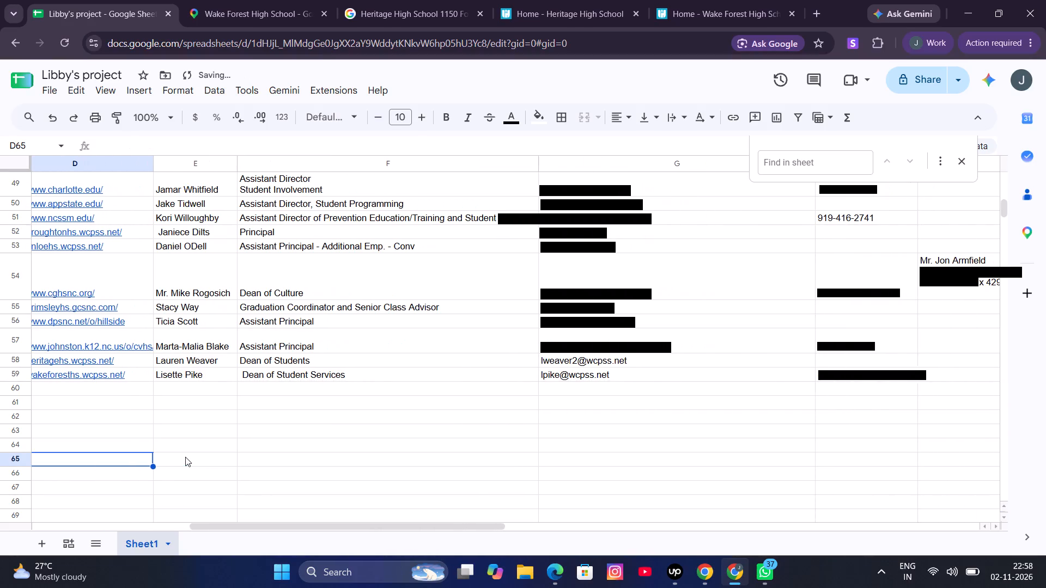
{"action": "scroll", "coordinate": [185, 457], "scroll_direction": "right", "scroll_amount": 5}
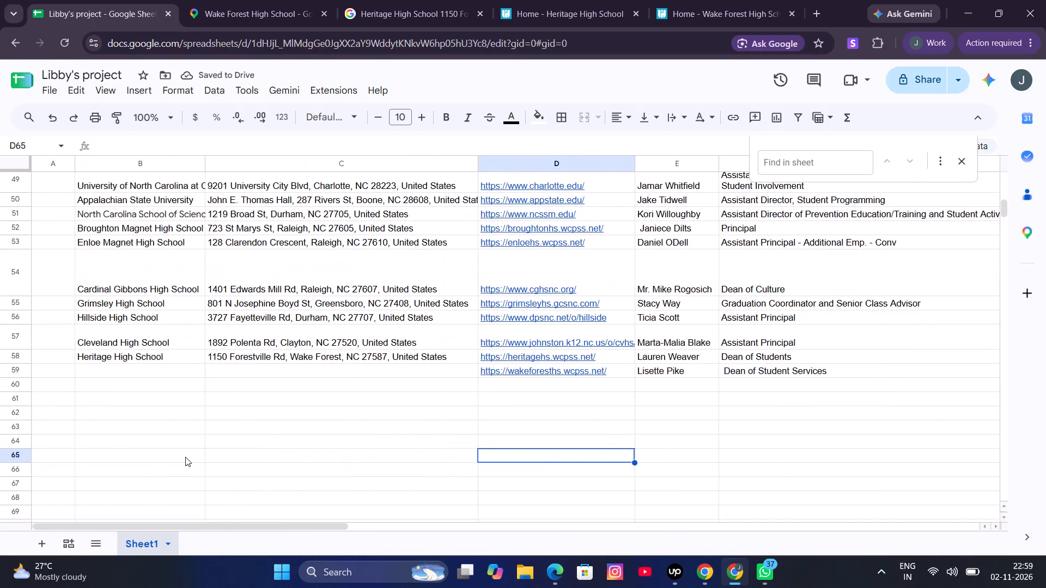
{"action": "scroll", "coordinate": [185, 457], "scroll_direction": "right", "scroll_amount": 2}
{"action": "left_click", "coordinate": [226, 0]}
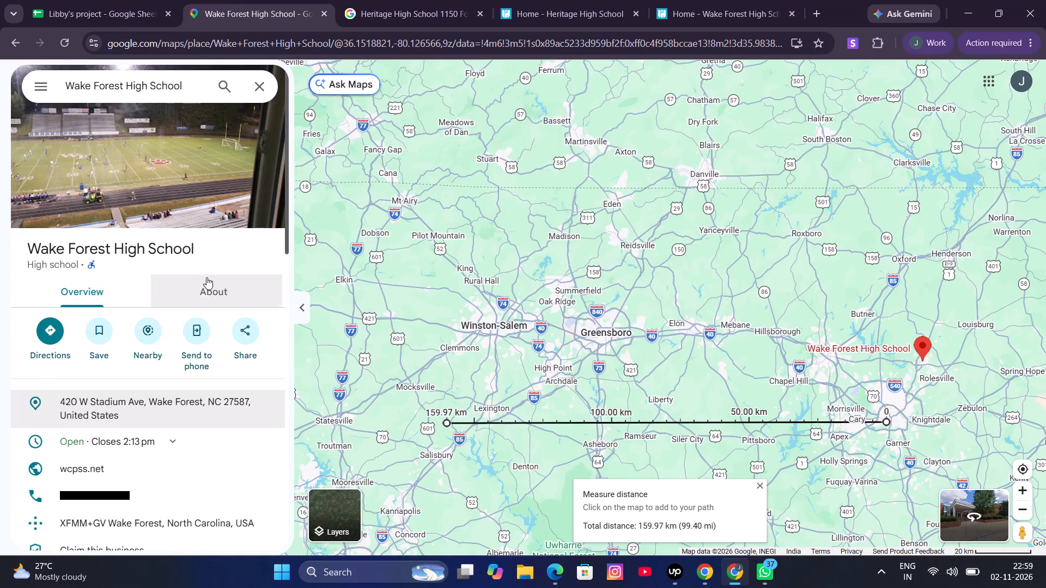
{"action": "left_click", "coordinate": [265, 406]}
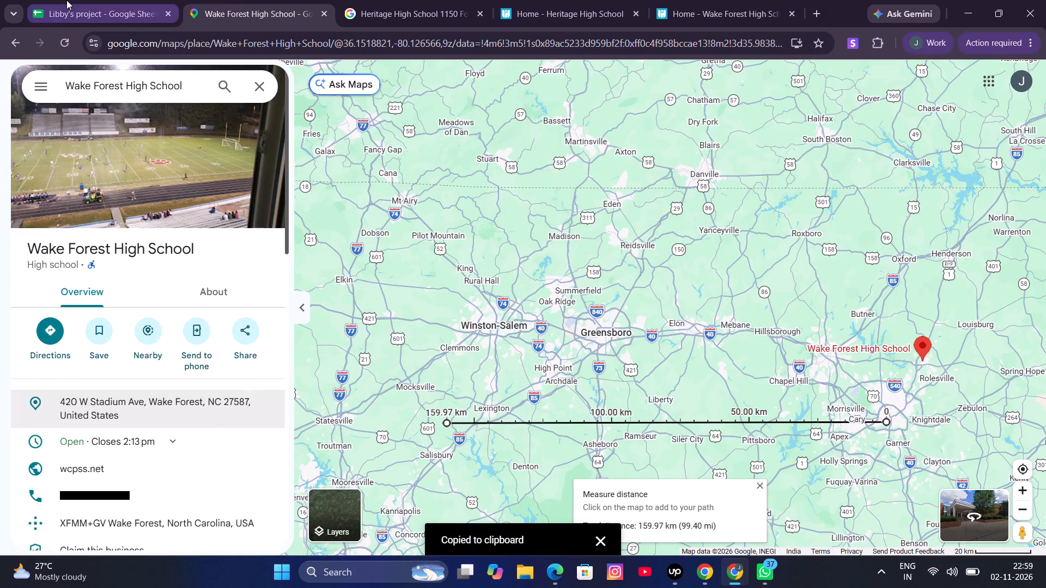
{"action": "left_click", "coordinate": [66, 0]}
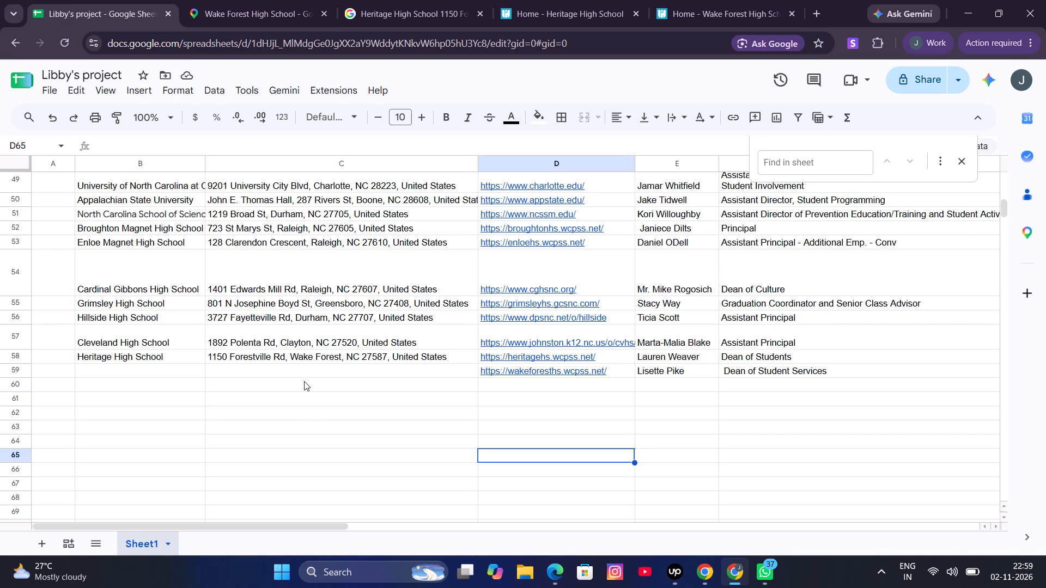
{"action": "double_click", "coordinate": [303, 377]}
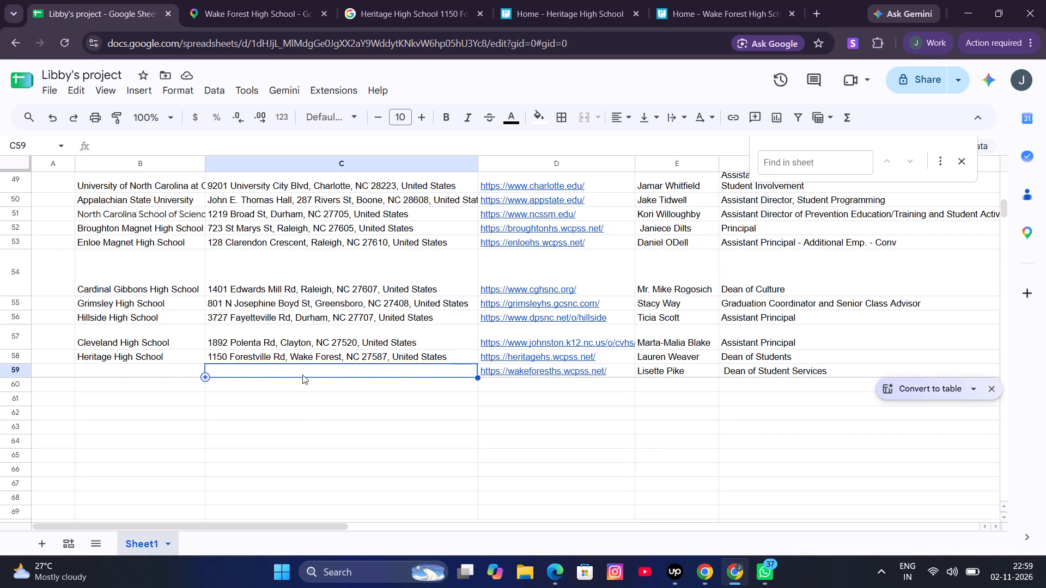
{"action": "double_click", "coordinate": [302, 373]}
{"action": "key", "text": "ctrl+v"}
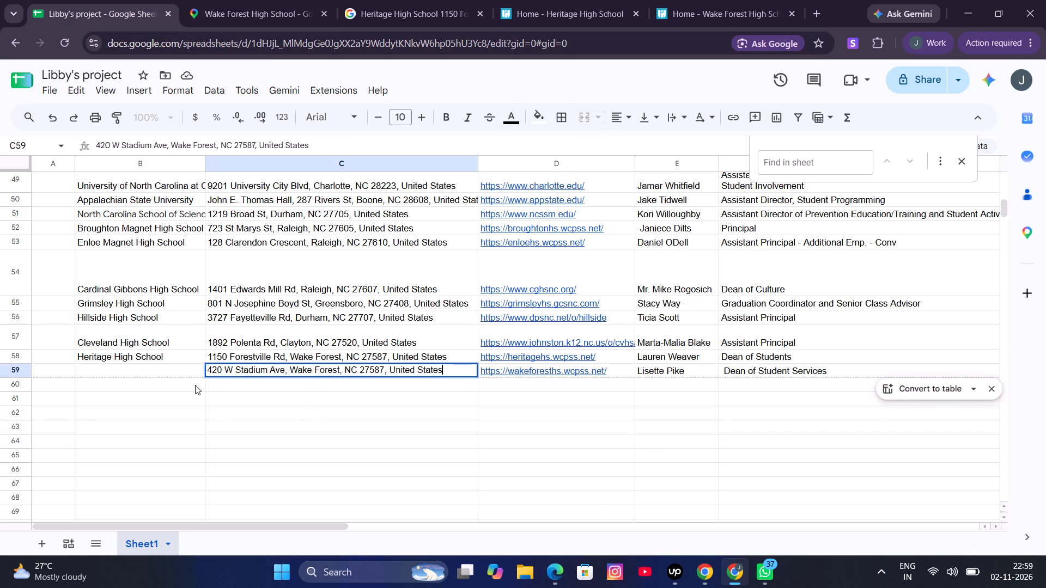
Copy the name "Wake Forest High School" from its Google Maps listing into cell B59 of the sheet.
{"action": "double_click", "coordinate": [165, 372]}
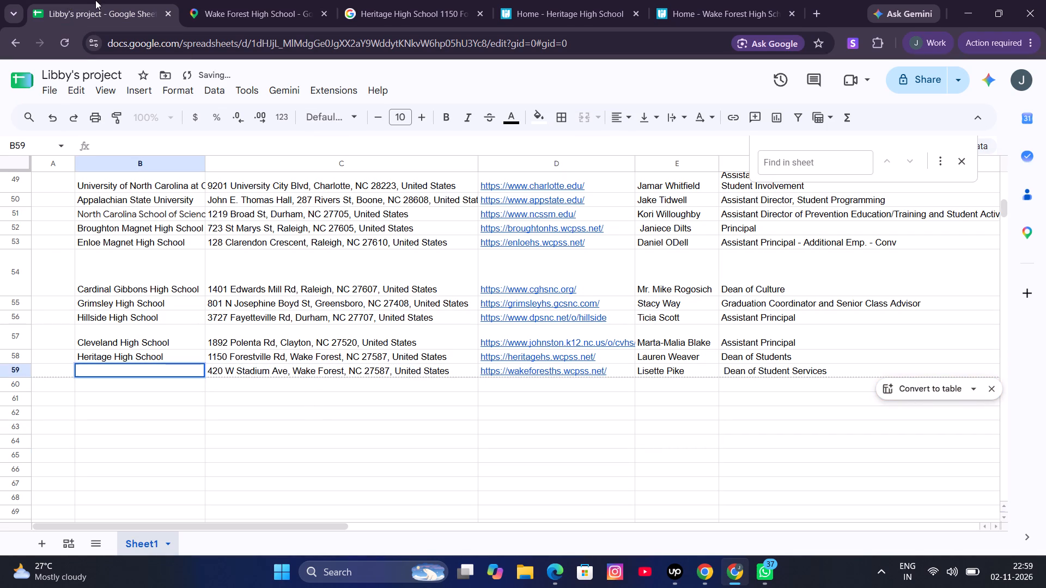
{"action": "left_click", "coordinate": [230, 0]}
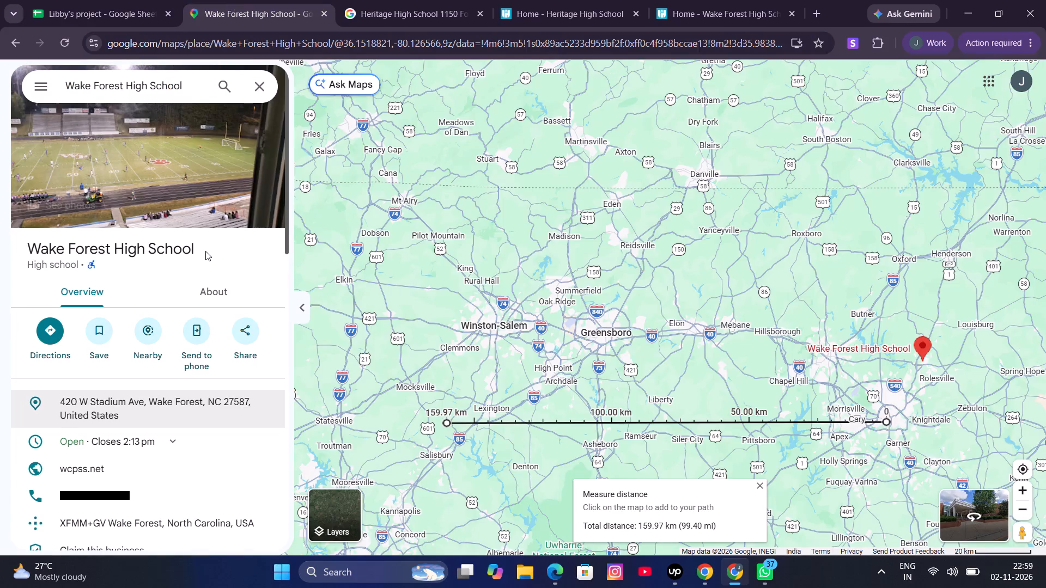
{"action": "left_click_drag", "start_coordinate": [205, 251], "coordinate": [28, 253]}
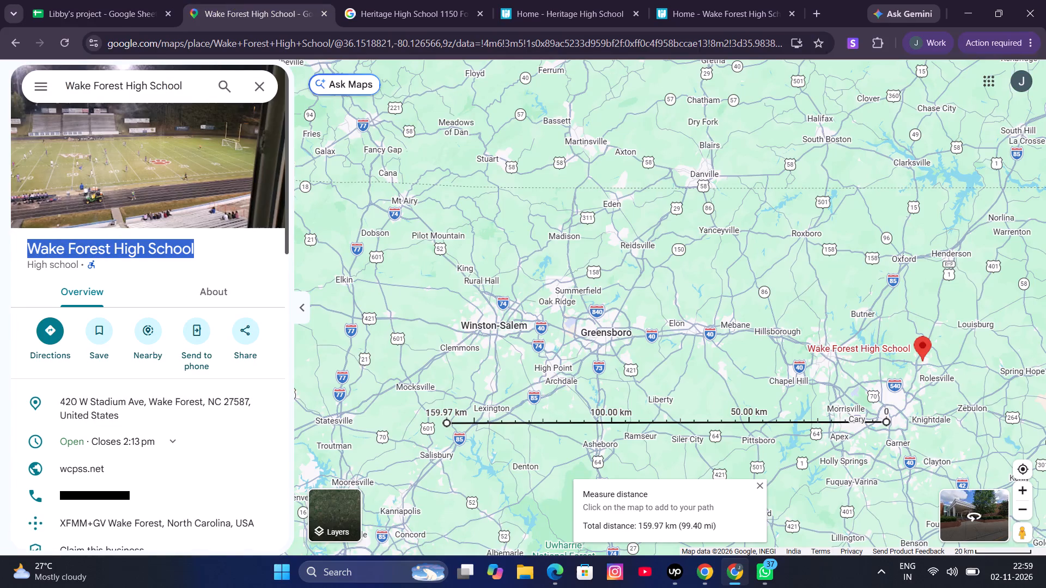
{"action": "left_click", "coordinate": [28, 253], "text": "ctrl"}
{"action": "key", "text": "ctrl+c"}
{"action": "right_click", "coordinate": [30, 247]}
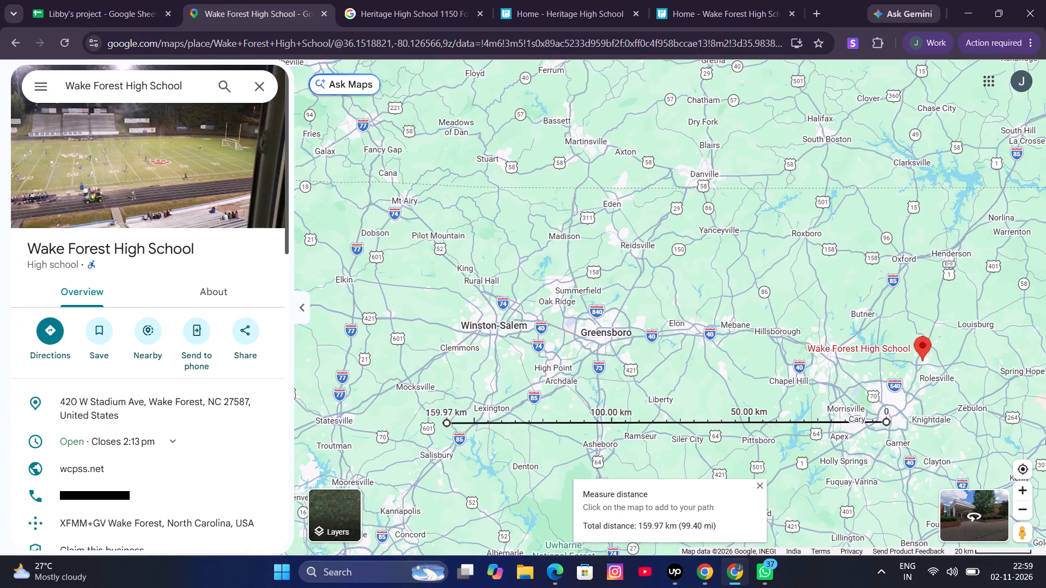
{"action": "right_click", "coordinate": [29, 247]}
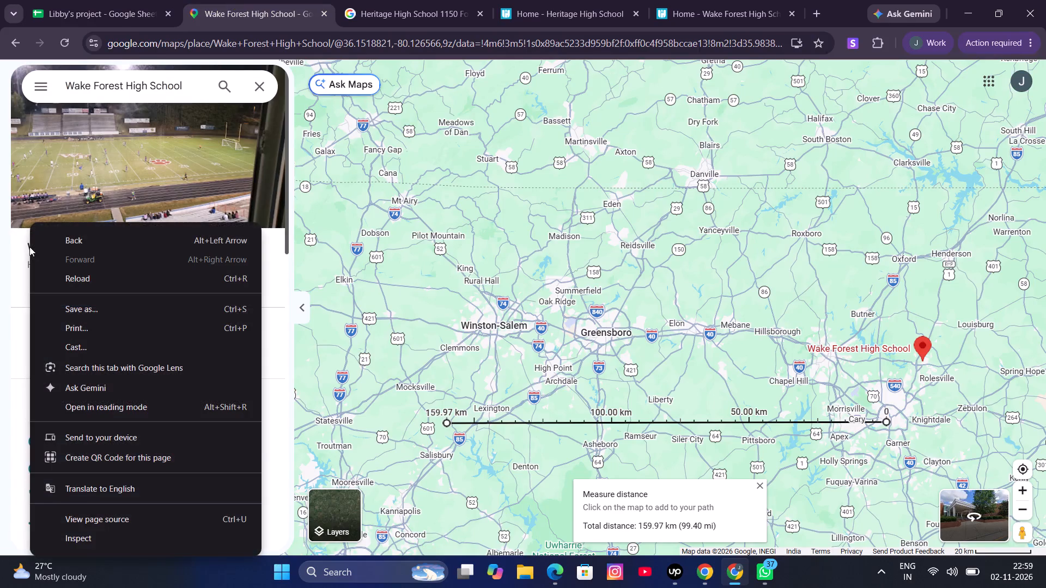
{"action": "left_click", "coordinate": [18, 247]}
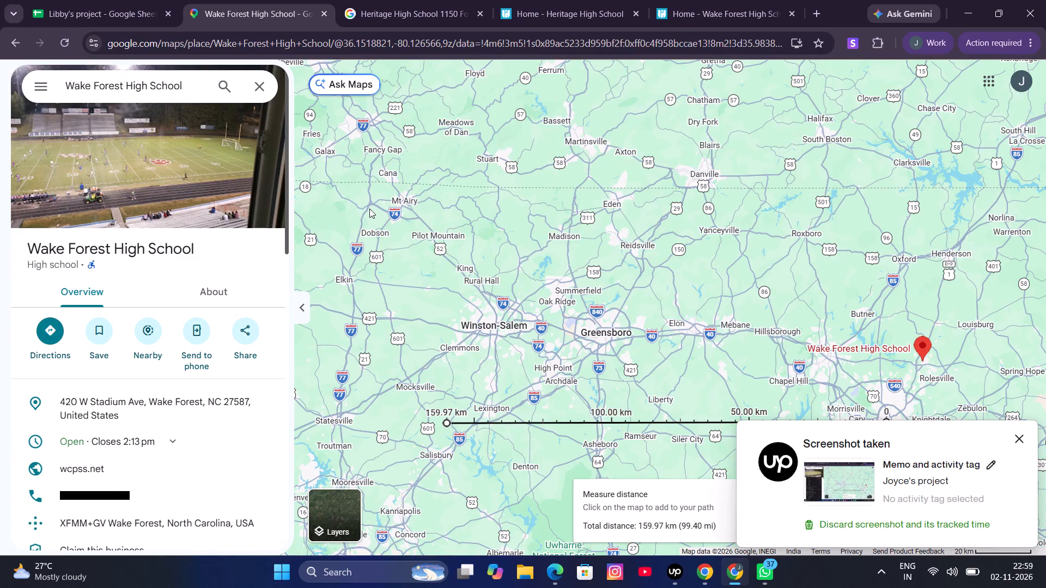
{"action": "left_click_drag", "start_coordinate": [28, 249], "coordinate": [181, 244]}
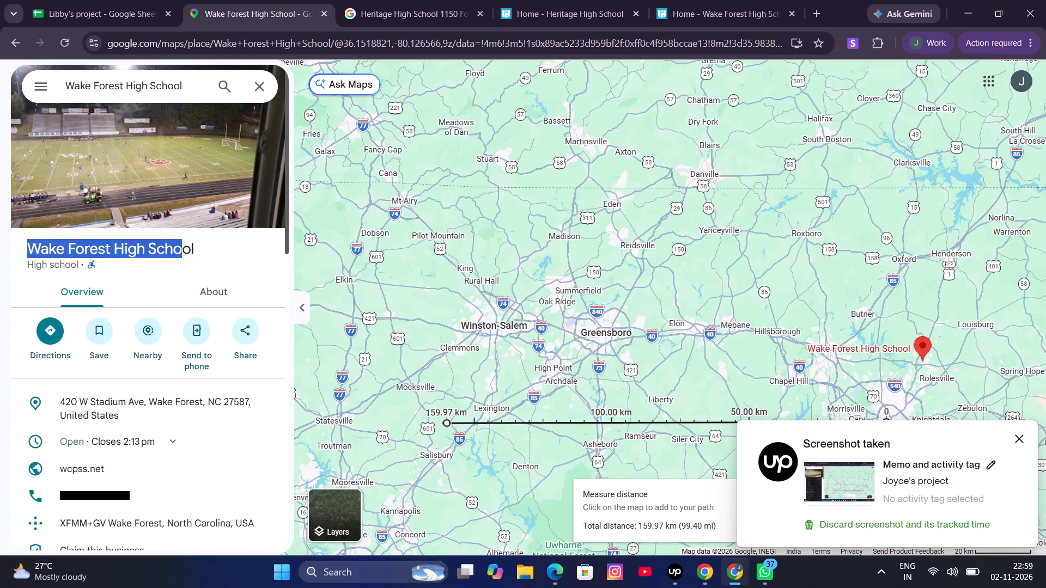
{"action": "left_click_drag", "start_coordinate": [181, 244], "coordinate": [202, 243]}
{"action": "key", "text": "ctrl+c"}
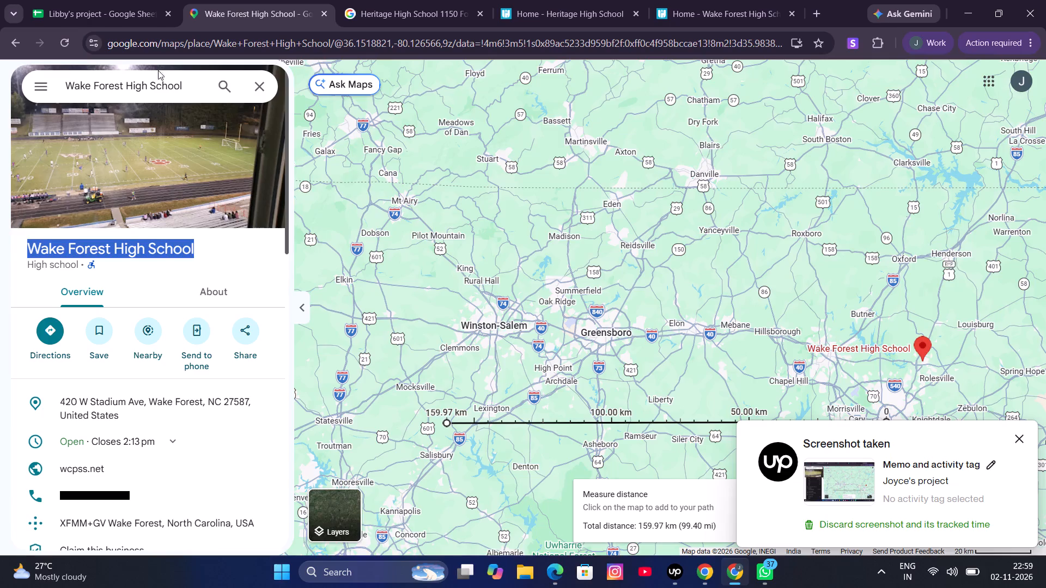
{"action": "left_click", "coordinate": [119, 4]}
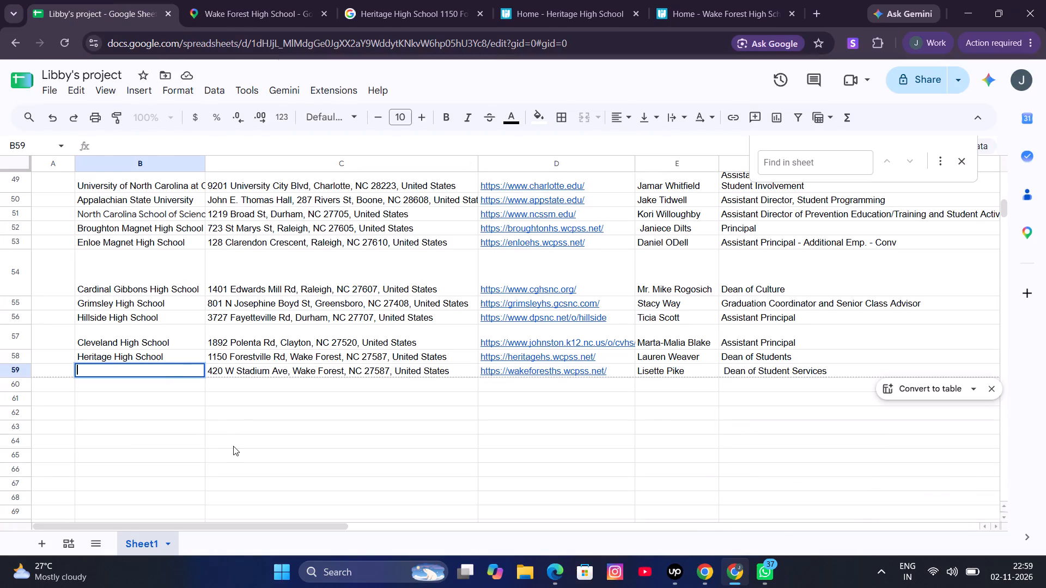
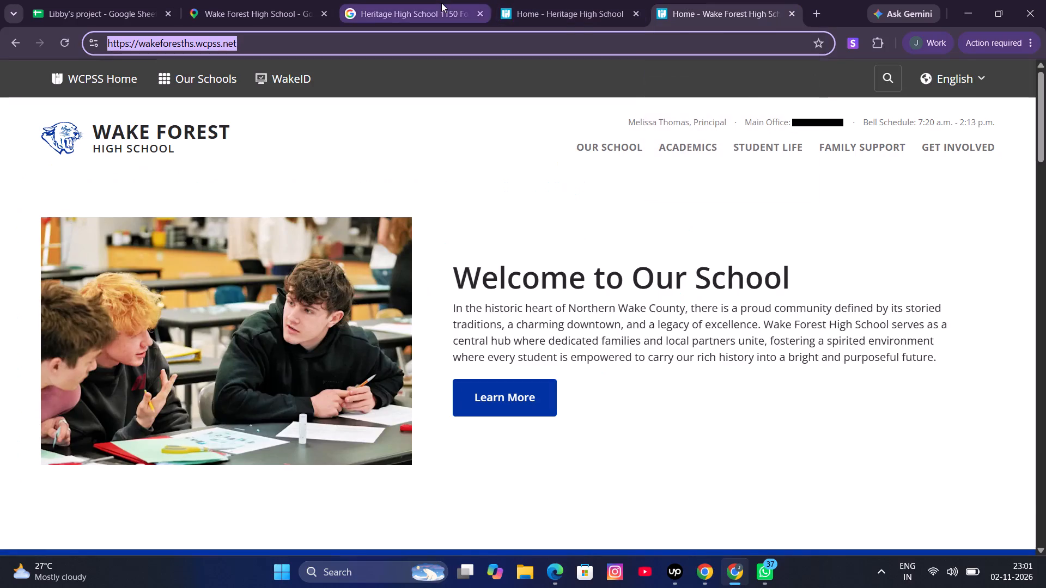
{"action": "left_click", "coordinate": [441, 3]}
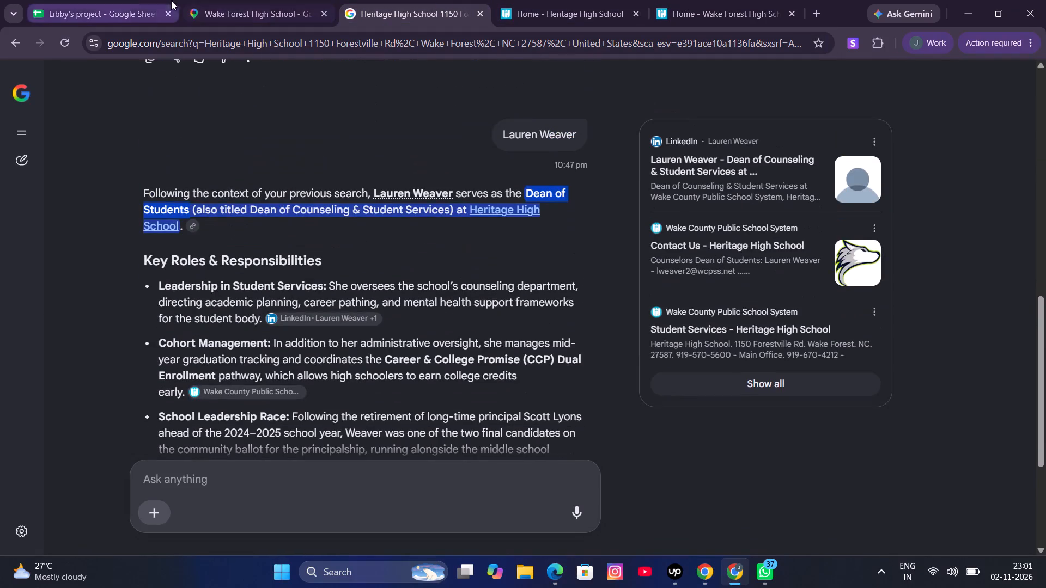
{"action": "left_click", "coordinate": [232, 16]}
{"action": "left_click", "coordinate": [192, 79]}
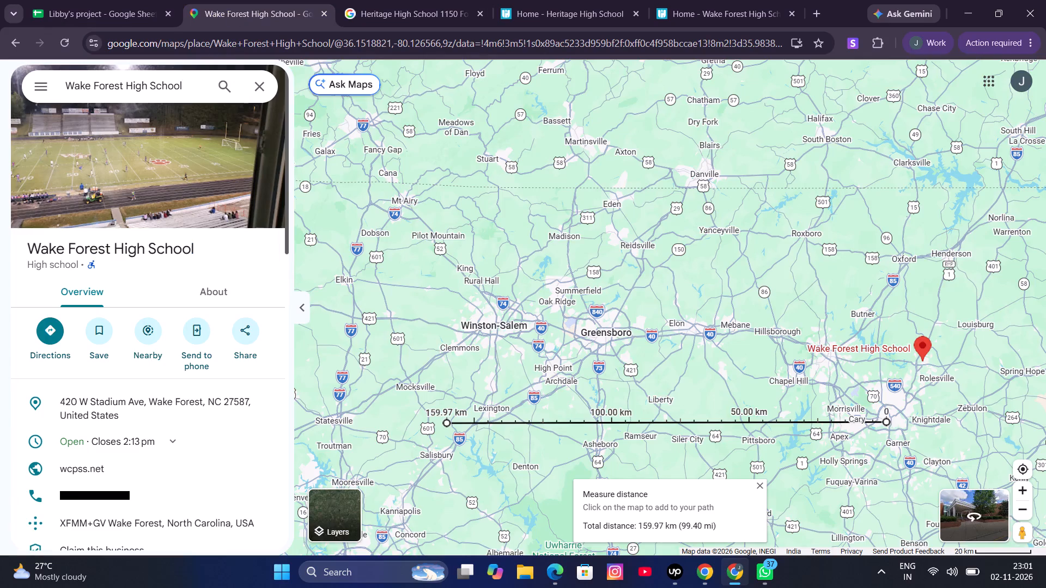
{"action": "key", "text": "BackSpace"}
{"action": "key", "text": "BackSpace"}
{"action": "key", "text": "BackSpace"}
{"action": "key", "text": "BackSpace"}
{"action": "key", "text": "BackSpace"}
{"action": "key", "text": "BackSpace"}
{"action": "key", "text": "BackSpace"}
{"action": "key", "text": "BackSpace"}
{"action": "key", "text": "BackSpace"}
{"action": "key", "text": "BackSpace"}
{"action": "key", "text": "BackSpace"}
{"action": "key", "text": "BackSpace"}
{"action": "key", "text": "BackSpace"}
{"action": "key", "text": "BackSpace"}
{"action": "key", "text": "BackSpace"}
{"action": "key", "text": "BackSpace"}
{"action": "key", "text": "BackSpace"}
{"action": "key", "text": "BackSpace"}
{"action": "key", "text": "BackSpace"}
{"action": "key", "text": "BackSpace"}
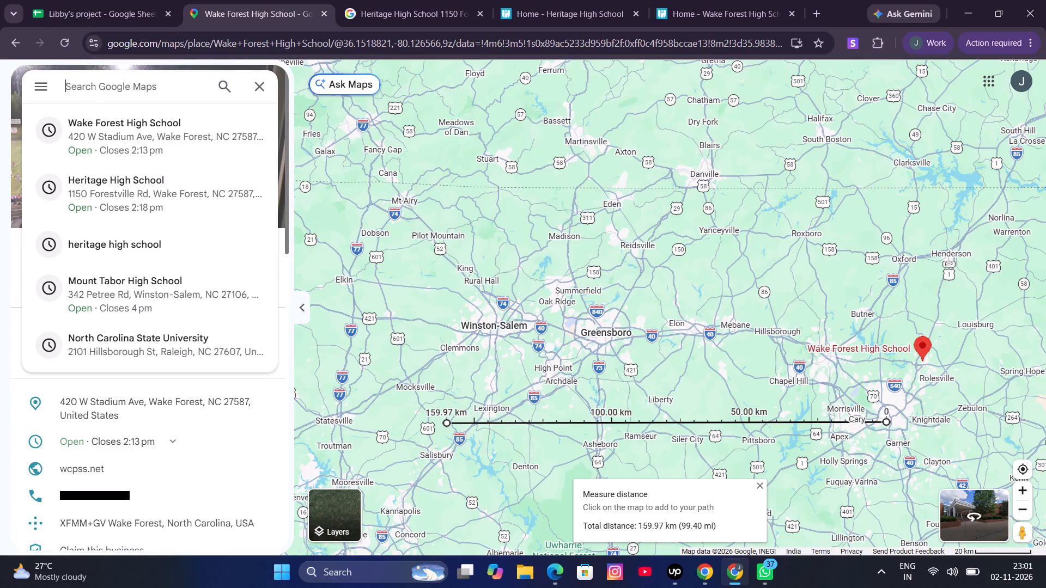
{"action": "key", "text": "ctrl+v"}
{"action": "key", "text": "Return"}
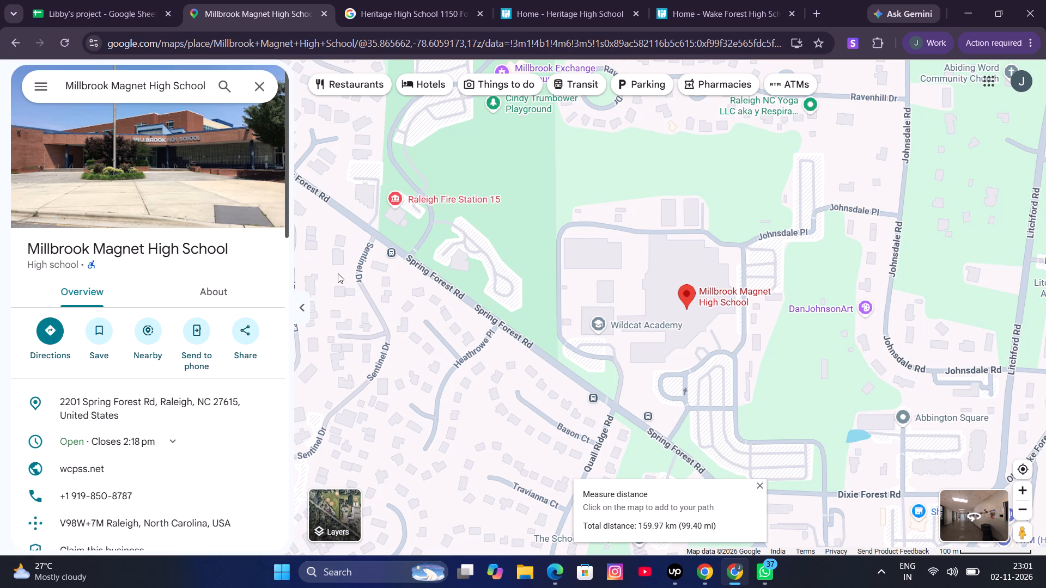
{"action": "scroll", "coordinate": [558, 353], "scroll_direction": "down", "scroll_amount": 16}
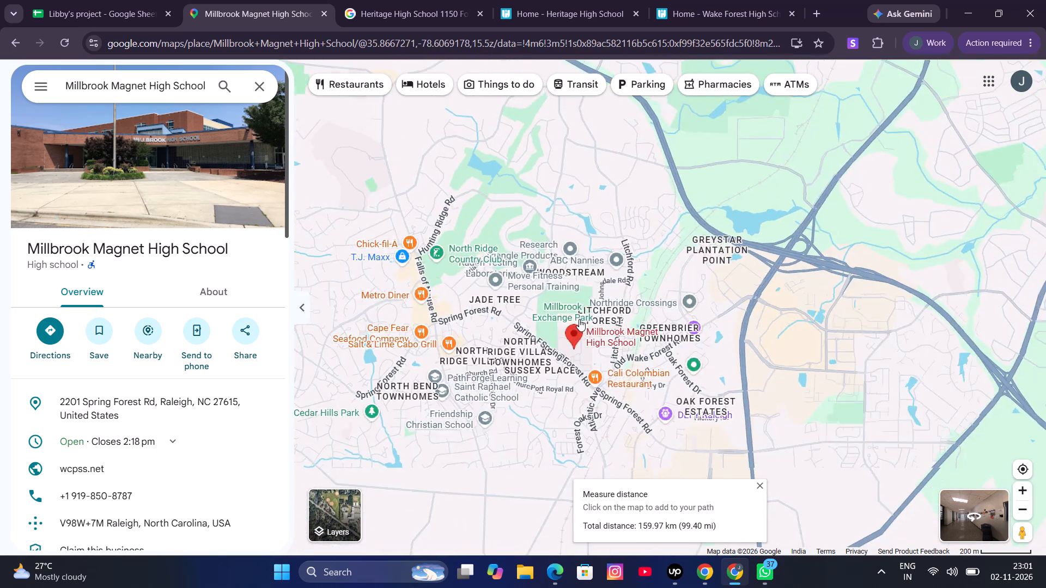
{"action": "scroll", "coordinate": [579, 319], "scroll_direction": "down", "scroll_amount": 15}
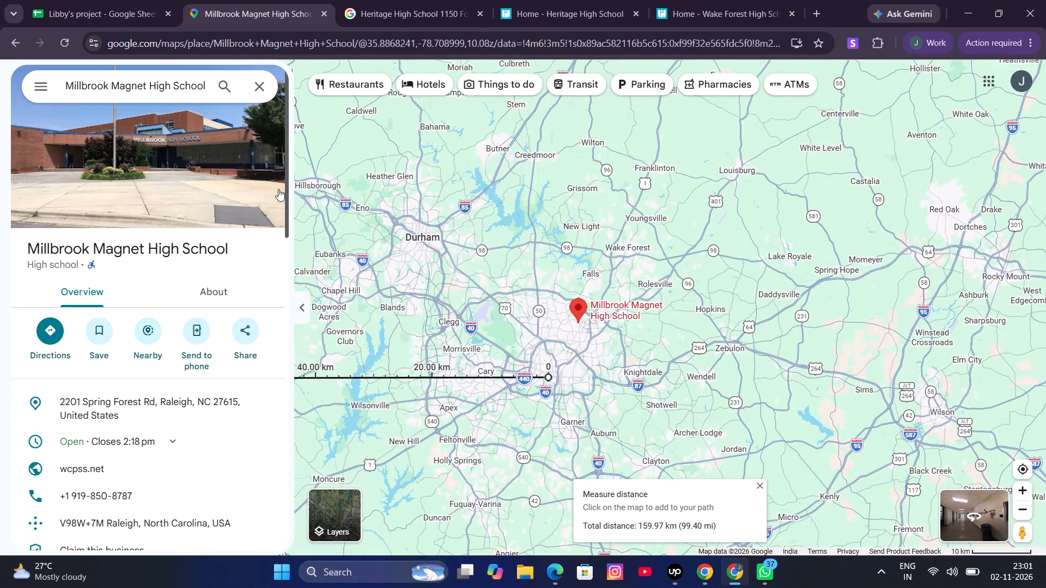
Copy the name "Millbrook Magnet High School" from its Google Maps listing into a new Google search.
{"action": "left_click_drag", "start_coordinate": [26, 248], "coordinate": [29, 247]}
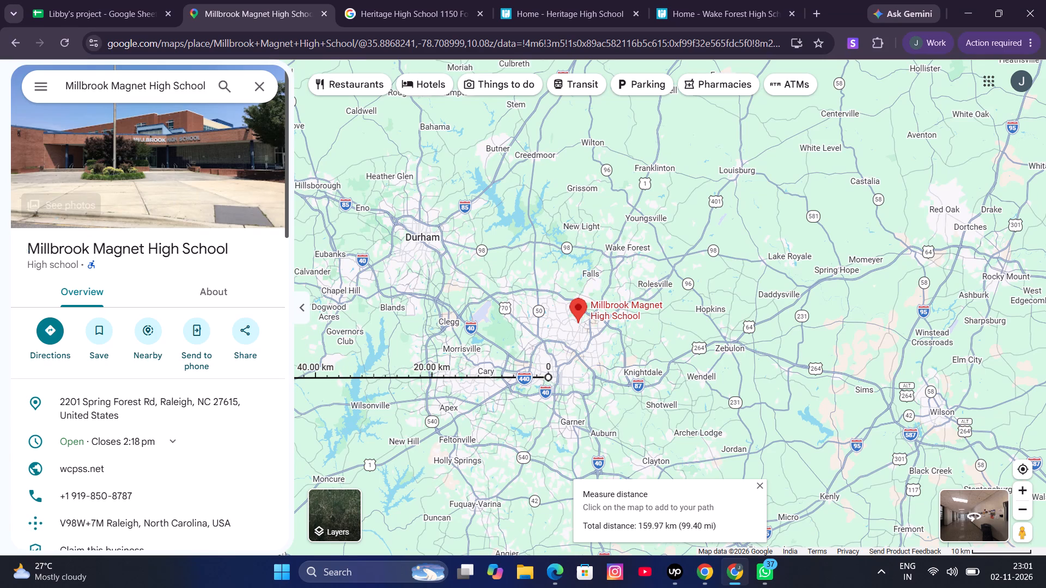
{"action": "left_click_drag", "start_coordinate": [29, 247], "coordinate": [227, 256]}
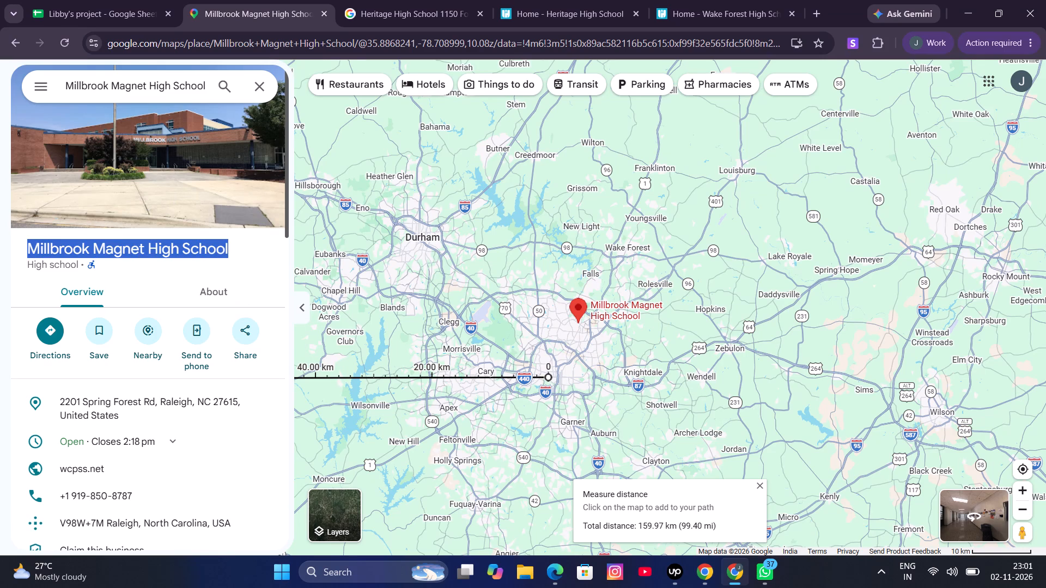
{"action": "left_click_drag", "start_coordinate": [227, 256], "coordinate": [227, 256]}
{"action": "key", "text": "ctrl+c"}
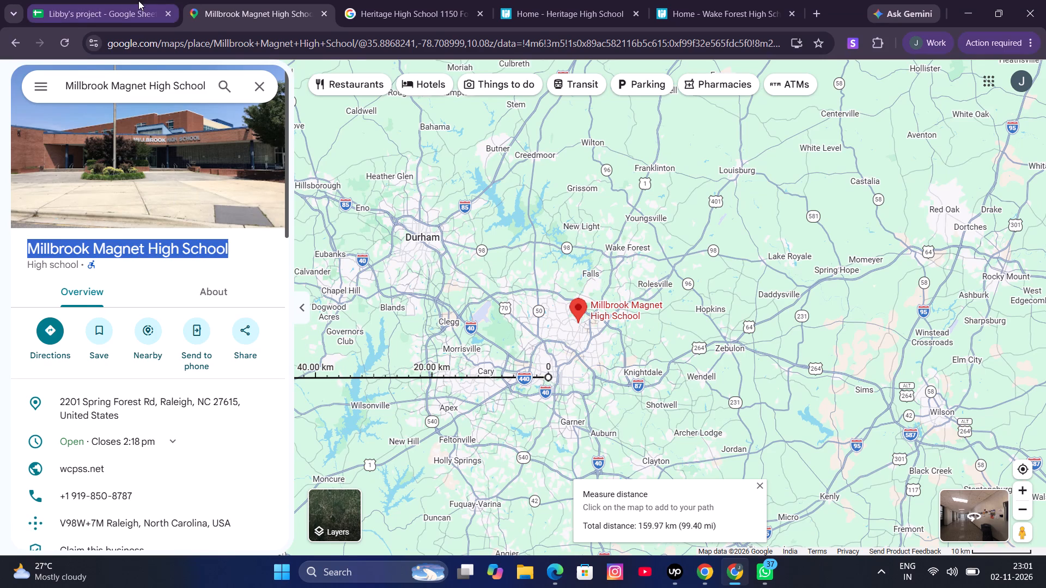
{"action": "left_click", "coordinate": [138, 1]}
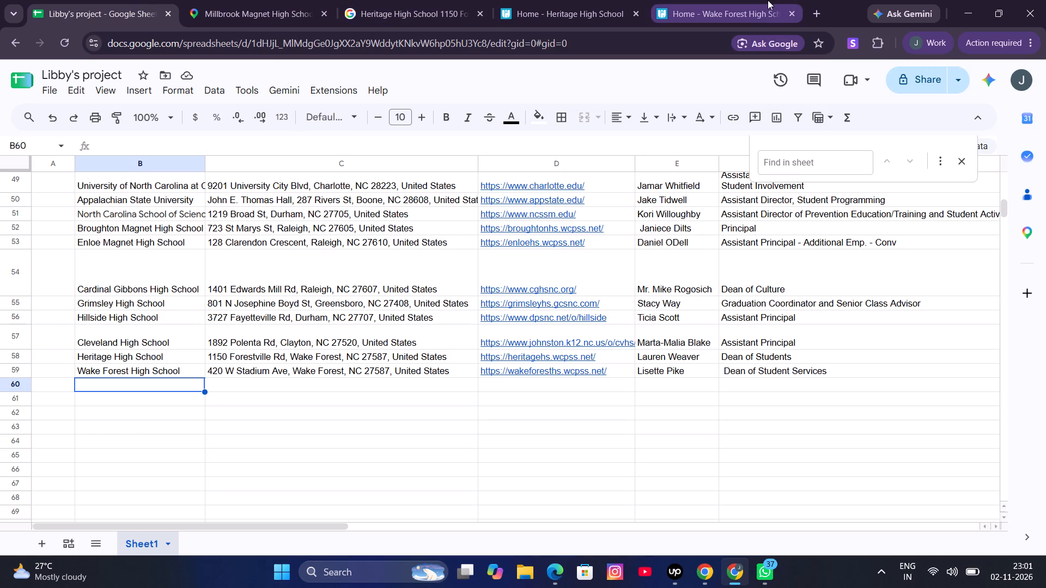
{"action": "left_click", "coordinate": [817, 11]}
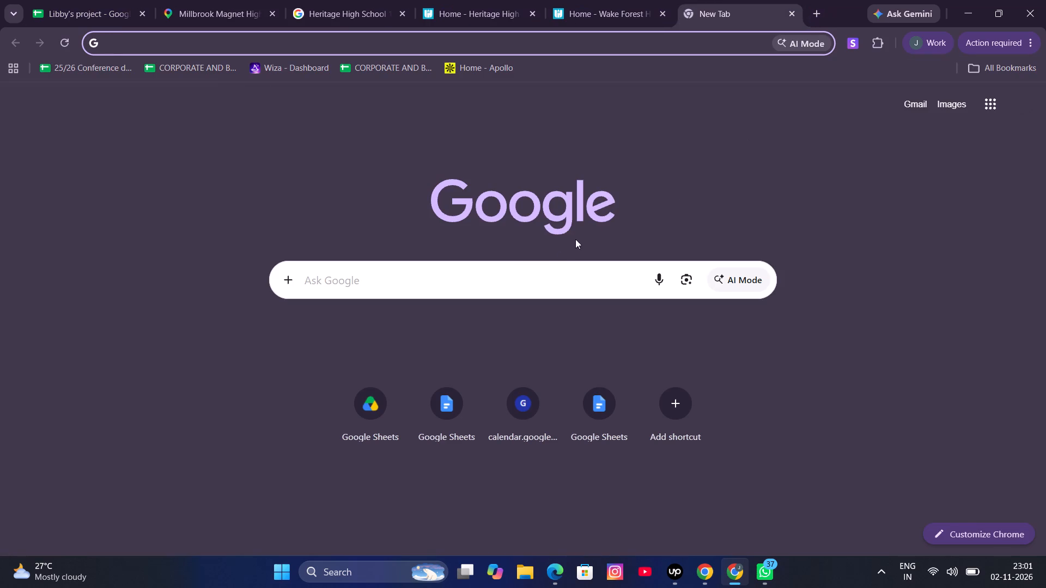
{"action": "left_click", "coordinate": [557, 256]}
{"action": "left_click", "coordinate": [538, 277]}
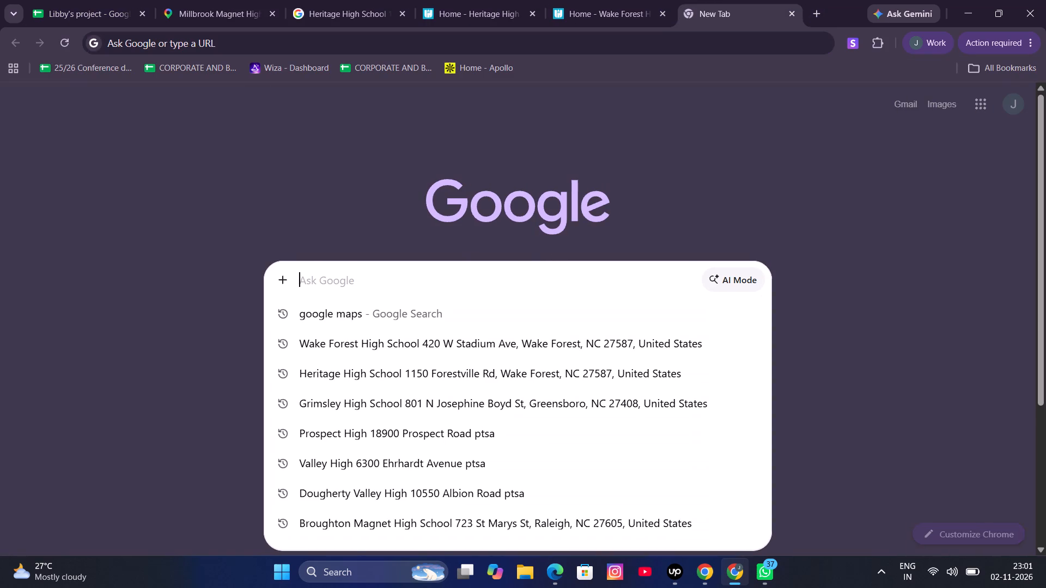
{"action": "key", "text": "ctrl+v"}
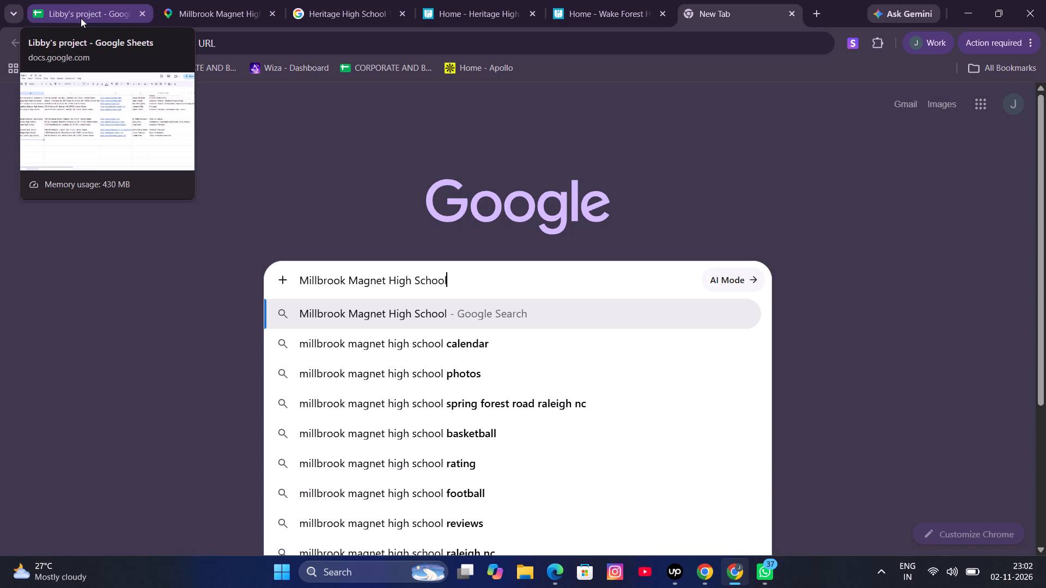
Append the Maps address 2201 Spring Forest Rd, Raleigh, NC 27615, United States to the school name query and run the Google search.
{"action": "left_click", "coordinate": [175, 0]}
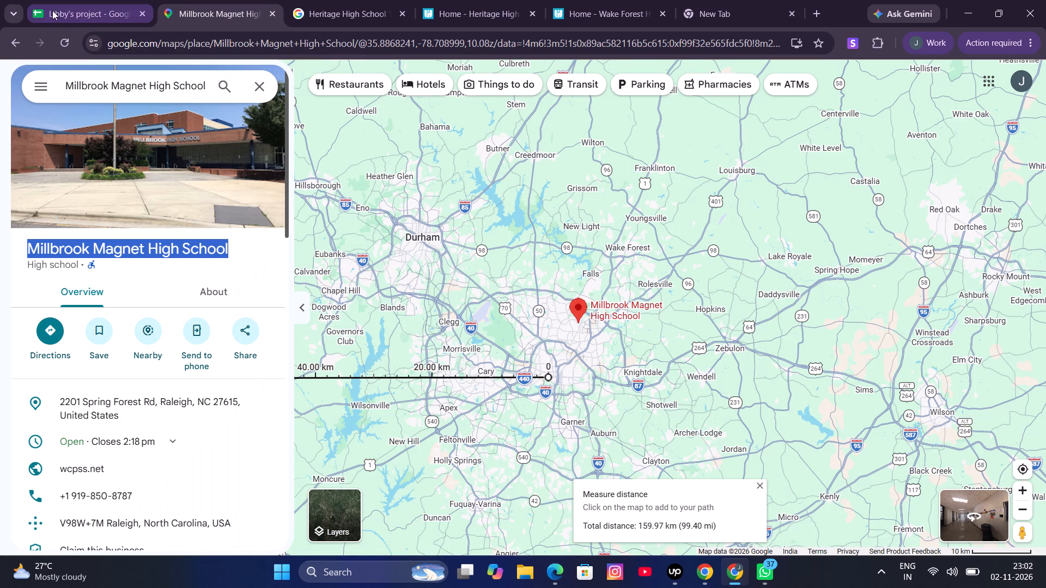
{"action": "left_click", "coordinate": [69, 0]}
{"action": "left_click", "coordinate": [191, 3]}
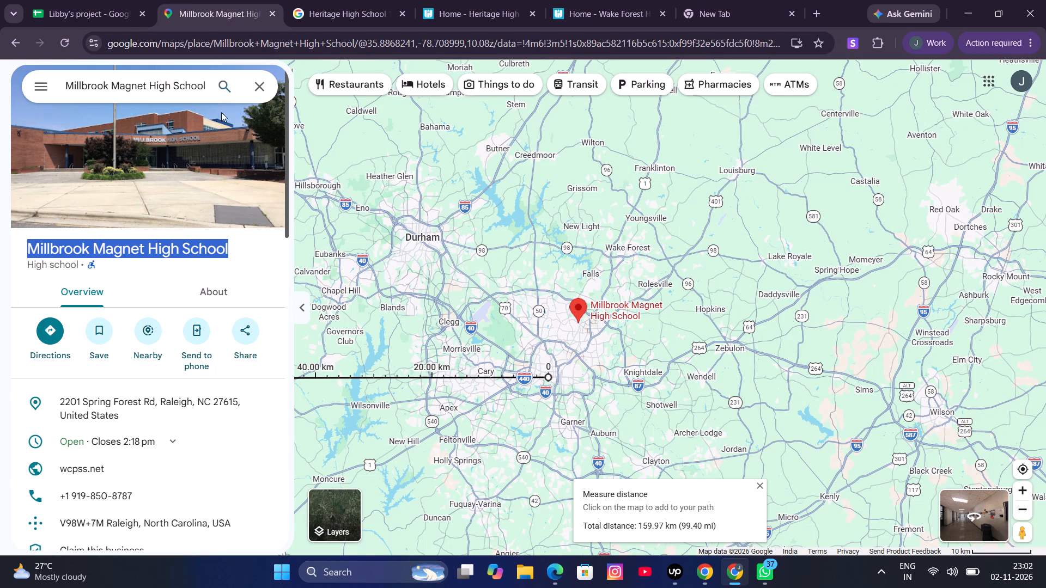
{"action": "scroll", "coordinate": [230, 288], "scroll_direction": "down", "scroll_amount": 1}
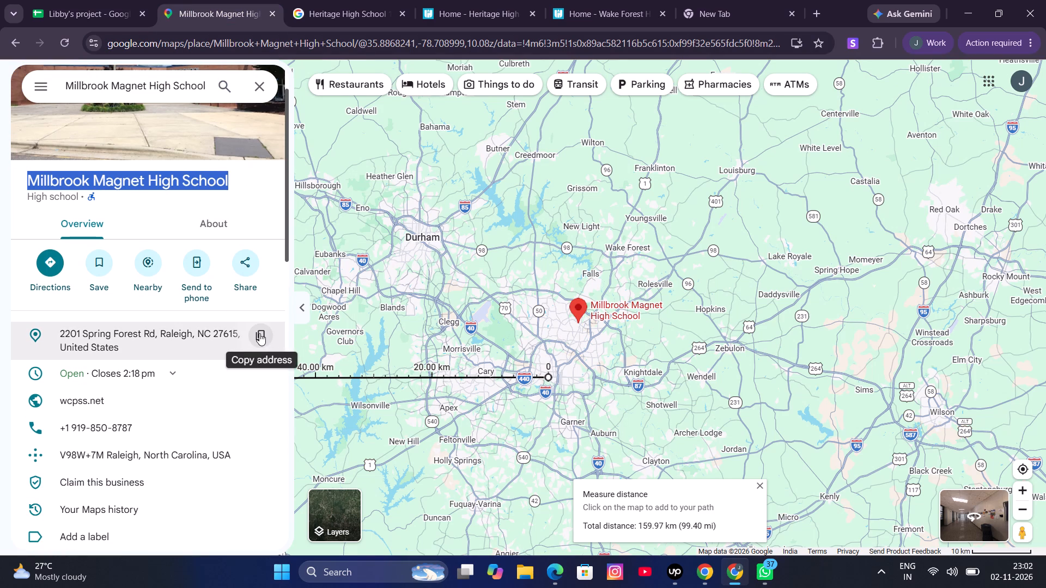
{"action": "left_click", "coordinate": [259, 333]}
{"action": "left_click", "coordinate": [710, 13]}
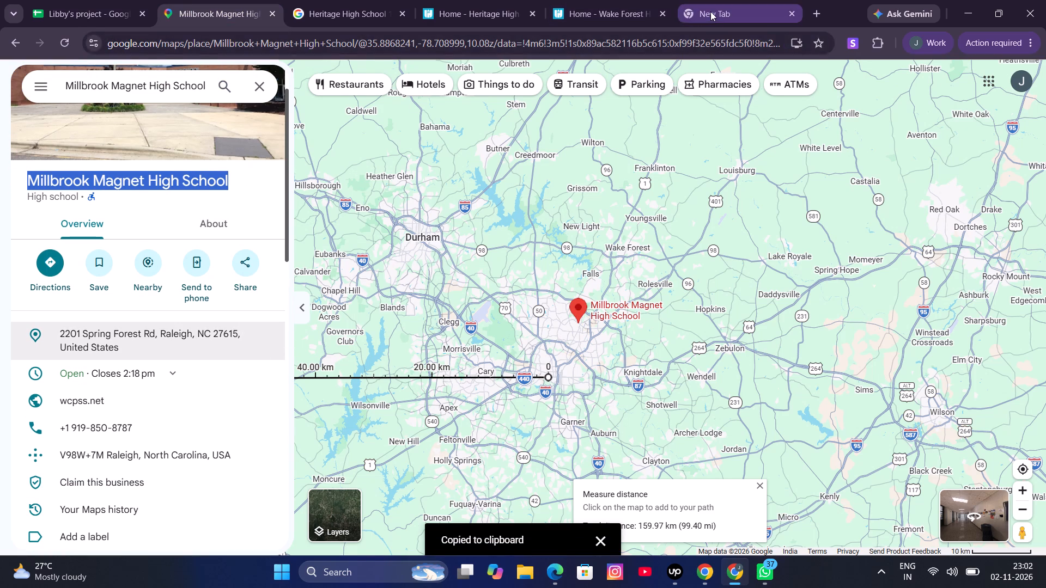
{"action": "key", "text": "space"}
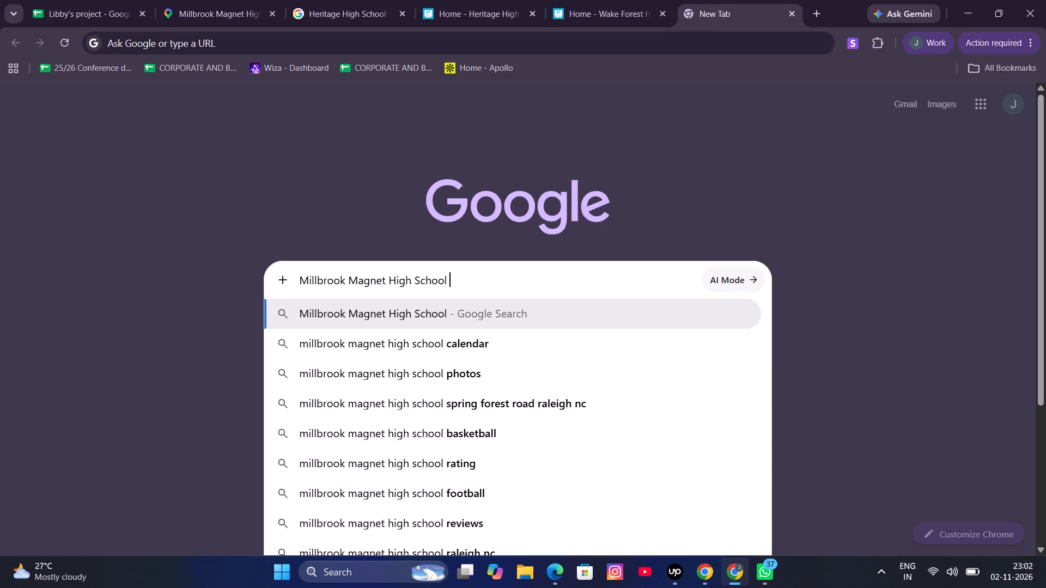
{"action": "key", "text": "ctrl+v"}
{"action": "key", "text": "Return"}
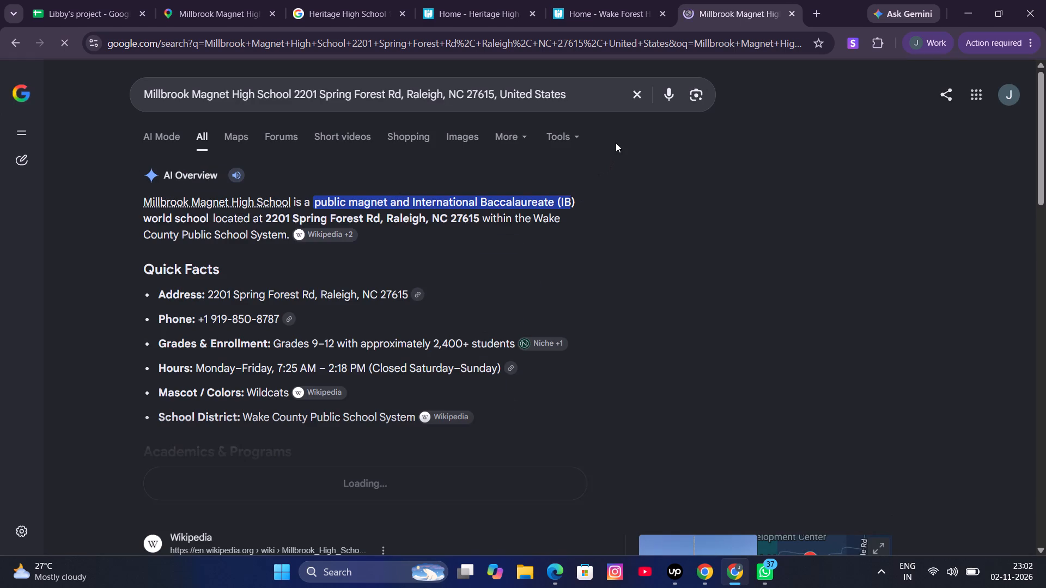
Look through the Google overview and search results for Millbrook Magnet High School's details and website.
{"action": "scroll", "coordinate": [488, 220], "scroll_direction": "down", "scroll_amount": 7}
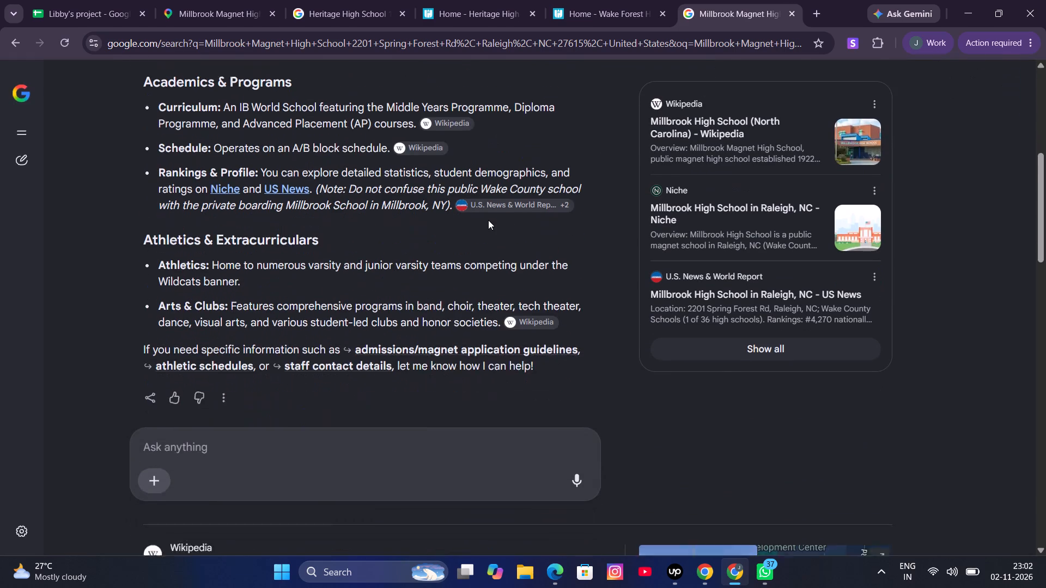
{"action": "scroll", "coordinate": [488, 220], "scroll_direction": "down", "scroll_amount": 4}
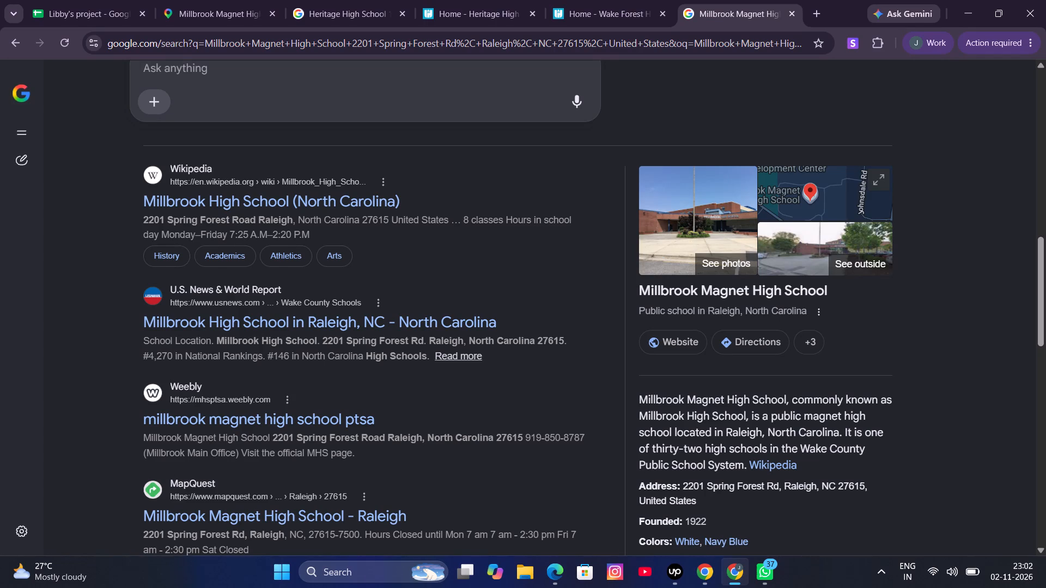
{"action": "scroll", "coordinate": [489, 216], "scroll_direction": "up", "scroll_amount": 19}
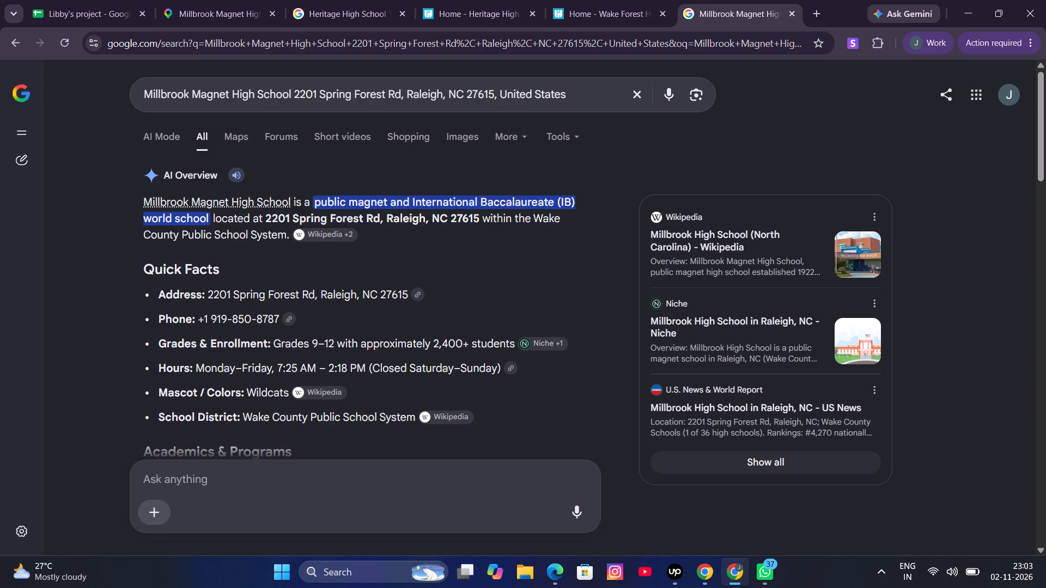
{"action": "left_click", "coordinate": [586, 89]}
{"action": "left_click_drag", "start_coordinate": [586, 90], "coordinate": [281, 111]}
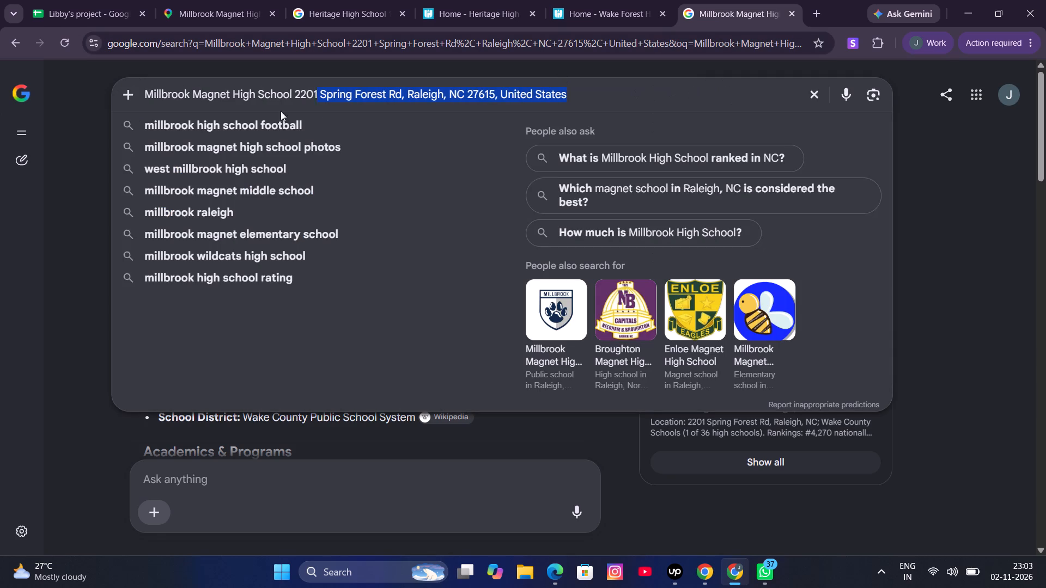
{"action": "left_click_drag", "start_coordinate": [281, 111], "coordinate": [138, 93]}
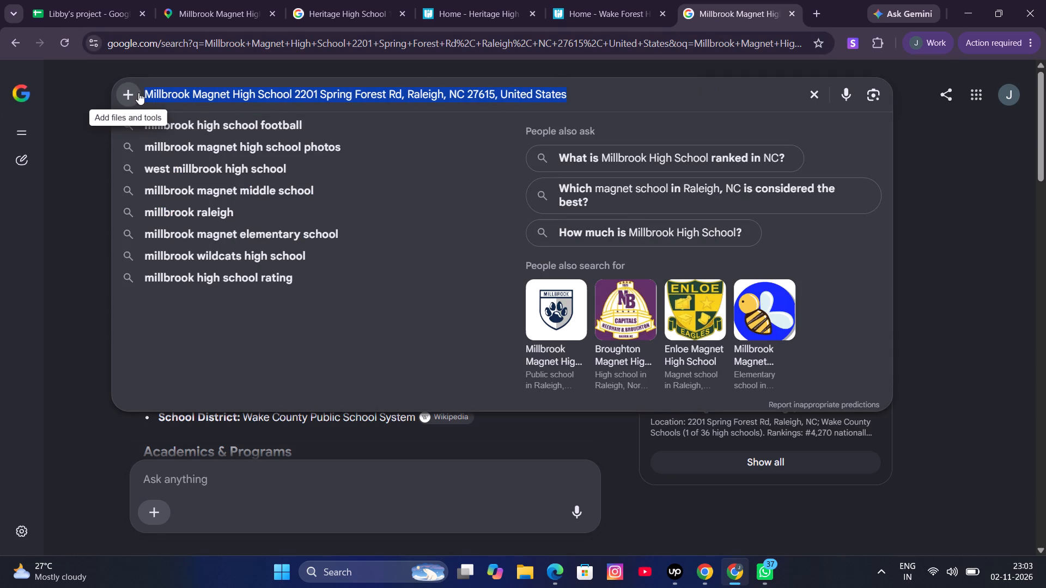
{"action": "left_click_drag", "start_coordinate": [138, 93], "coordinate": [148, 89]}
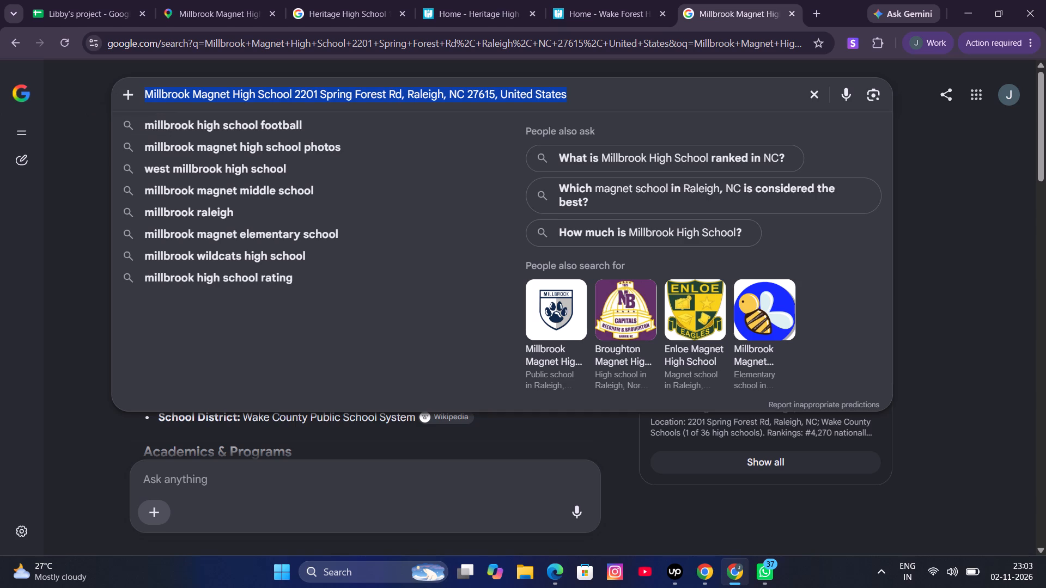
{"action": "key", "text": "ctrl+c"}
{"action": "left_click", "coordinate": [79, 0]}
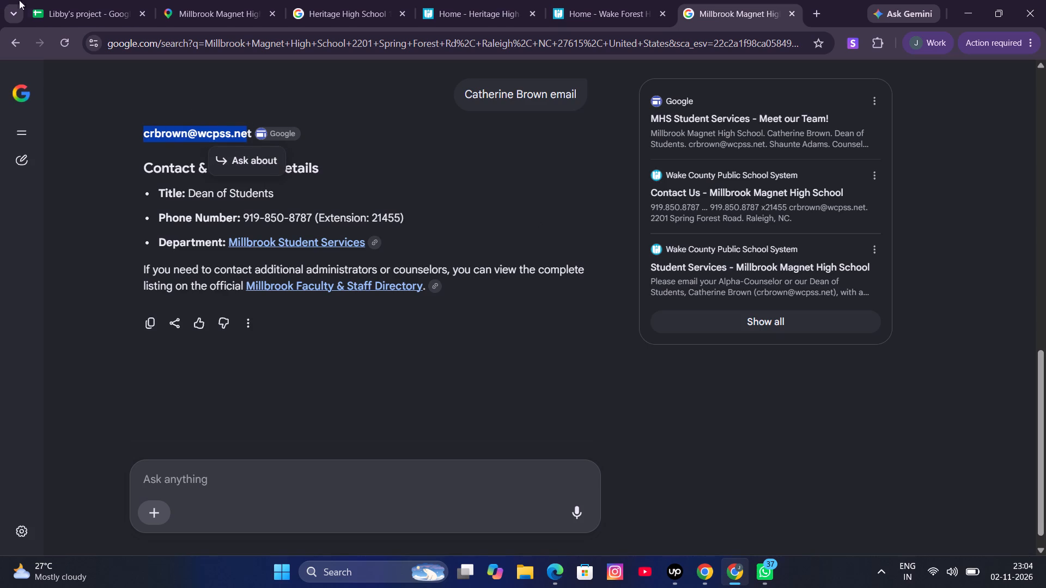
Paste the copied email address of Millbrook Magnet High School's Dean of Students into column G of row 60 in Libby's project.
{"action": "left_click", "coordinate": [68, 0]}
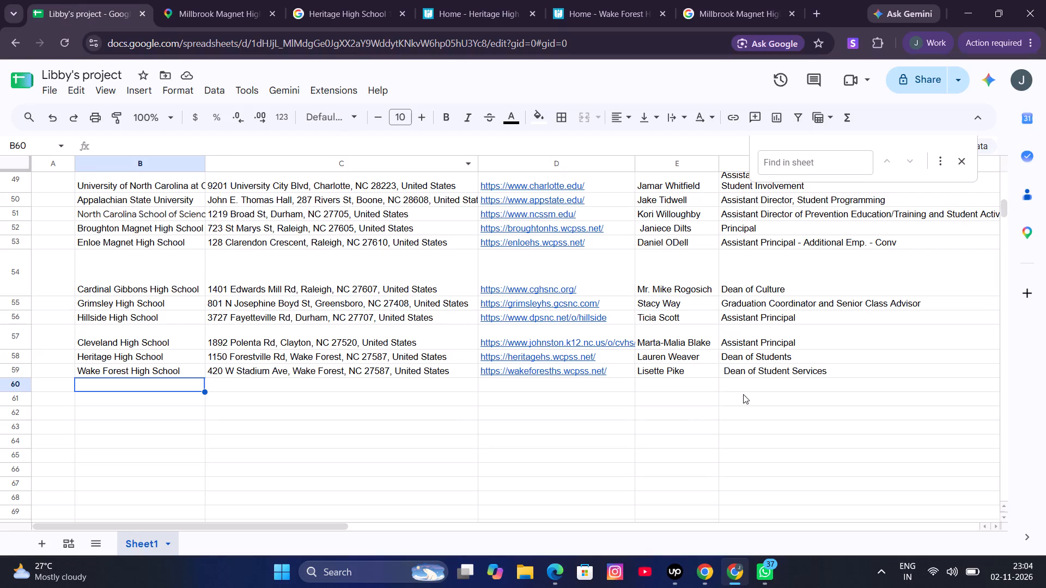
{"action": "left_click", "coordinate": [743, 385]}
{"action": "scroll", "coordinate": [743, 384], "scroll_direction": "left", "scroll_amount": 7}
{"action": "double_click", "coordinate": [743, 384]}
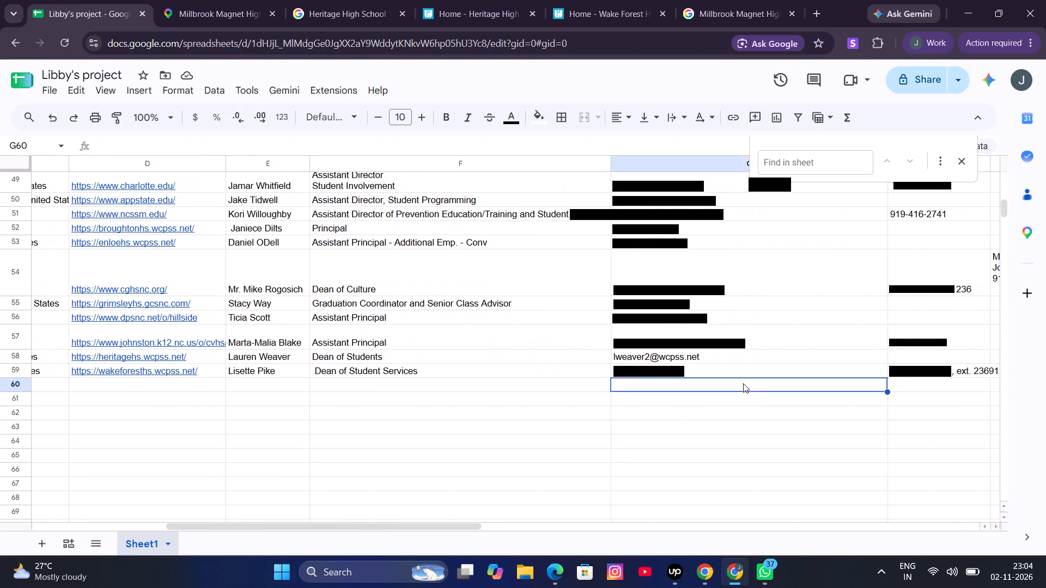
{"action": "key", "text": "ctrl+v"}
{"action": "left_click", "coordinate": [744, 423]}
Open the phone number cell in column H of row 60 for editing.
{"action": "scroll", "coordinate": [744, 422], "scroll_direction": "left", "scroll_amount": 2}
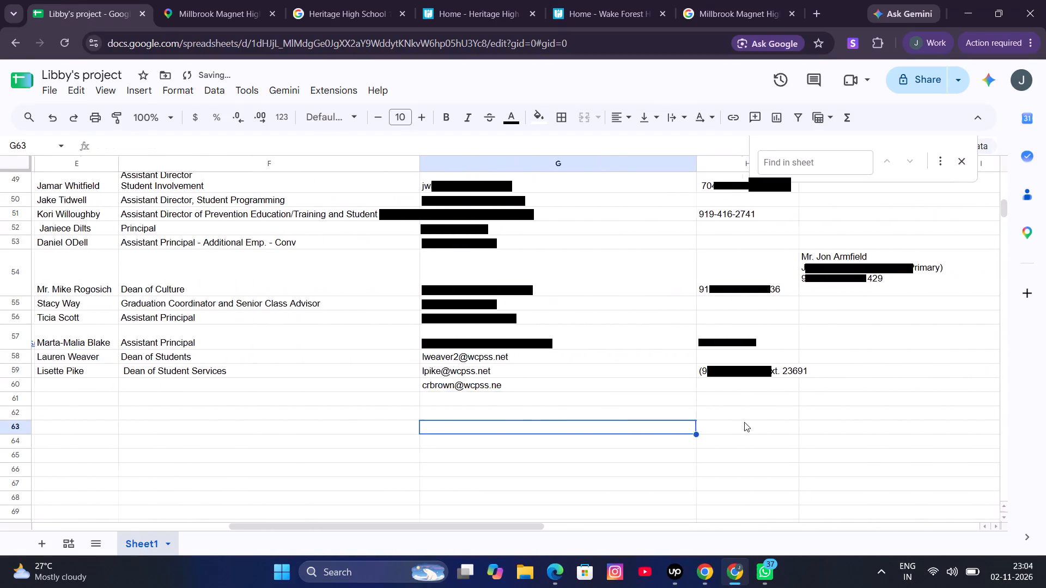
{"action": "scroll", "coordinate": [744, 422], "scroll_direction": "left", "scroll_amount": 1}
{"action": "double_click", "coordinate": [692, 390]}
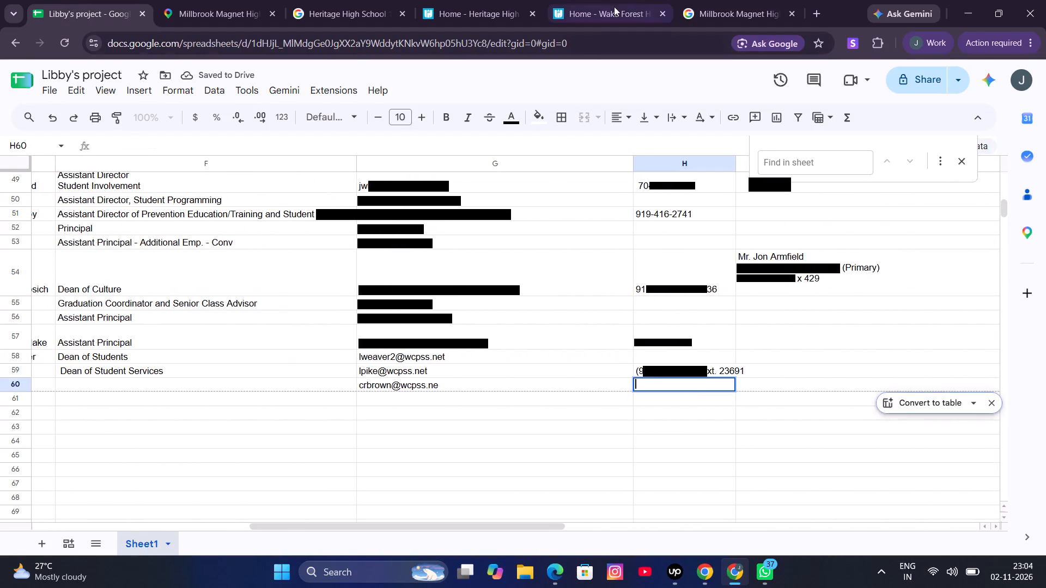
Copy the Dean of Students' phone number with extension from the Google answer into cell H60 of the "Libby's project" sheet.
{"action": "left_click", "coordinate": [713, 0]}
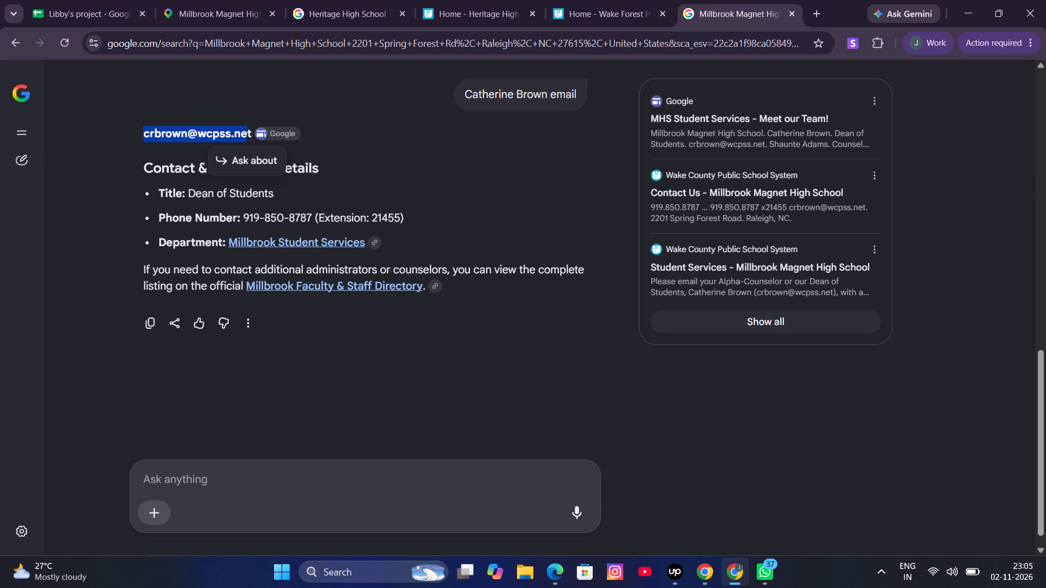
{"action": "left_click_drag", "start_coordinate": [245, 216], "coordinate": [424, 203]}
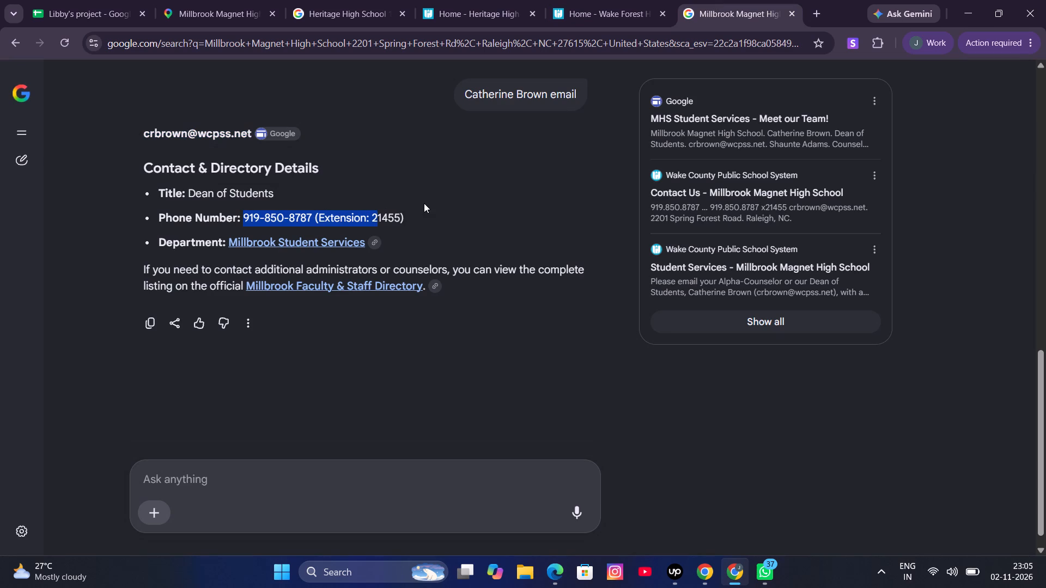
{"action": "left_click_drag", "start_coordinate": [424, 203], "coordinate": [424, 203]}
{"action": "key", "text": "ctrl+c"}
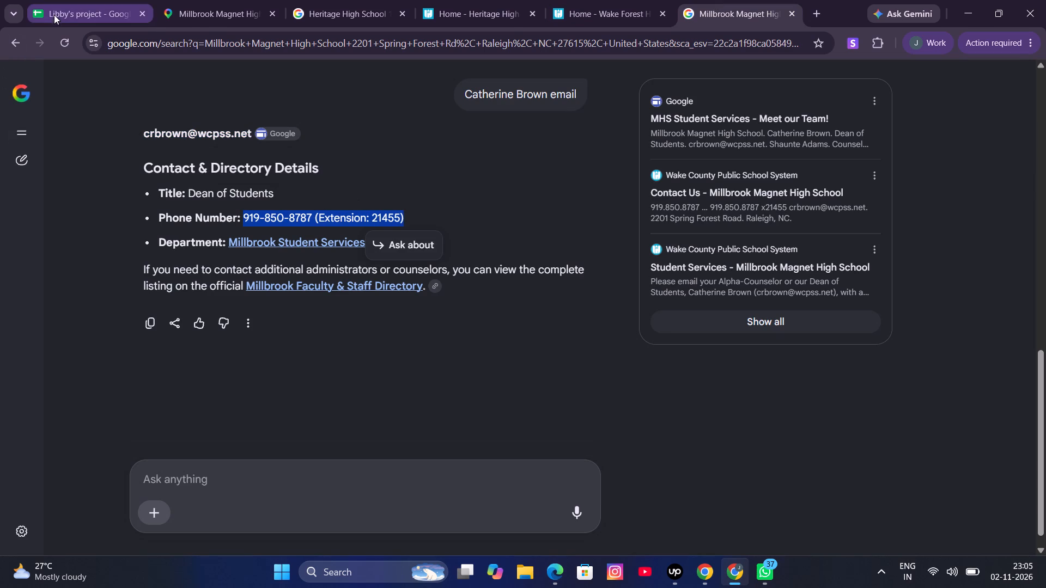
{"action": "left_click", "coordinate": [54, 15]}
{"action": "key", "text": "ctrl+v"}
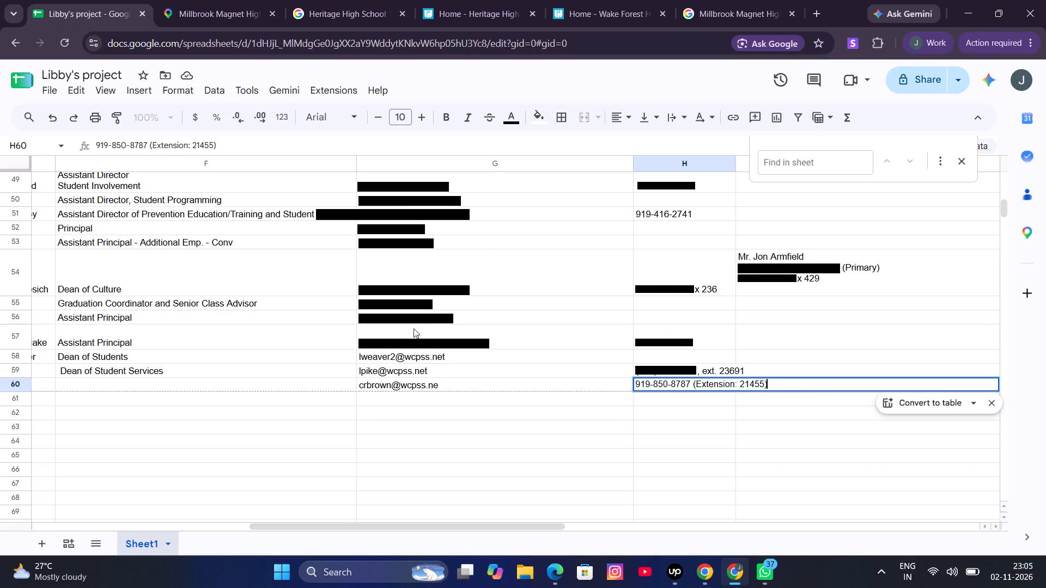
Copy the title "Dean of Students" from the Google answer into cell F60 of the "Libby's project" sheet.
{"action": "left_click", "coordinate": [290, 388]}
{"action": "scroll", "coordinate": [290, 387], "scroll_direction": "right", "scroll_amount": 4}
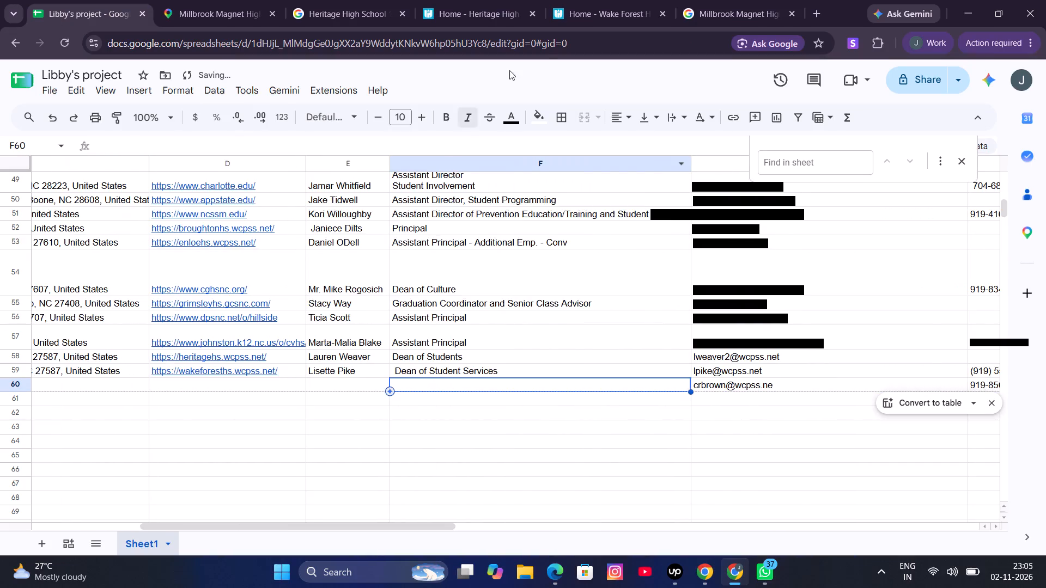
{"action": "left_click", "coordinate": [720, 0]}
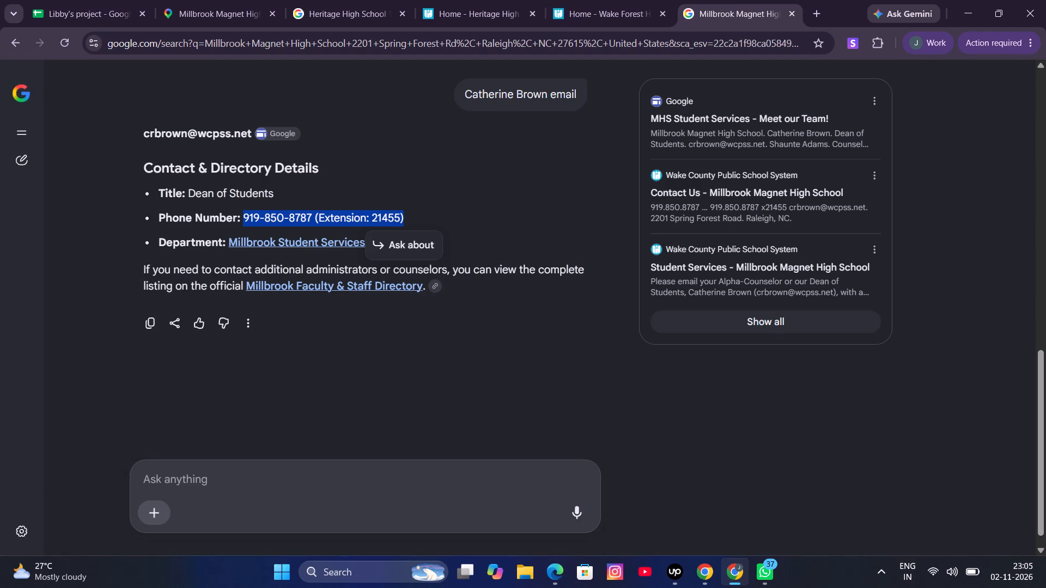
{"action": "left_click_drag", "start_coordinate": [191, 193], "coordinate": [269, 184]}
{"action": "key", "text": "ctrl+c"}
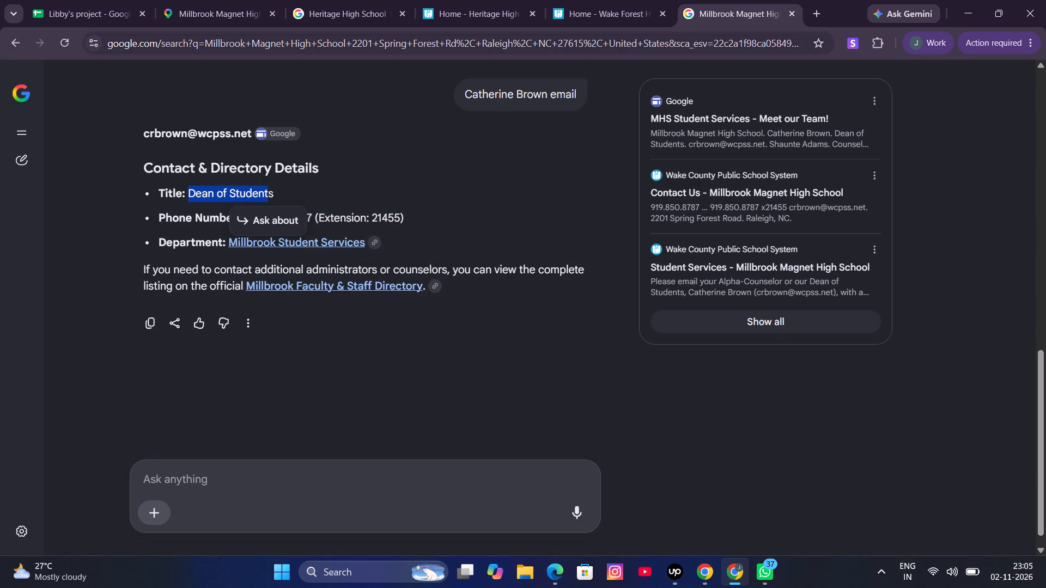
{"action": "left_click_drag", "start_coordinate": [277, 188], "coordinate": [206, 193]}
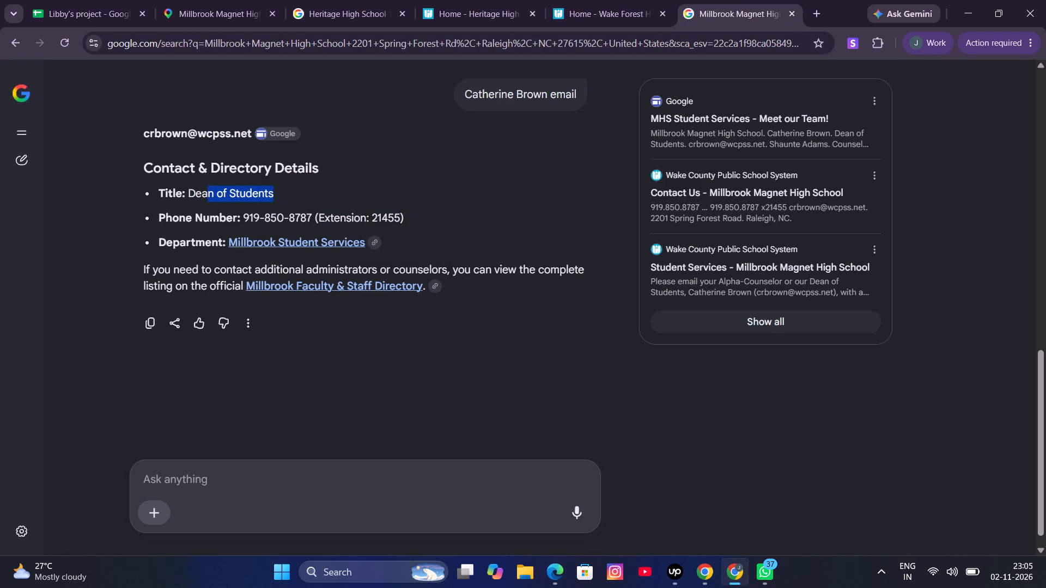
{"action": "left_click_drag", "start_coordinate": [206, 193], "coordinate": [191, 194]}
{"action": "key", "text": "ctrl+c"}
{"action": "left_click", "coordinate": [91, 0]}
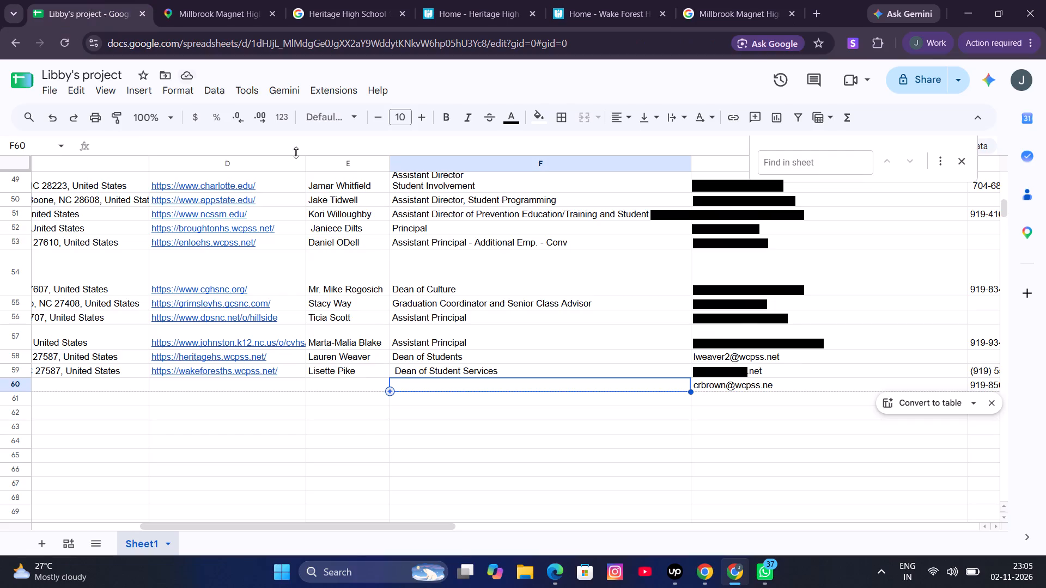
{"action": "double_click", "coordinate": [587, 384]}
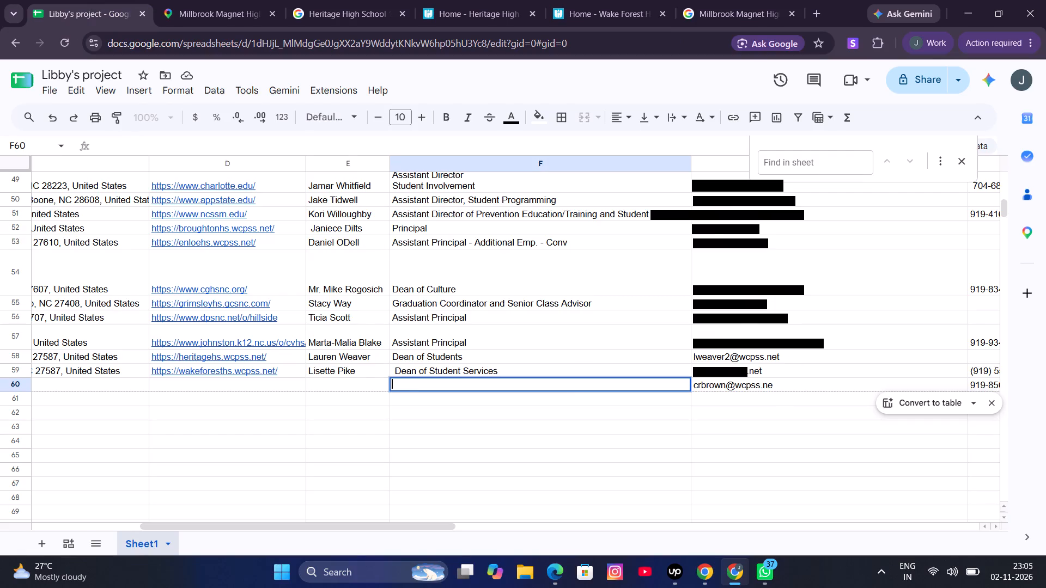
{"action": "key", "text": "ctrl+v"}
Copy the Dean of Students' name, together with the surrounding answer text, from the Google answer for cell E60.
{"action": "double_click", "coordinate": [324, 386]}
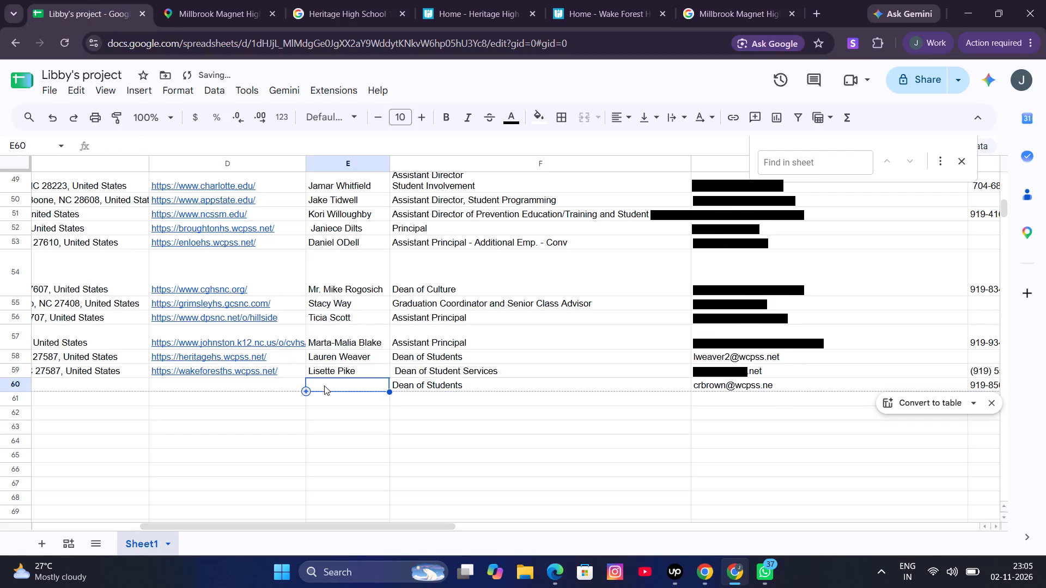
{"action": "left_click", "coordinate": [734, 3]}
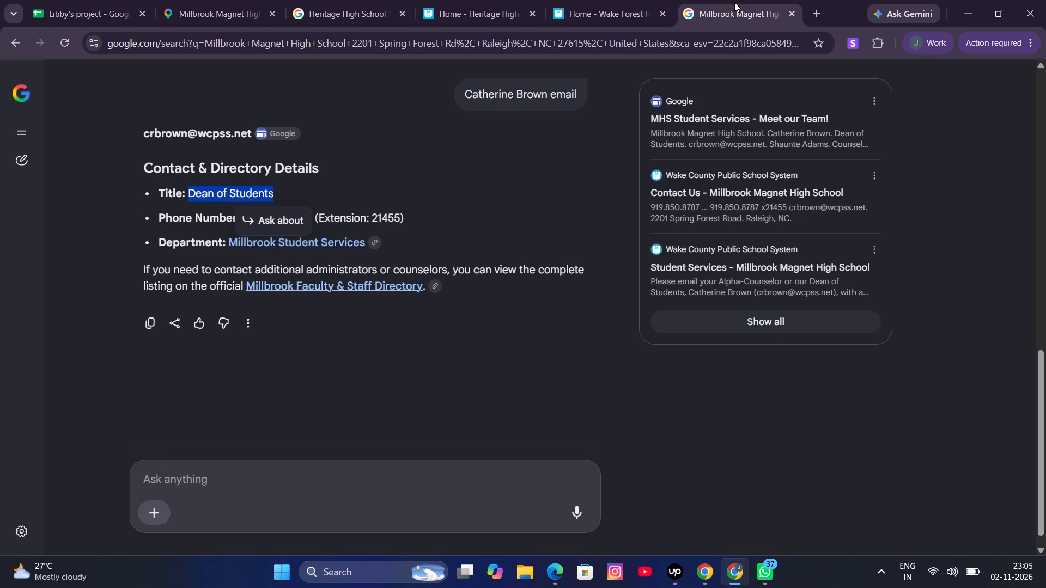
{"action": "left_click", "coordinate": [408, 200]}
{"action": "left_click_drag", "start_coordinate": [549, 92], "coordinate": [480, 60]}
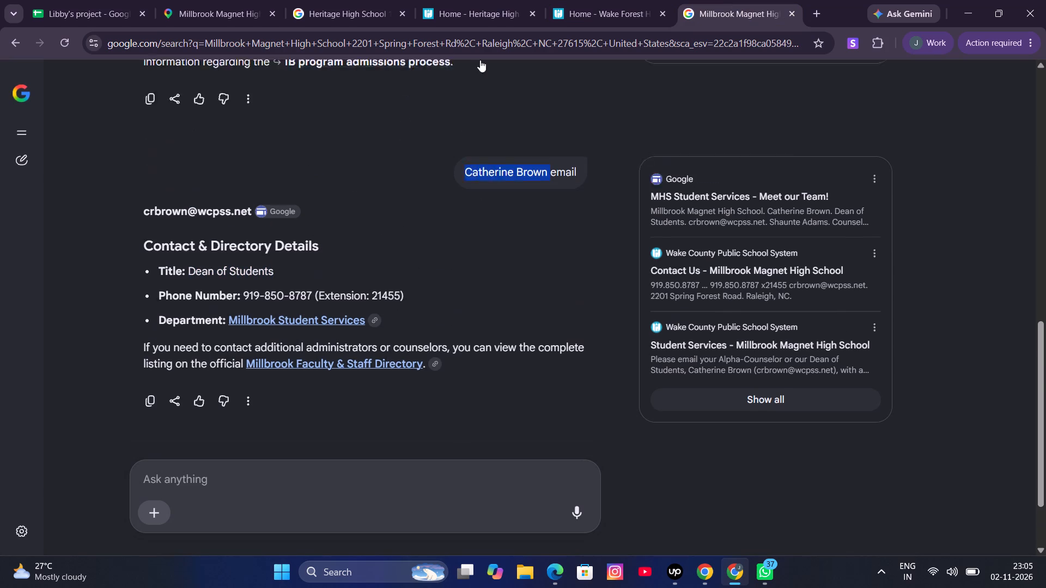
{"action": "left_click_drag", "start_coordinate": [480, 60], "coordinate": [490, 125]}
{"action": "scroll", "coordinate": [491, 240], "scroll_direction": "down", "scroll_amount": 12}
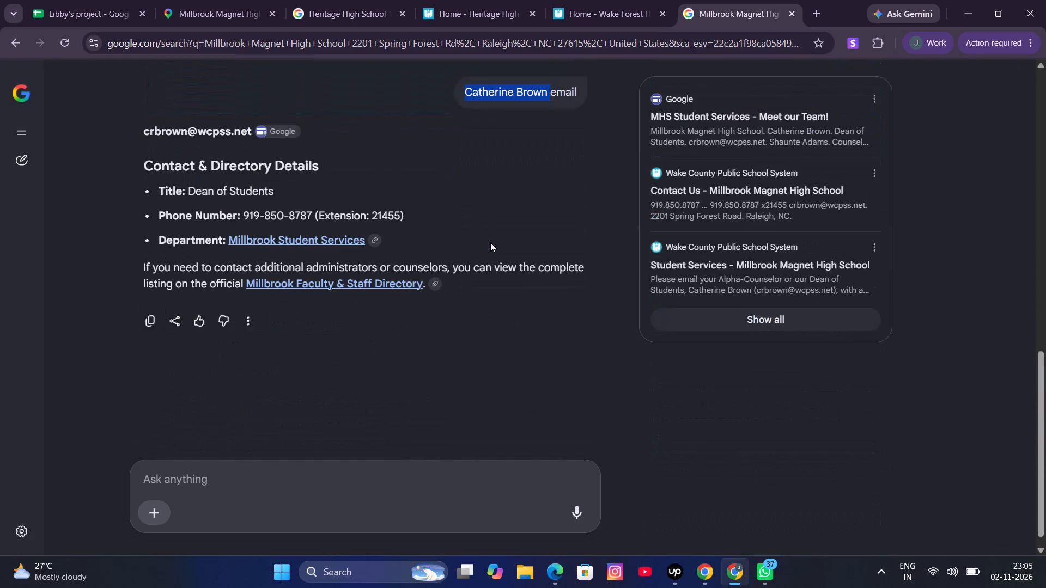
{"action": "left_click", "coordinate": [465, 329]}
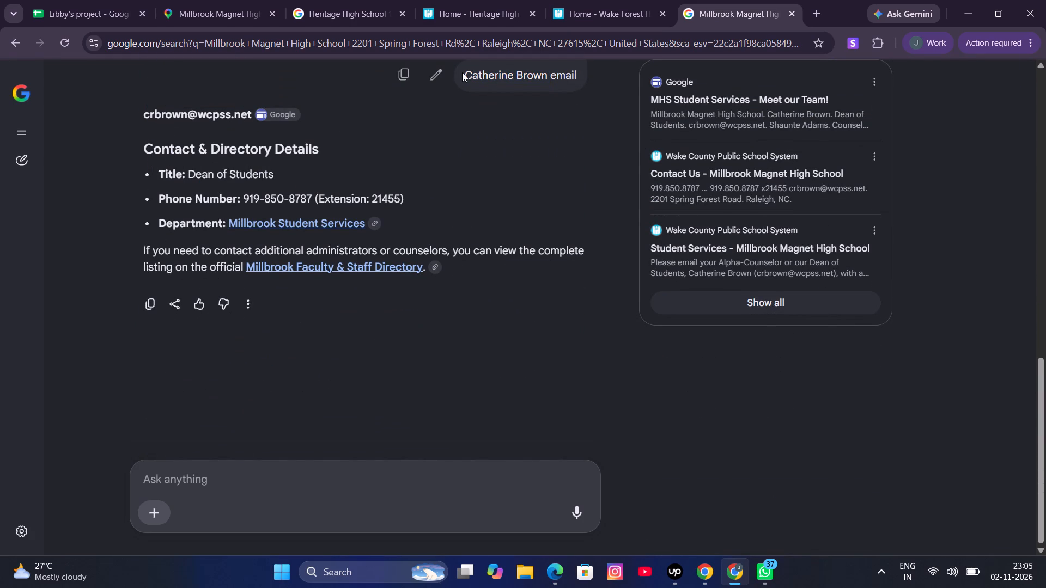
{"action": "left_click_drag", "start_coordinate": [462, 72], "coordinate": [546, 108]}
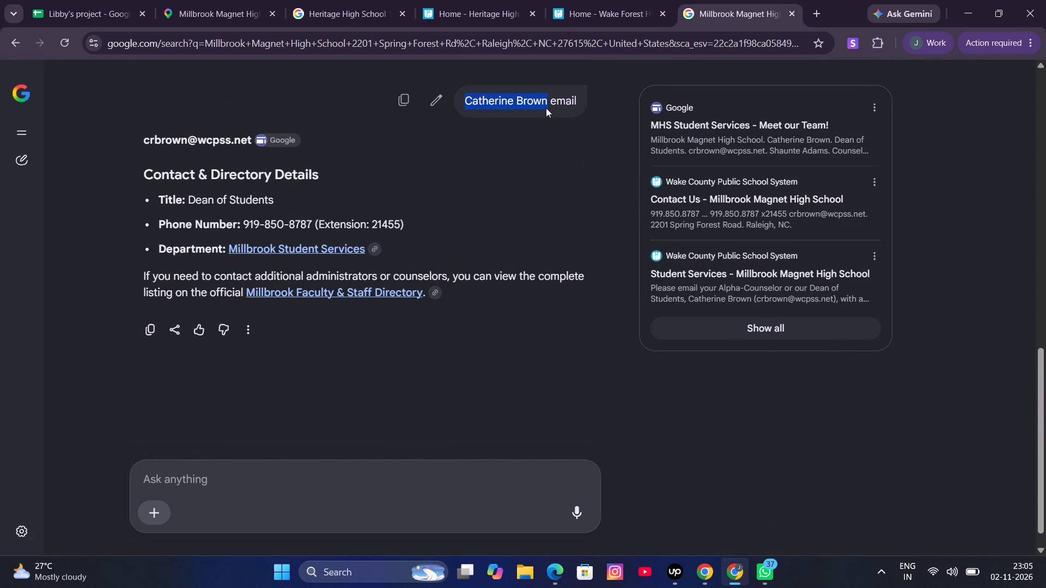
{"action": "left_click_drag", "start_coordinate": [546, 108], "coordinate": [597, 106]}
{"action": "key", "text": "ctrl+c"}
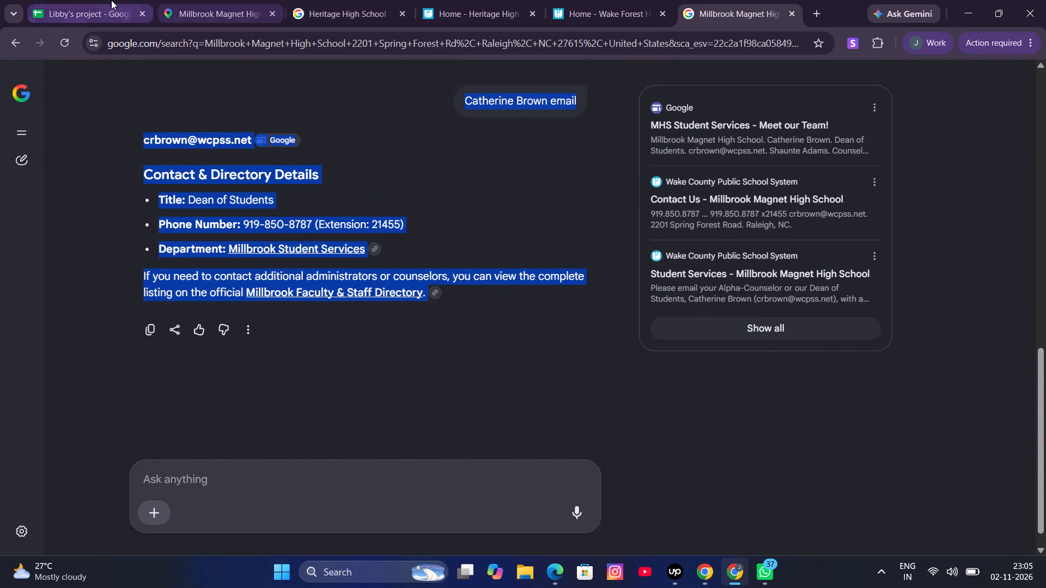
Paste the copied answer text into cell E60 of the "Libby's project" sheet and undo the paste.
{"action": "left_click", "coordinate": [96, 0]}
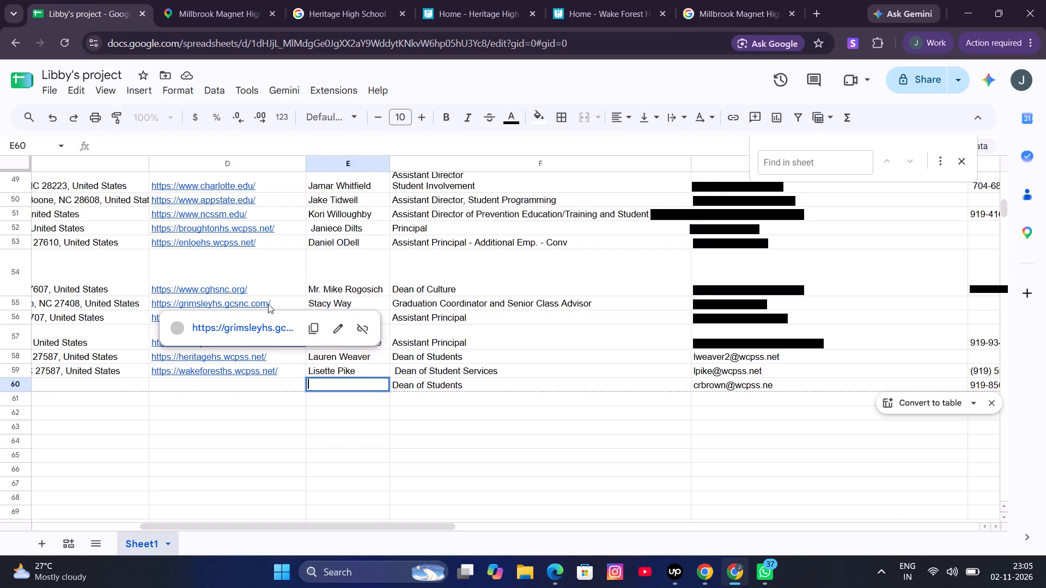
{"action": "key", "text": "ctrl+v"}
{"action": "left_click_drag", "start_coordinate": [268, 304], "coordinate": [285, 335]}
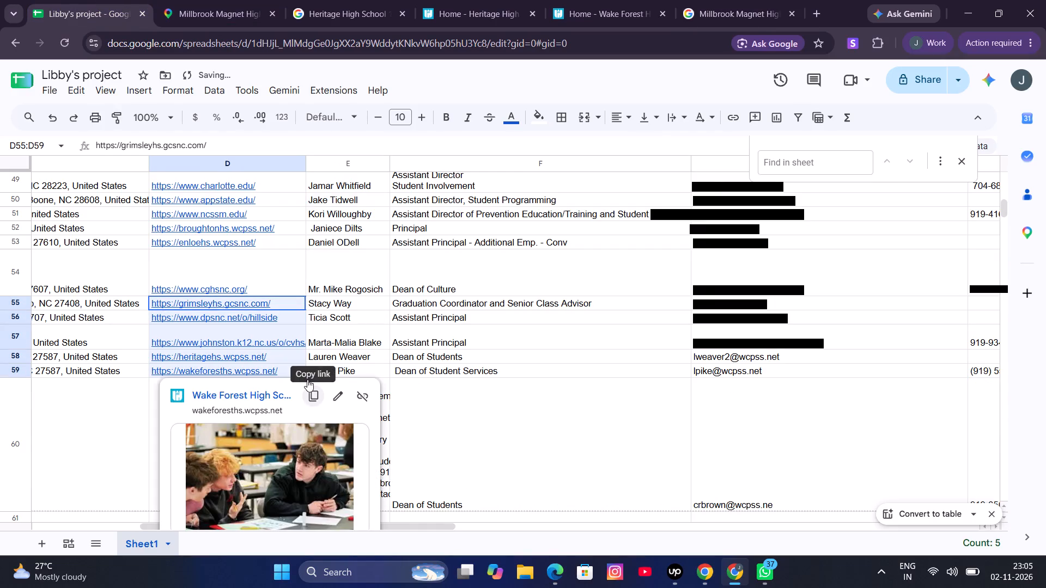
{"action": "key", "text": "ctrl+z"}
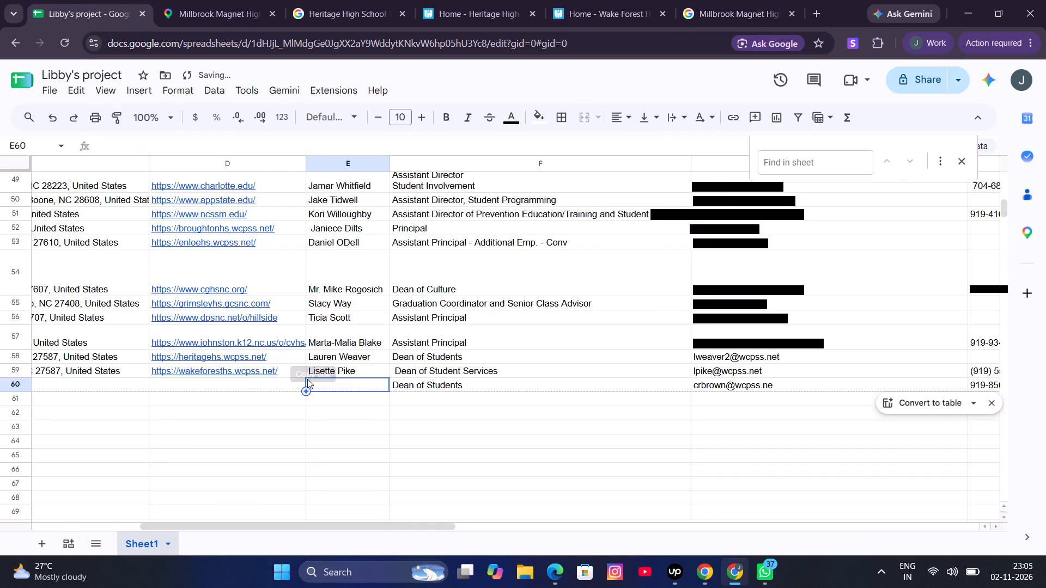
Paste the copied answer text into cell E60 again and trim it to only the Dean of Students' name.
{"action": "double_click", "coordinate": [353, 384]}
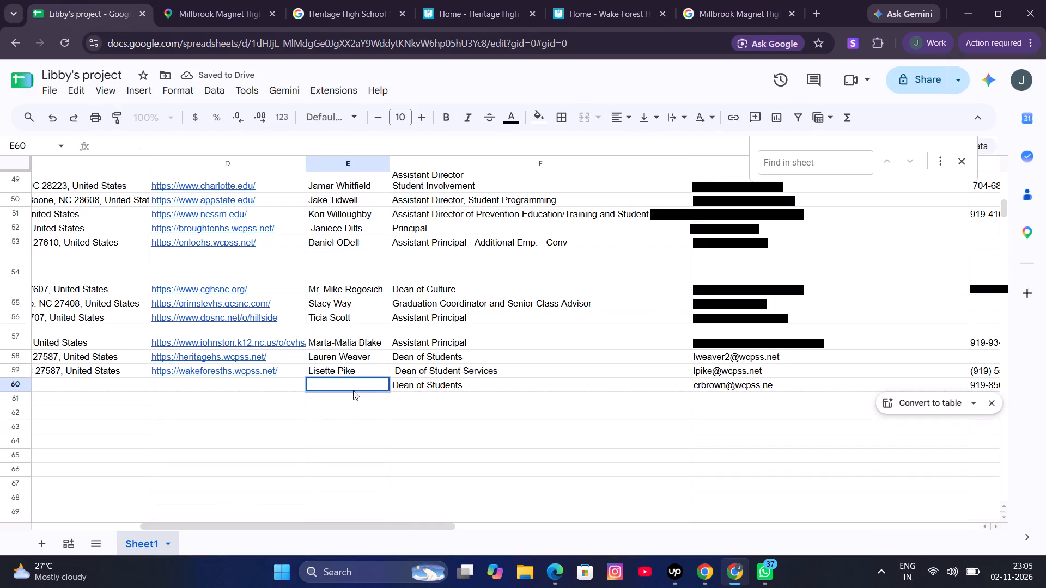
{"action": "key", "text": "ctrl+v"}
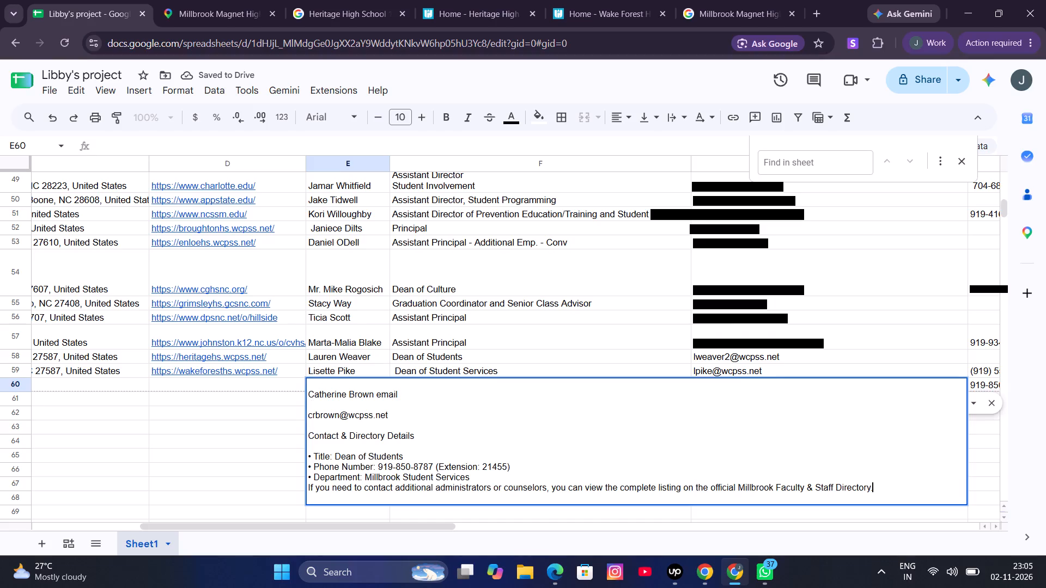
{"action": "left_click_drag", "start_coordinate": [308, 409], "coordinate": [647, 548]}
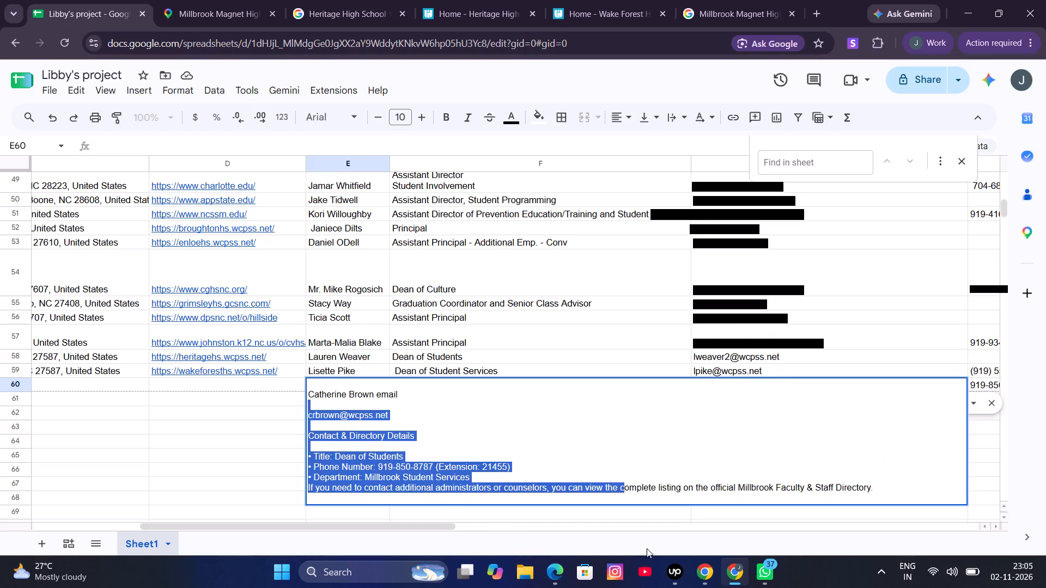
{"action": "left_click_drag", "start_coordinate": [647, 548], "coordinate": [919, 158]}
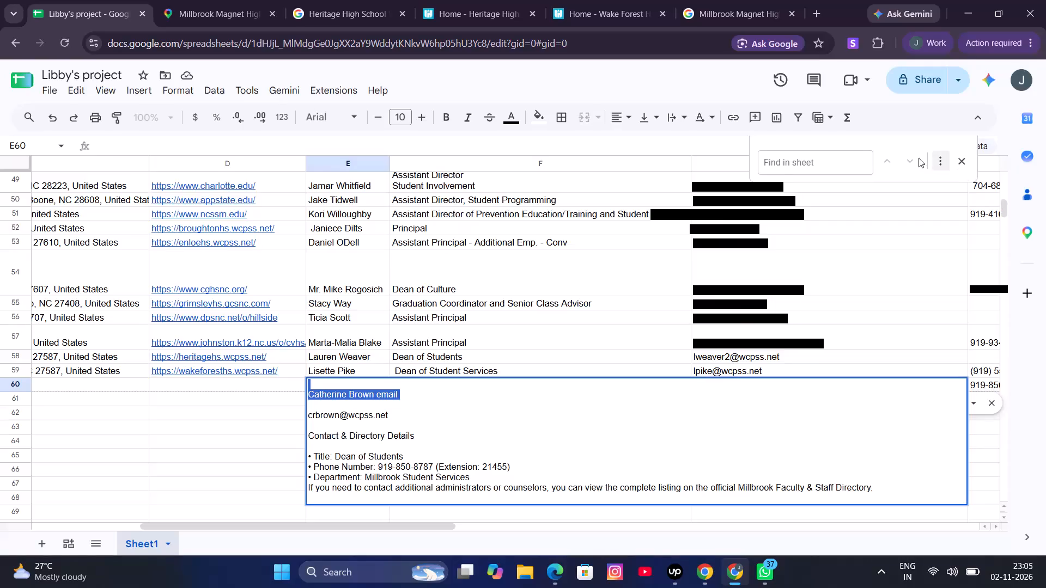
{"action": "left_click_drag", "start_coordinate": [919, 158], "coordinate": [857, 512]}
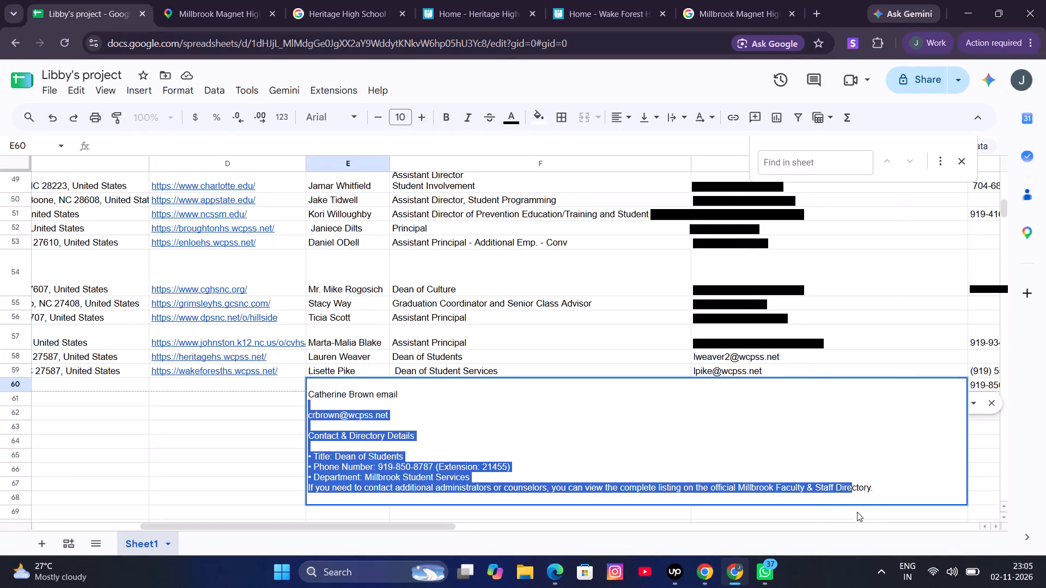
{"action": "left_click_drag", "start_coordinate": [857, 512], "coordinate": [871, 515]}
{"action": "key", "text": "BackSpace"}
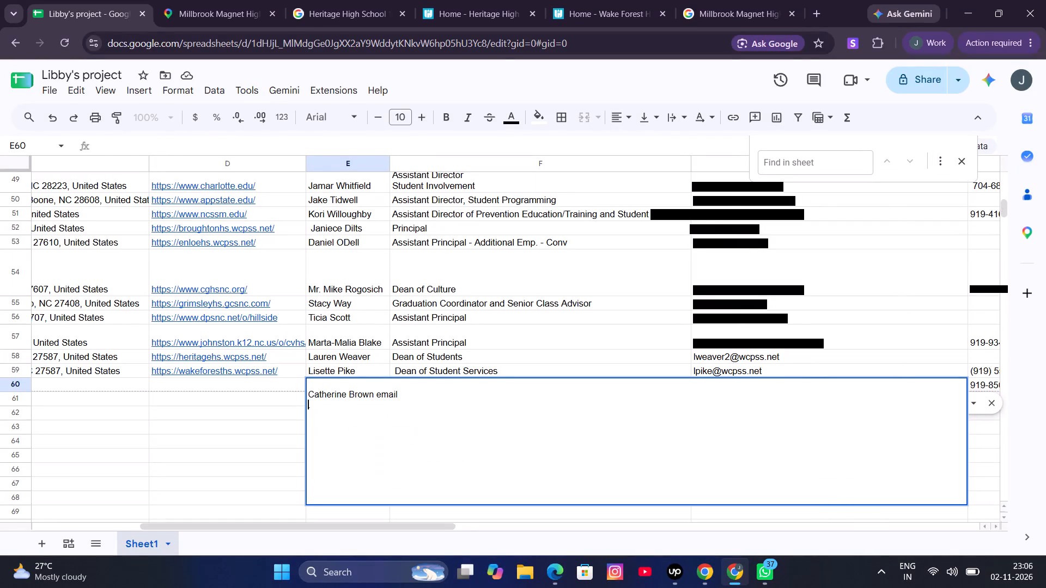
{"action": "left_click", "coordinate": [516, 415]}
{"action": "key", "text": "Up"}
{"action": "key", "text": "Up"}
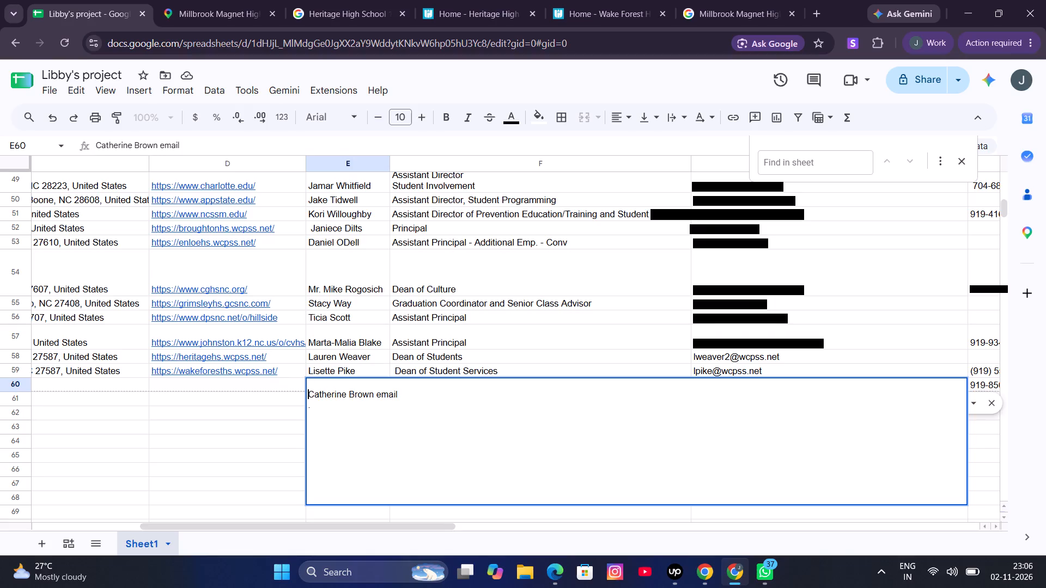
Remove the word "email" after the Dean of Students' name in cell E60.
{"action": "key", "text": "BackSpace"}
{"action": "key", "text": "Right"}
{"action": "key", "text": "Right"}
{"action": "key", "text": "Right"}
{"action": "key", "text": "Right"}
{"action": "key", "text": "Right"}
{"action": "key", "text": "Right"}
{"action": "key", "text": "Right"}
{"action": "key", "text": "Right"}
{"action": "key", "text": "Right"}
{"action": "key", "text": "Right"}
{"action": "key", "text": "Right"}
{"action": "key", "text": "Right"}
{"action": "key", "text": "Right"}
{"action": "key", "text": "Right"}
{"action": "key", "text": "Right"}
{"action": "key", "text": "Right"}
{"action": "key", "text": "Right"}
{"action": "key", "text": "Right"}
{"action": "key", "text": "Right"}
{"action": "key", "text": "Right"}
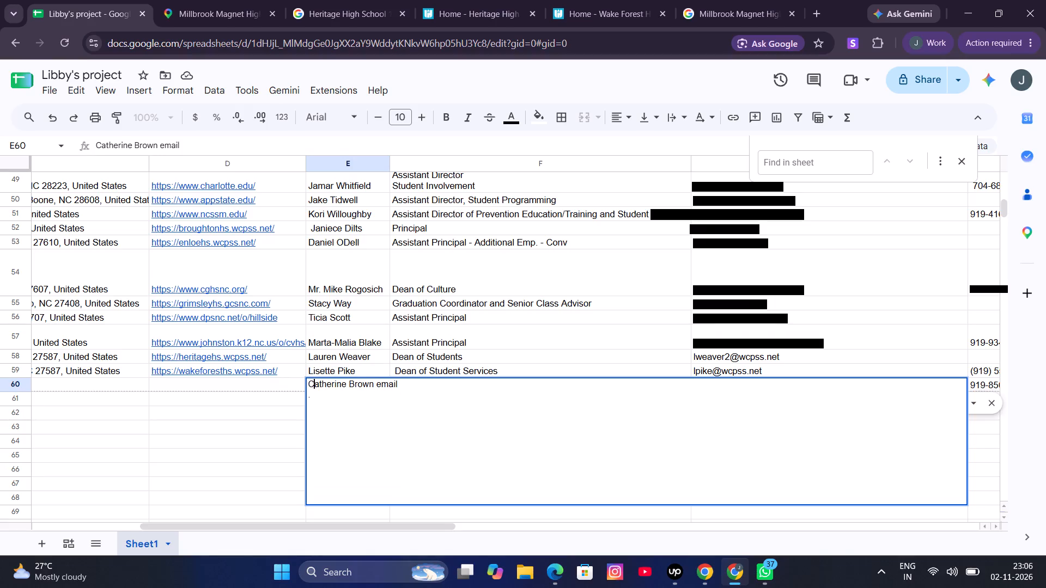
{"action": "key", "text": "Up"}
{"action": "key", "text": "Up"}
{"action": "key", "text": "Right"}
{"action": "key", "text": "Right"}
{"action": "key", "text": "Right"}
{"action": "key", "text": "Right"}
{"action": "key", "text": "Right"}
{"action": "key", "text": "Right"}
{"action": "key", "text": "Right"}
{"action": "key", "text": "Right"}
{"action": "key", "text": "Right"}
{"action": "key", "text": "Right"}
{"action": "key", "text": "Right"}
{"action": "key", "text": "Right"}
{"action": "key", "text": "Right"}
{"action": "key", "text": "Right"}
{"action": "key", "text": "Right"}
{"action": "key", "text": "Right"}
{"action": "key", "text": "Right"}
{"action": "key", "text": "Right"}
{"action": "key", "text": "Right"}
{"action": "key", "text": "Right"}
{"action": "key", "text": "Up"}
{"action": "key", "text": "Up"}
{"action": "key", "text": "Right"}
{"action": "key", "text": "Right"}
{"action": "key", "text": "Right"}
{"action": "key", "text": "Right"}
{"action": "key", "text": "Right"}
{"action": "key", "text": "Right"}
{"action": "key", "text": "Right"}
{"action": "key", "text": "Right"}
{"action": "key", "text": "Right"}
{"action": "key", "text": "Right"}
{"action": "key", "text": "Right"}
{"action": "key", "text": "Right"}
{"action": "key", "text": "Right"}
{"action": "key", "text": "Right"}
{"action": "key", "text": "Right"}
{"action": "key", "text": "Right"}
{"action": "key", "text": "Right"}
{"action": "key", "text": "Right"}
{"action": "key", "text": "Right"}
{"action": "key", "text": "Right"}
{"action": "key", "text": "Right"}
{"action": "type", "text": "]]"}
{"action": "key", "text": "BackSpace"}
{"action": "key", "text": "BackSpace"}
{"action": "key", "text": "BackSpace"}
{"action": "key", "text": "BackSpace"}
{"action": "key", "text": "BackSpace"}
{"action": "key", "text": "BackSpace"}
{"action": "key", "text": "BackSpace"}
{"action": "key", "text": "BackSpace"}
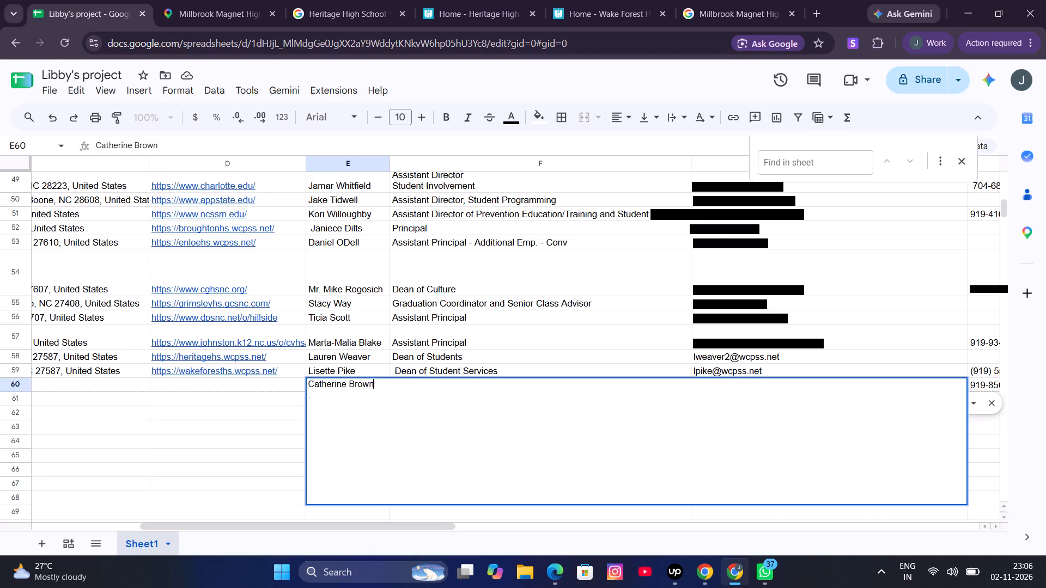
{"action": "left_click", "coordinate": [281, 383]}
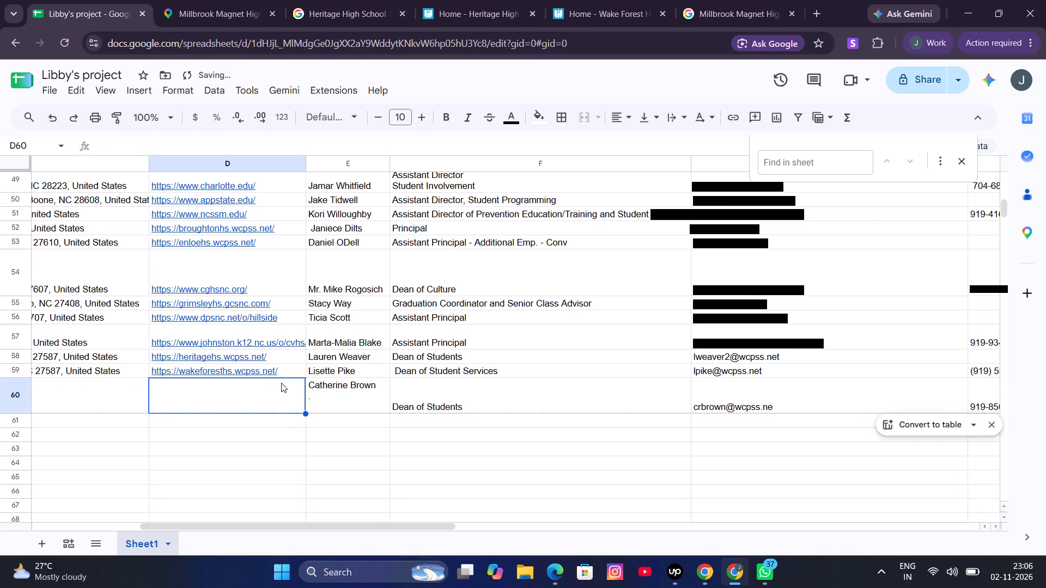
Check the title, email and phone entries in cells F60, G60 and H60 of the Millbrook row.
{"action": "double_click", "coordinate": [431, 375]}
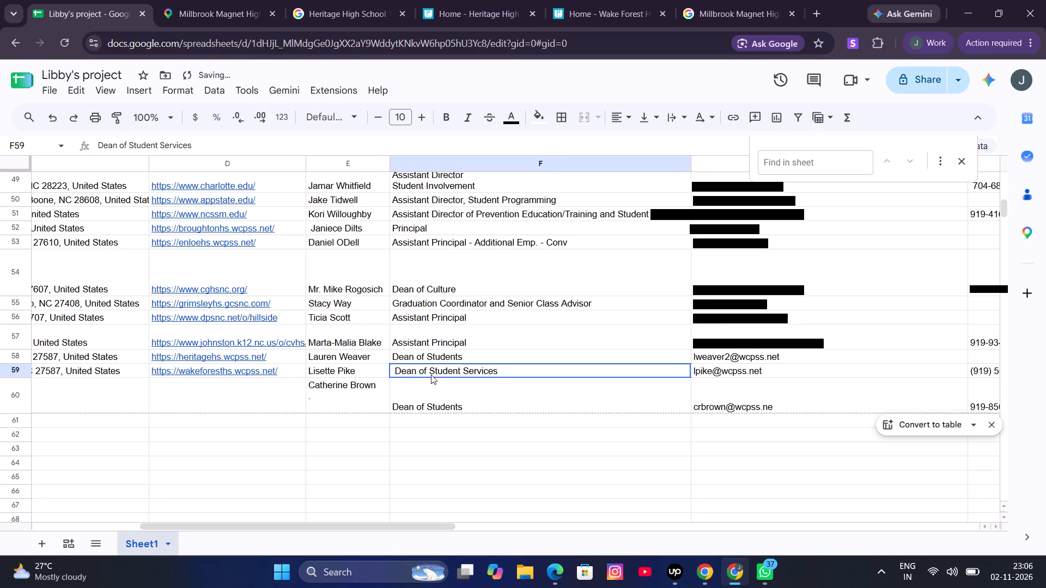
{"action": "double_click", "coordinate": [417, 399]}
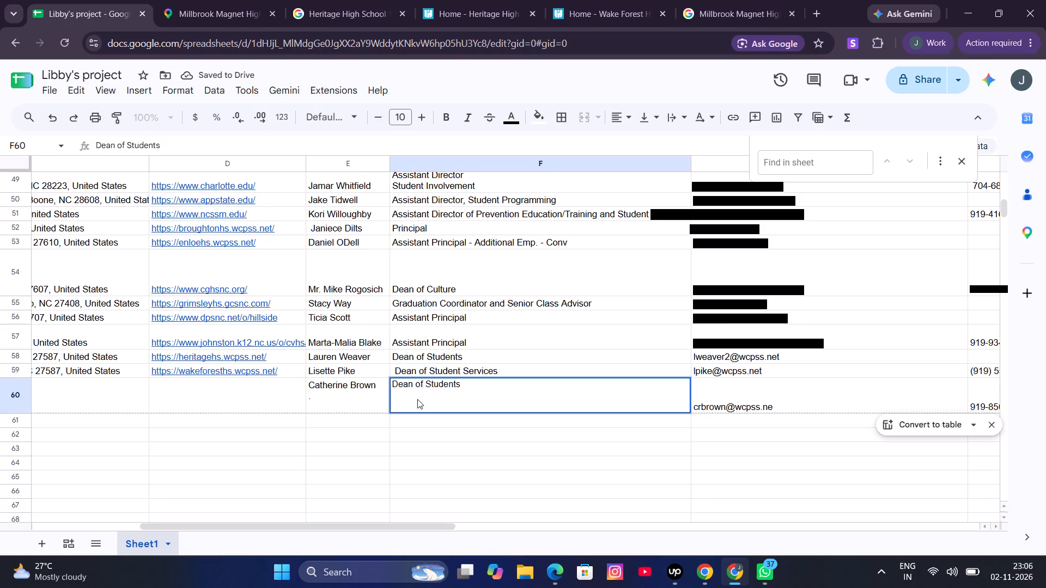
{"action": "double_click", "coordinate": [740, 398]}
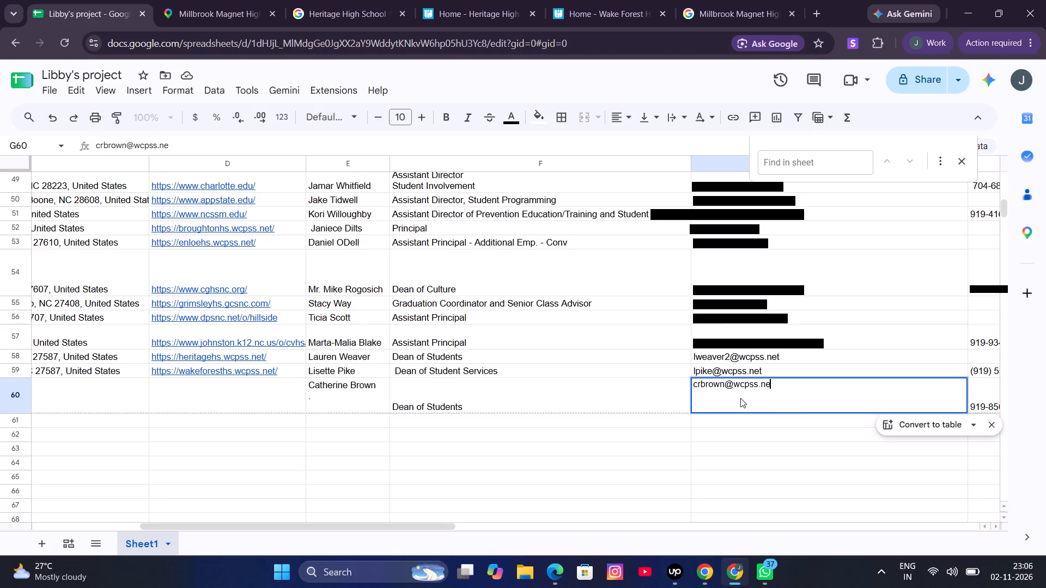
{"action": "left_click", "coordinate": [694, 448]}
{"action": "scroll", "coordinate": [694, 448], "scroll_direction": "left", "scroll_amount": 2}
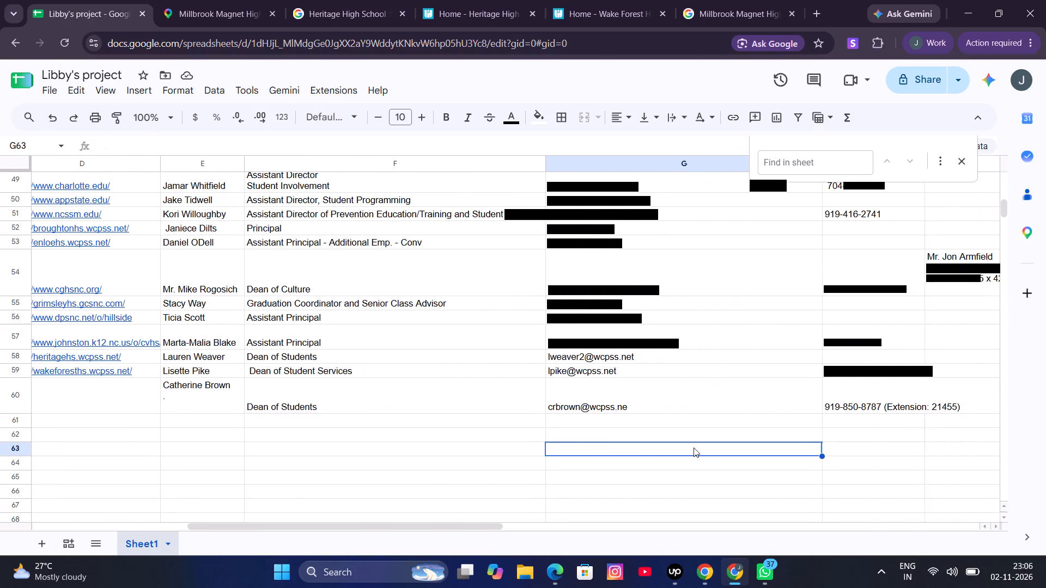
{"action": "scroll", "coordinate": [694, 448], "scroll_direction": "left", "scroll_amount": 1}
{"action": "double_click", "coordinate": [900, 399]}
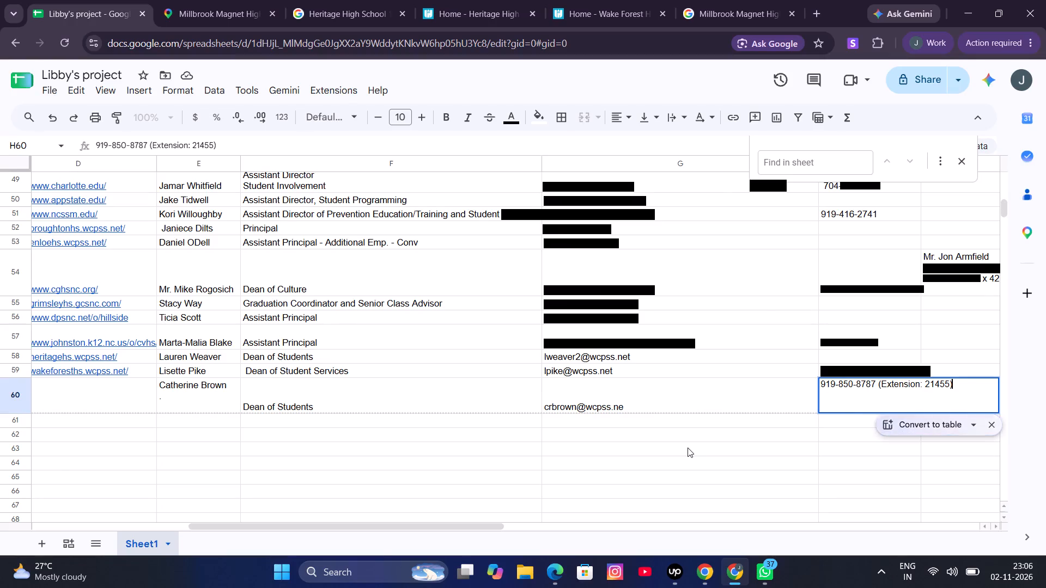
{"action": "left_click", "coordinate": [688, 448]}
Delete the stray period and extra line breaks after the Dean of Students' name in cell E60.
{"action": "scroll", "coordinate": [688, 448], "scroll_direction": "right", "scroll_amount": 4}
{"action": "double_click", "coordinate": [515, 388]}
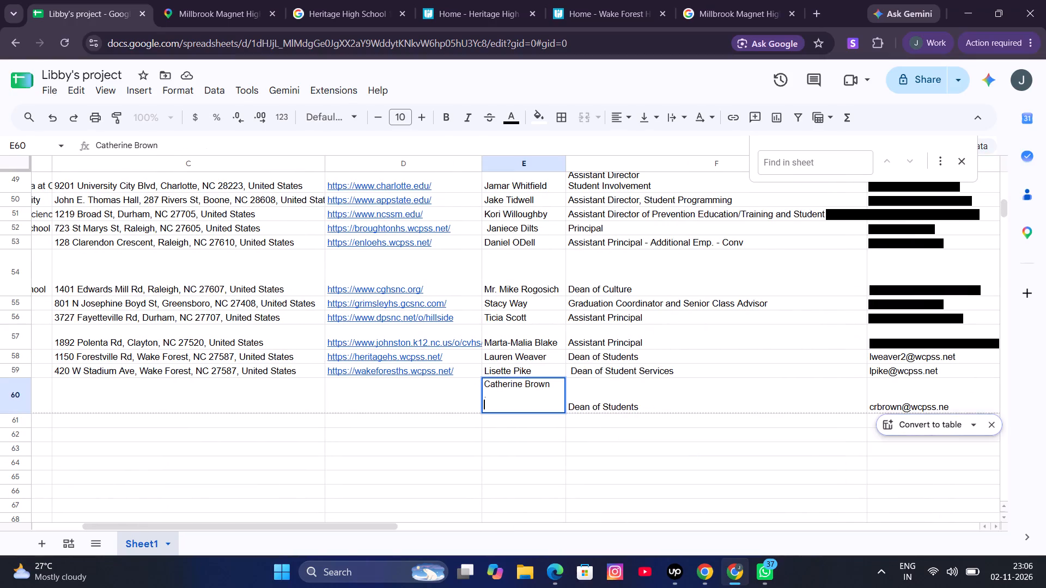
{"action": "key", "text": "BackSpace"}
{"action": "key", "text": "BackSpace"}
{"action": "key", "text": "BackSpace"}
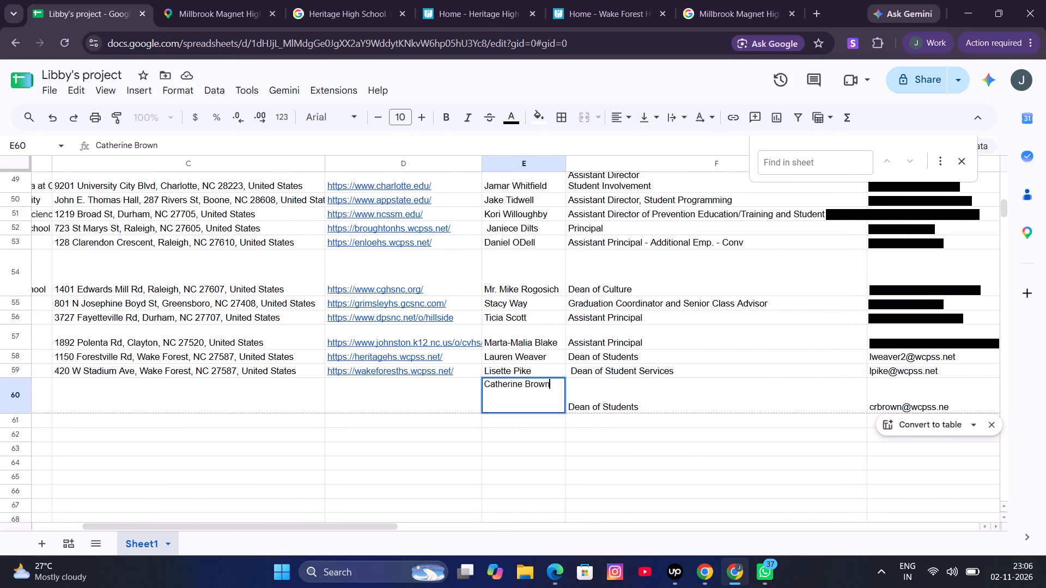
{"action": "left_click", "coordinate": [395, 407]}
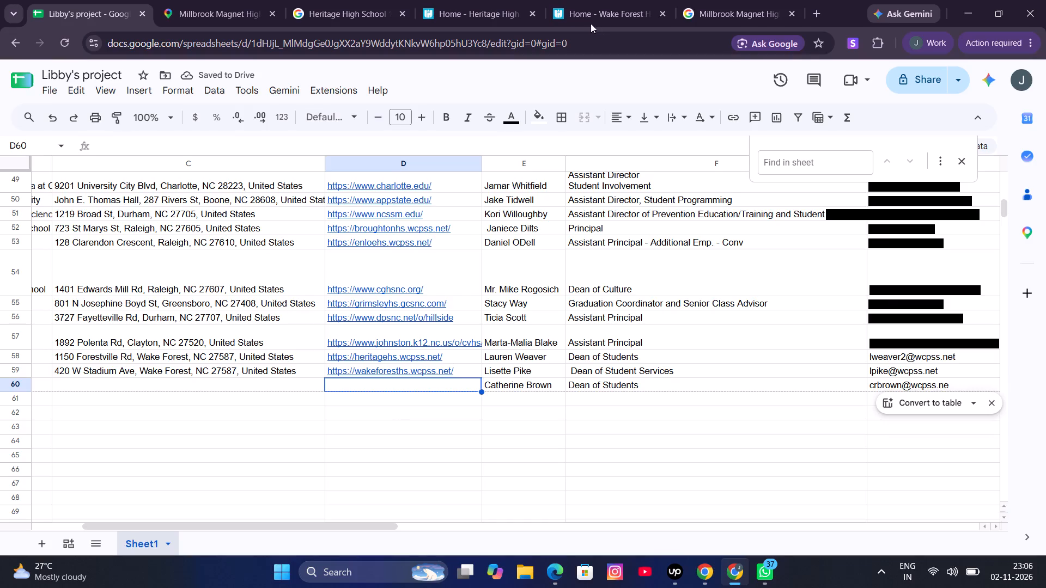
Return to the Google answer with the Millbrook Magnet High School contact details.
{"action": "left_click", "coordinate": [729, 2]}
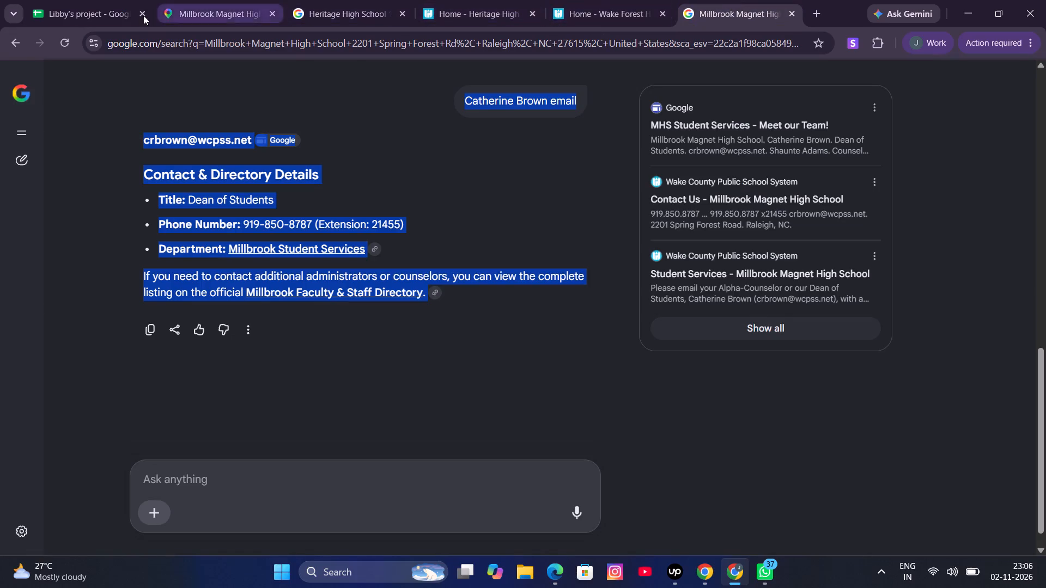
Copy the school name "Millbrook Magnet High School" from Google Maps into cell B60 of the "Libby's project" sheet.
{"action": "left_click", "coordinate": [79, 0]}
{"action": "left_click", "coordinate": [189, 0]}
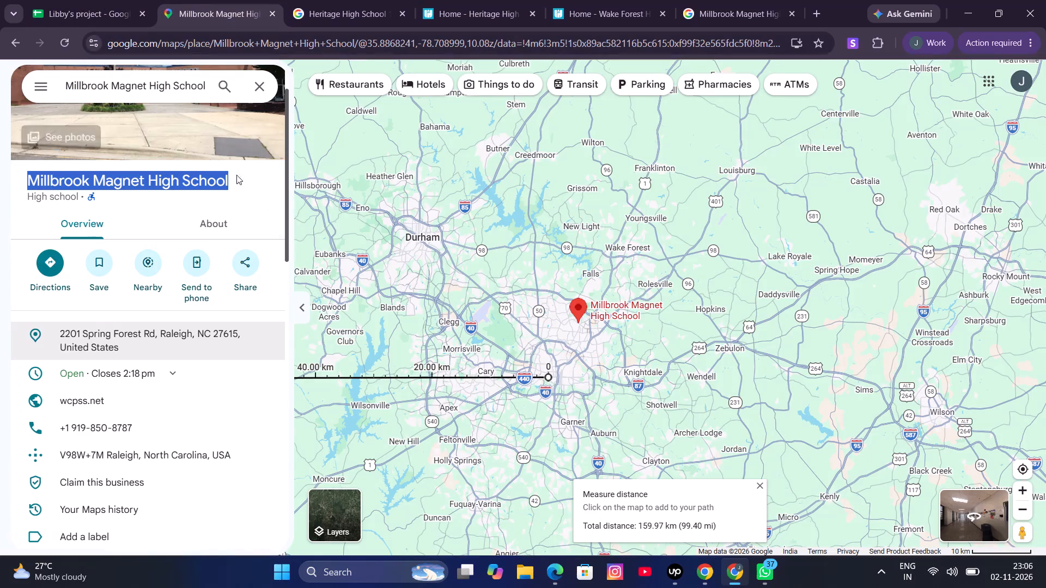
{"action": "key", "text": "ctrl+c"}
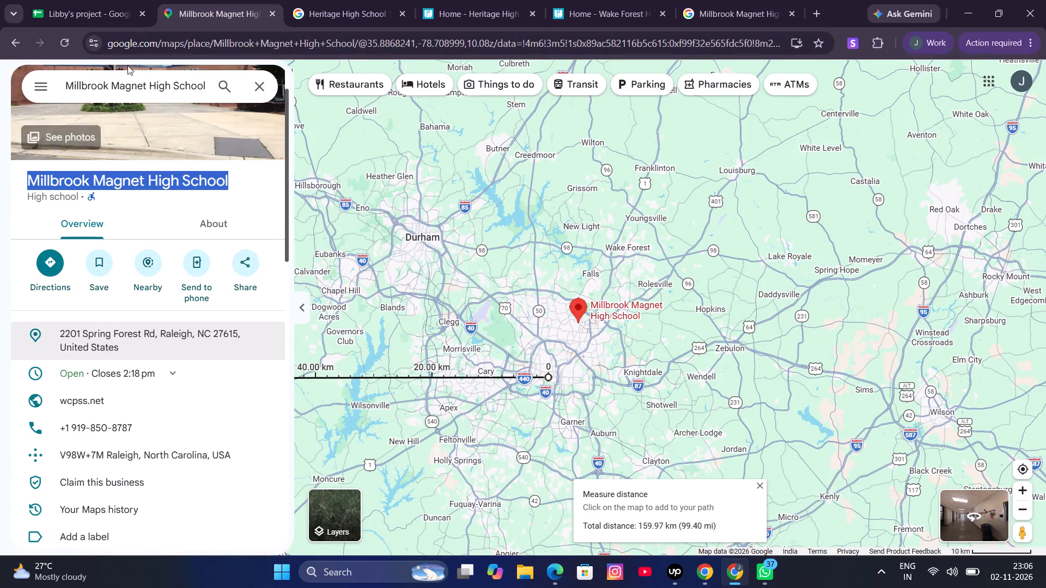
{"action": "left_click", "coordinate": [101, 0]}
{"action": "scroll", "coordinate": [180, 375], "scroll_direction": "right", "scroll_amount": 3}
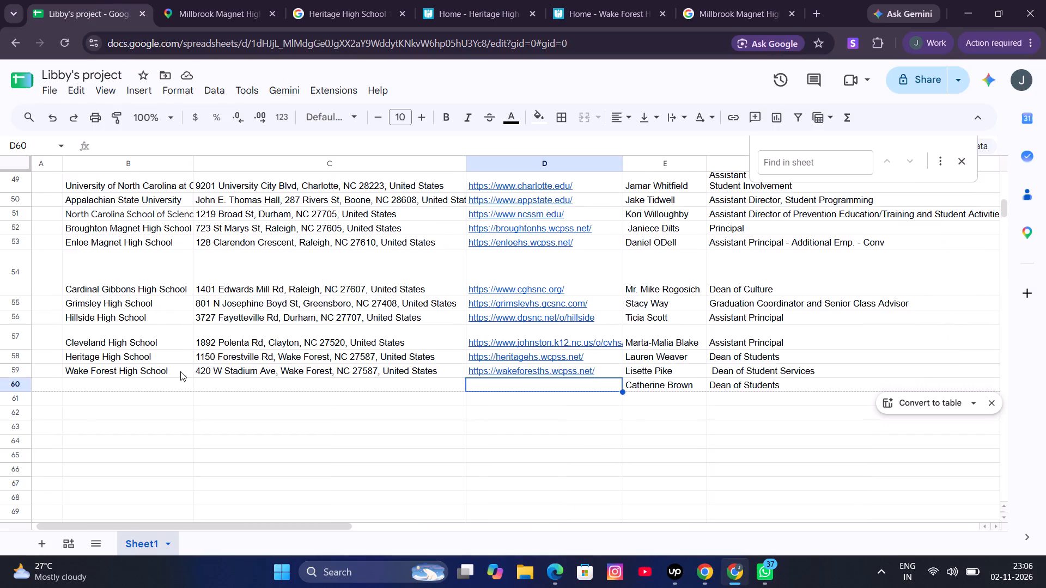
{"action": "scroll", "coordinate": [180, 371], "scroll_direction": "right", "scroll_amount": 3}
{"action": "double_click", "coordinate": [168, 384]}
{"action": "key", "text": "ctrl+v"}
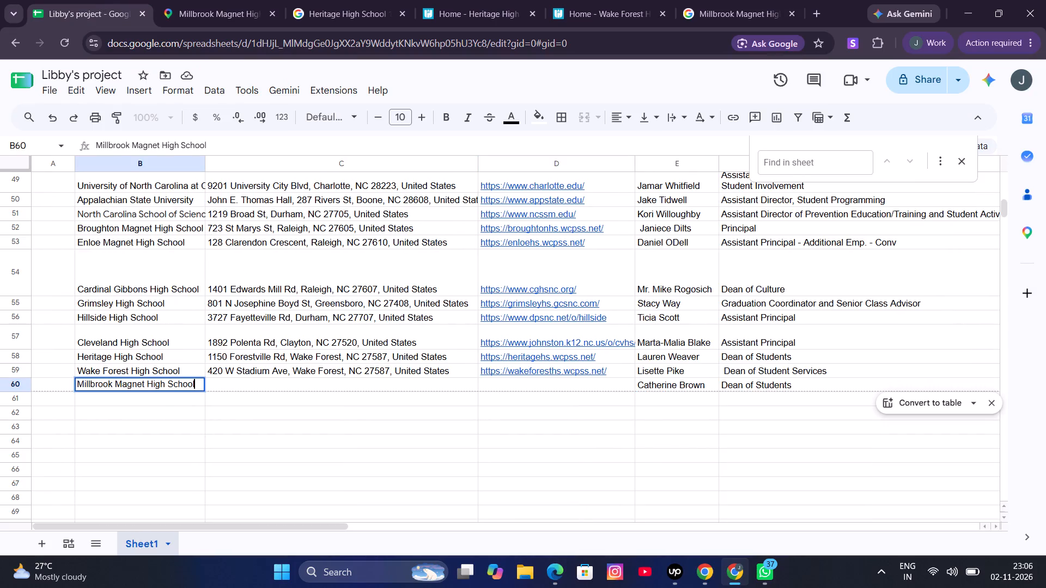
Copy Millbrook Magnet High School's full street address from Google Maps into cell C60 of the "Libby's project" sheet.
{"action": "double_click", "coordinate": [232, 389]}
{"action": "left_click", "coordinate": [191, 0]}
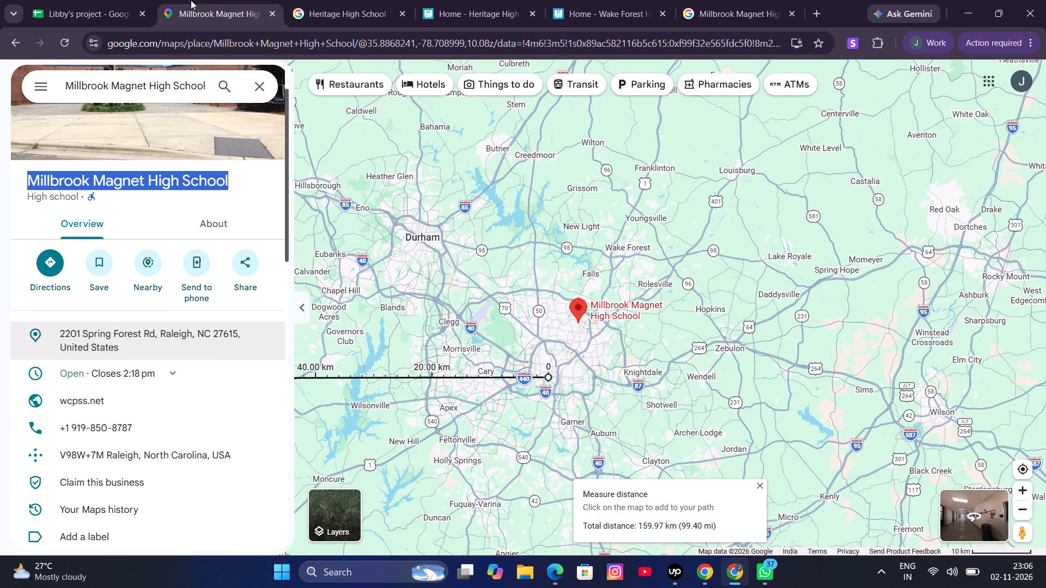
{"action": "left_click", "coordinate": [257, 336]}
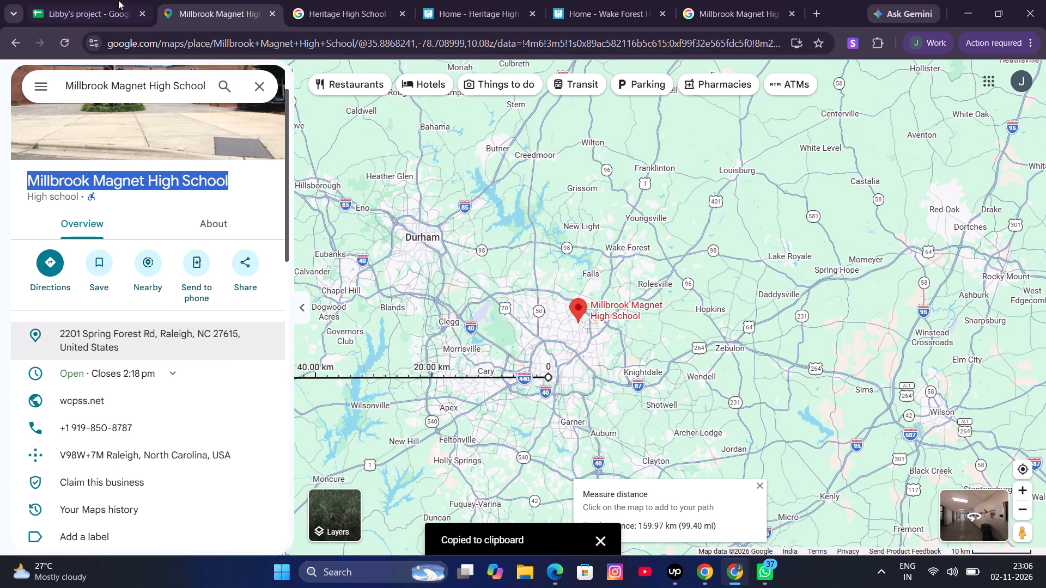
{"action": "left_click", "coordinate": [105, 0]}
{"action": "key", "text": "ctrl+v"}
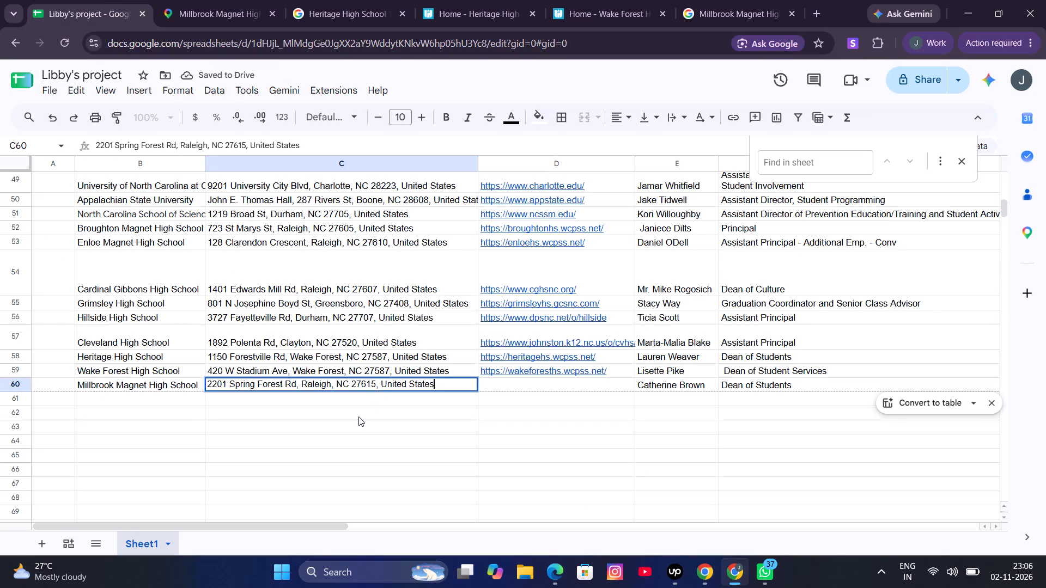
{"action": "left_click", "coordinate": [358, 416]}
Check the open Google answer and Wake Forest High School site for Millbrook Magnet High School's website address for cell D60.
{"action": "scroll", "coordinate": [358, 415], "scroll_direction": "left", "scroll_amount": 2}
{"action": "double_click", "coordinate": [406, 388]}
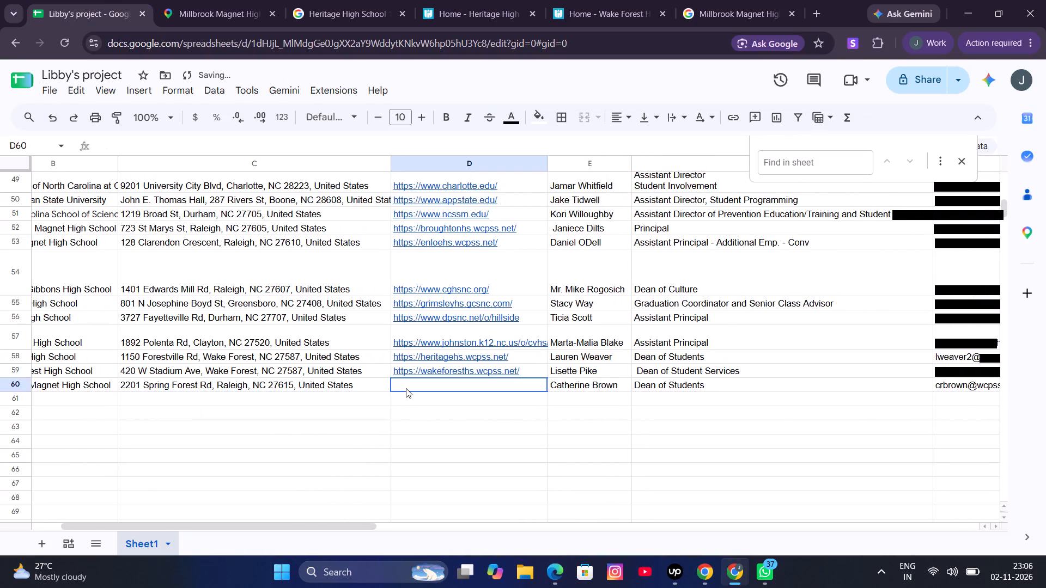
{"action": "left_click", "coordinate": [722, 0]}
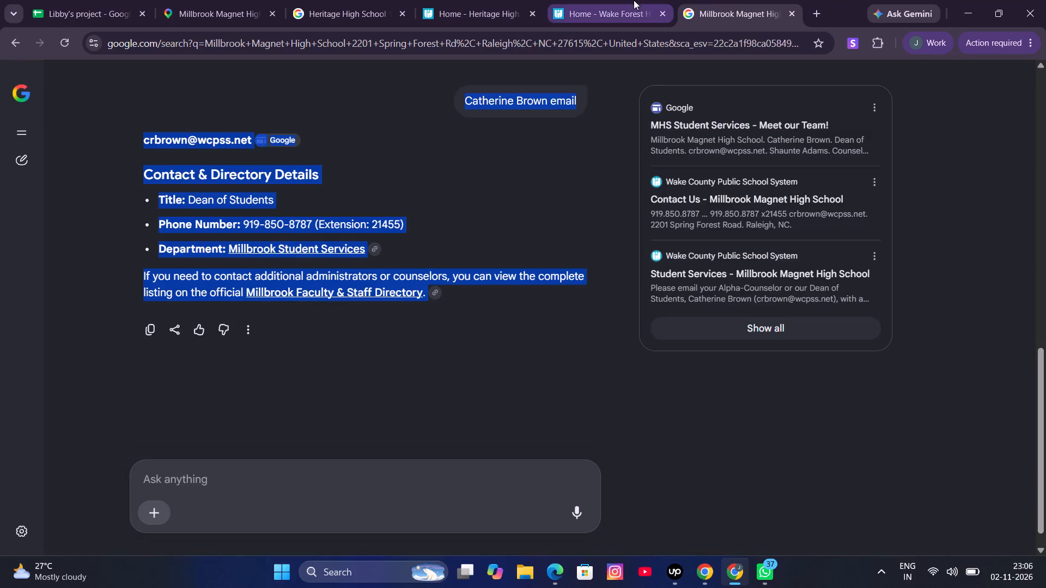
{"action": "left_click", "coordinate": [633, 0]}
{"action": "scroll", "coordinate": [461, 211], "scroll_direction": "up", "scroll_amount": 6}
{"action": "left_click", "coordinate": [717, 0]}
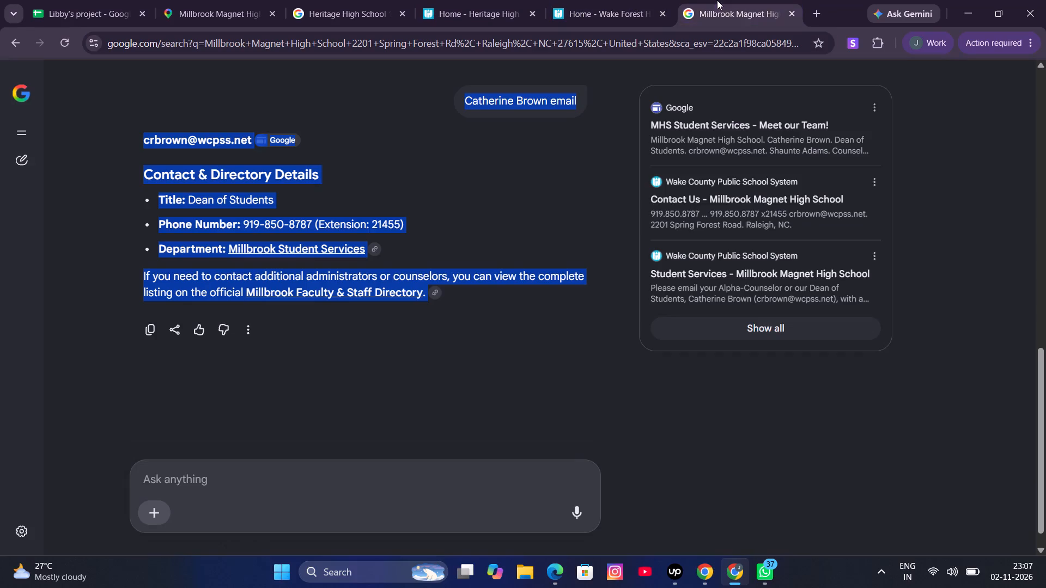
{"action": "left_click", "coordinate": [111, 0]}
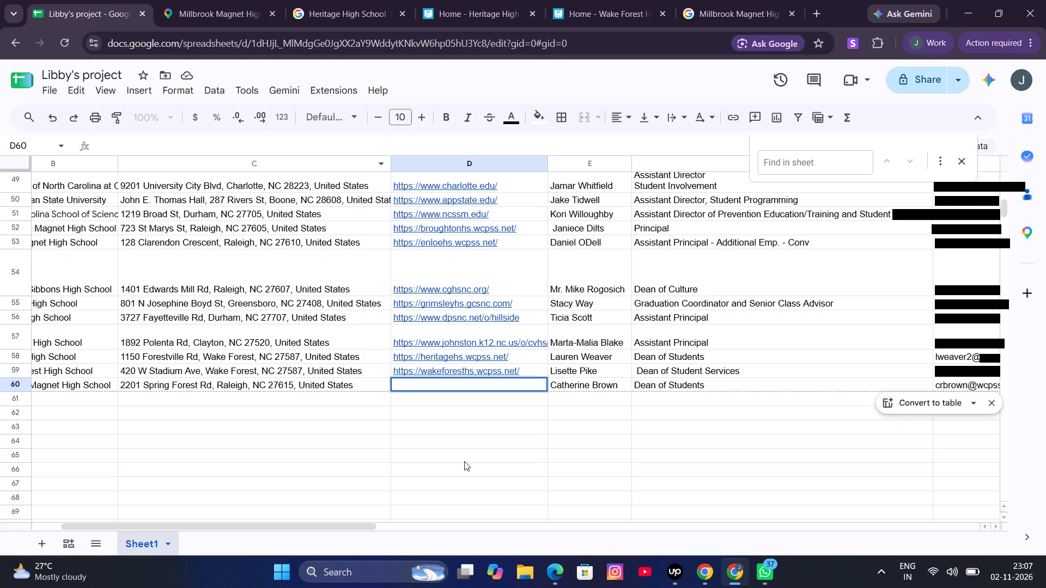
{"action": "left_click", "coordinate": [433, 450]}
{"action": "scroll", "coordinate": [433, 449], "scroll_direction": "left", "scroll_amount": 8}
{"action": "scroll", "coordinate": [433, 449], "scroll_direction": "right", "scroll_amount": 16}
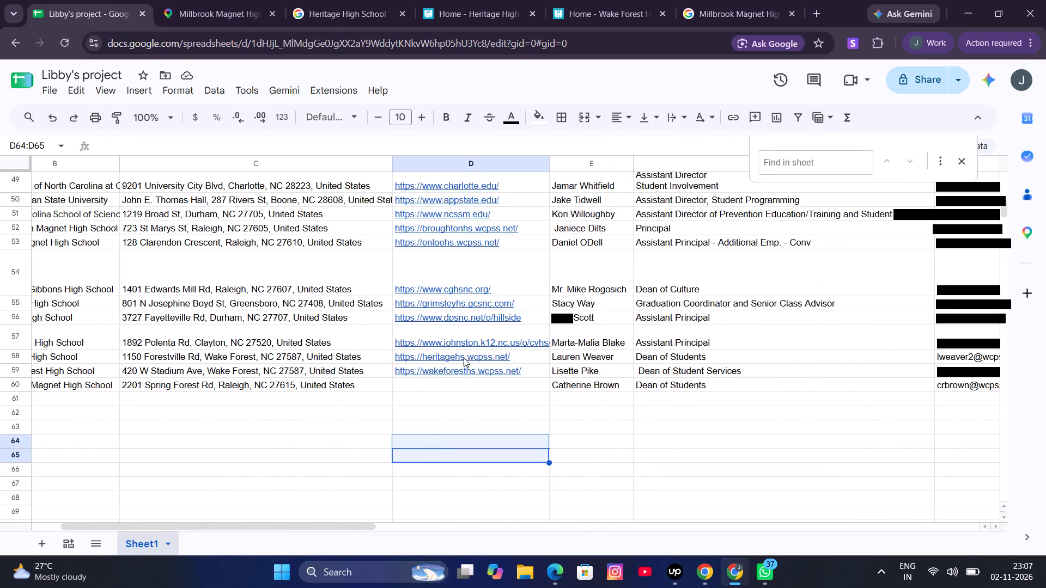
{"action": "left_click", "coordinate": [510, 388]}
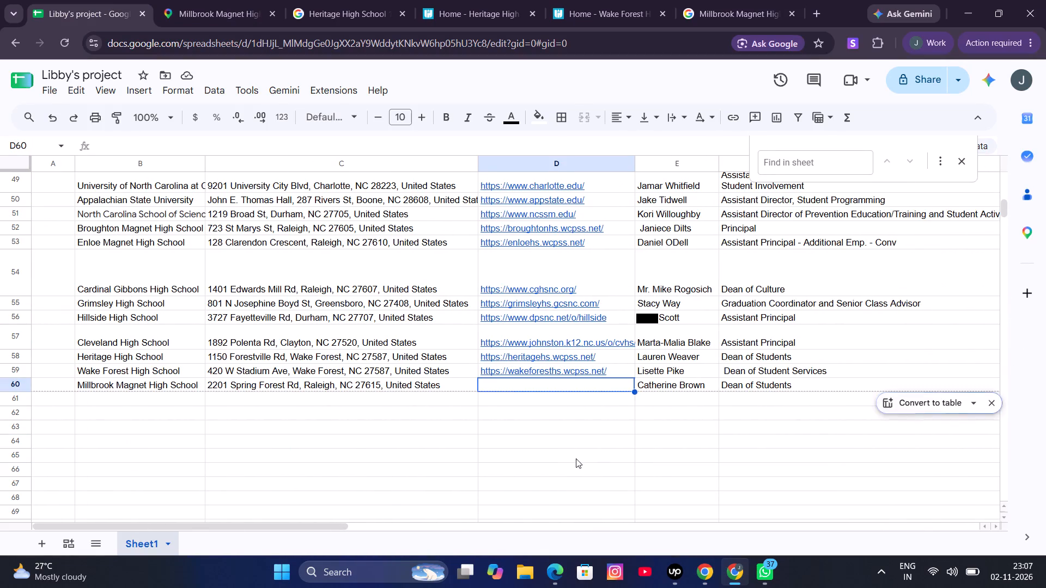
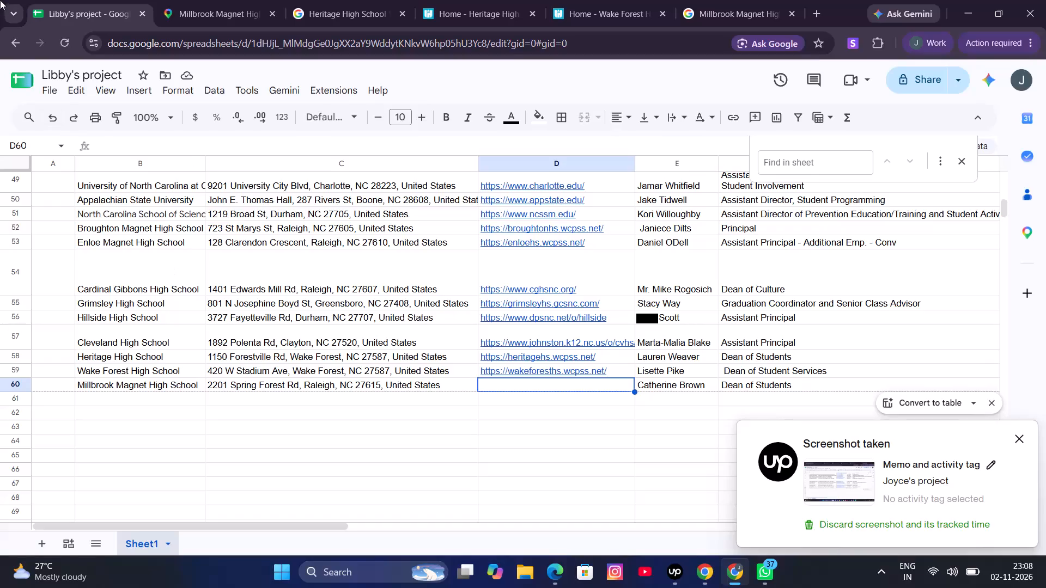
Look through the open Google Maps, Heritage, Wake Forest and Google answer pages for Millbrook Magnet High School's website address for cell D60.
{"action": "left_click", "coordinate": [187, 8]}
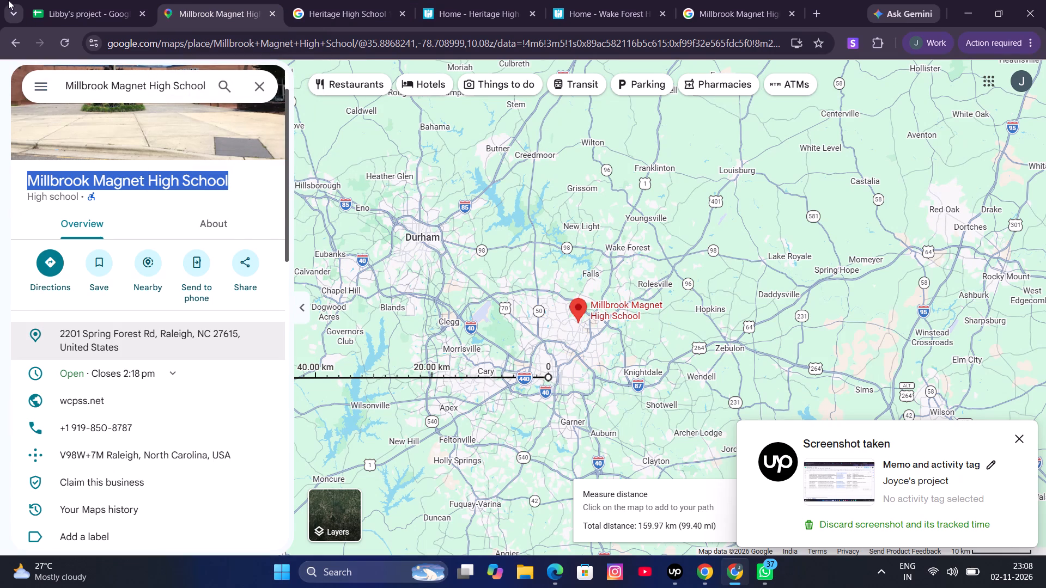
{"action": "left_click", "coordinate": [50, 10]}
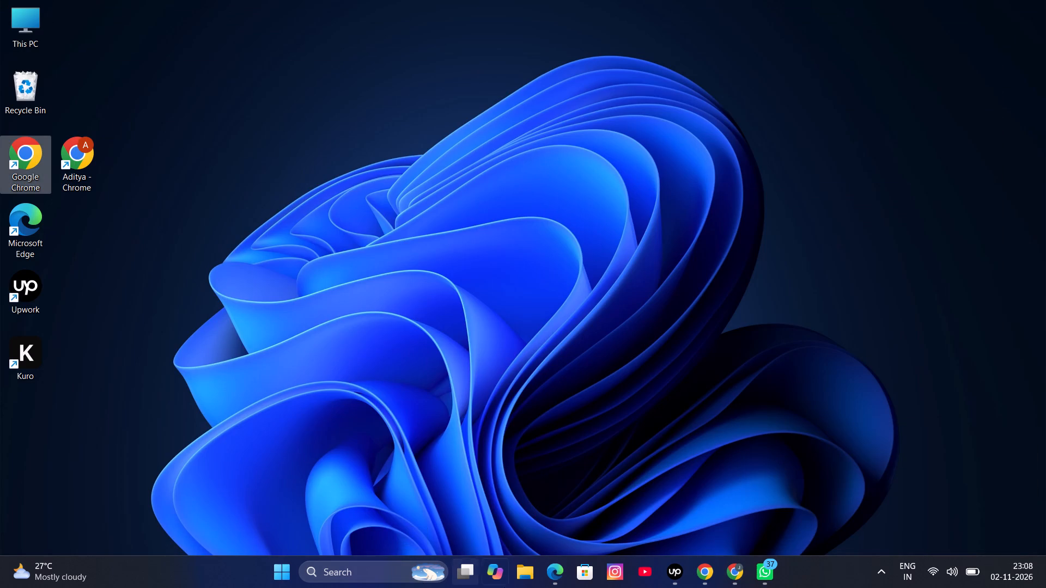
{"action": "left_click", "coordinate": [741, 571]}
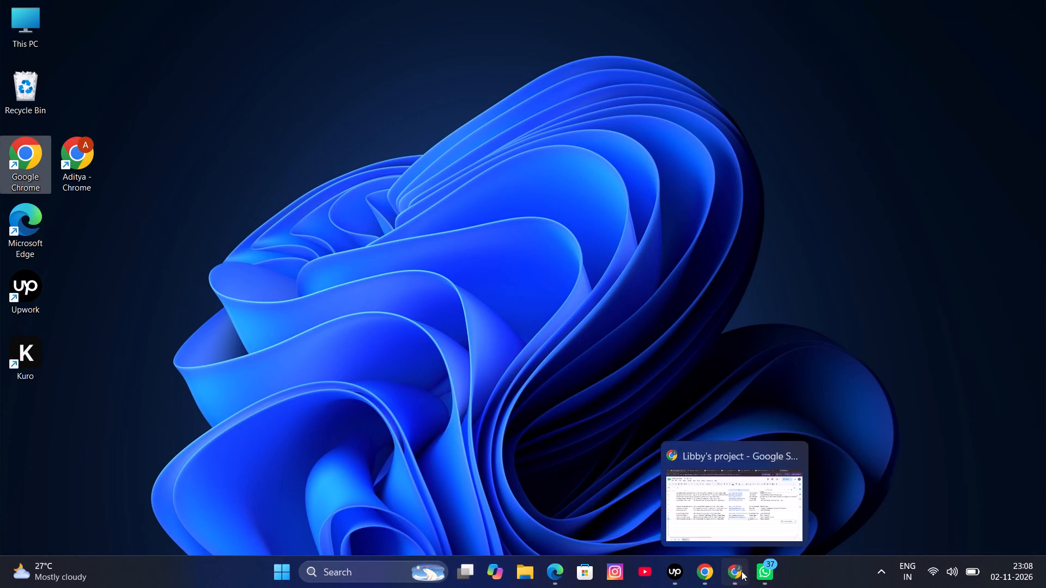
{"action": "left_click", "coordinate": [264, 0]}
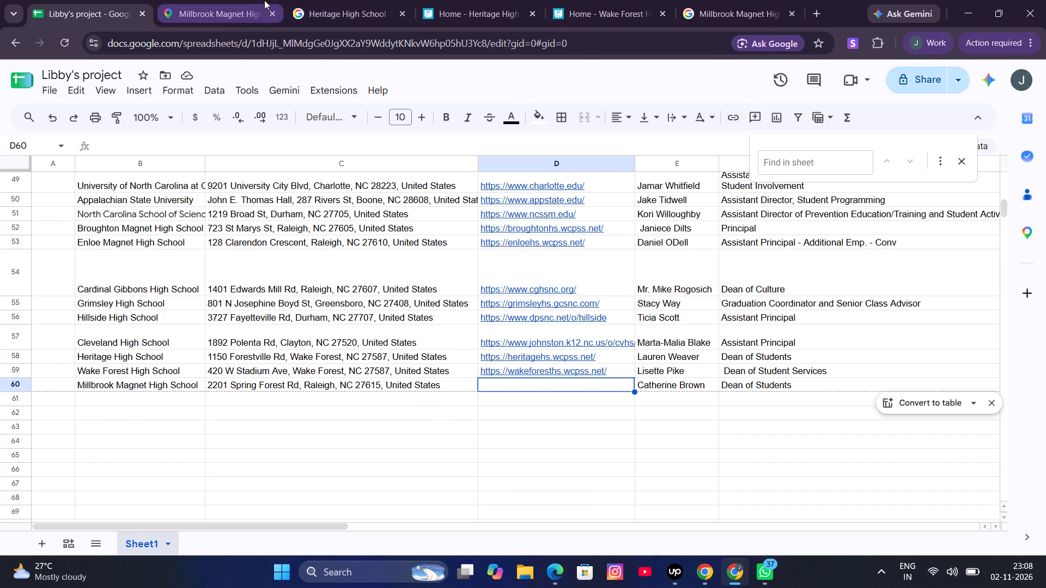
{"action": "left_click", "coordinate": [368, 5]}
{"action": "left_click", "coordinate": [440, 0]}
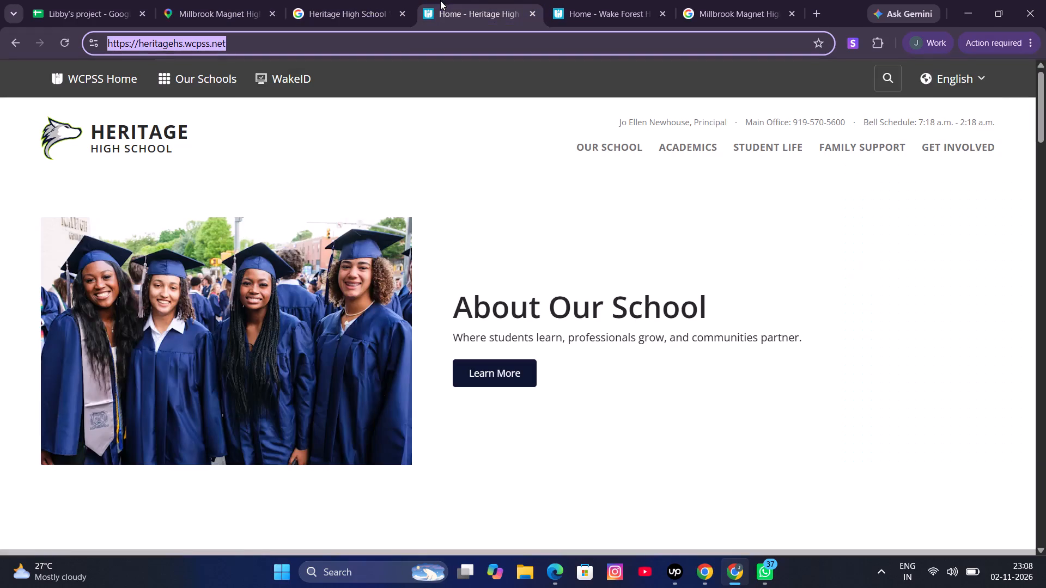
{"action": "left_click", "coordinate": [587, 0]}
{"action": "left_click", "coordinate": [706, 0]}
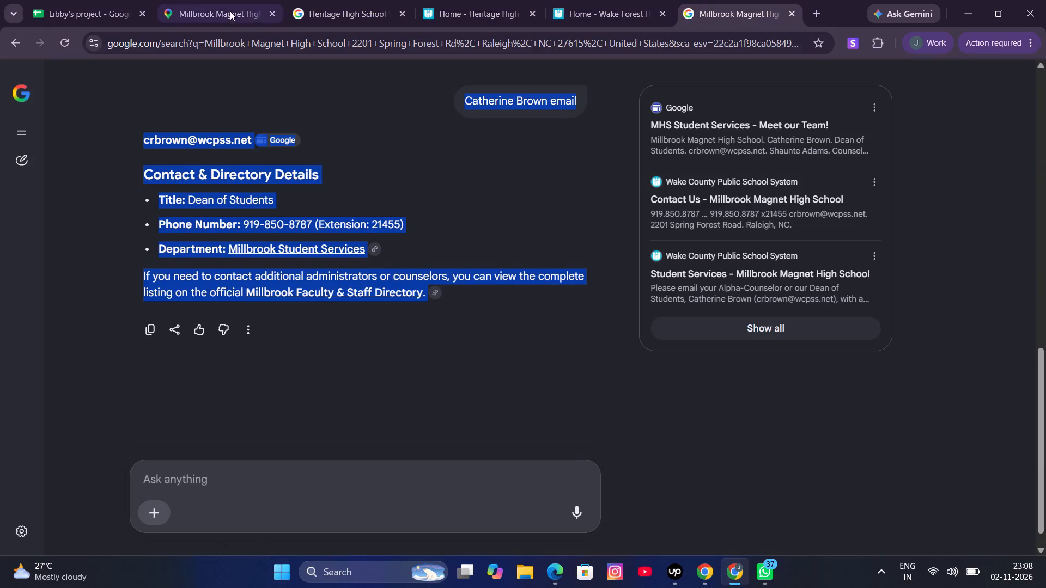
{"action": "left_click", "coordinate": [127, 23]}
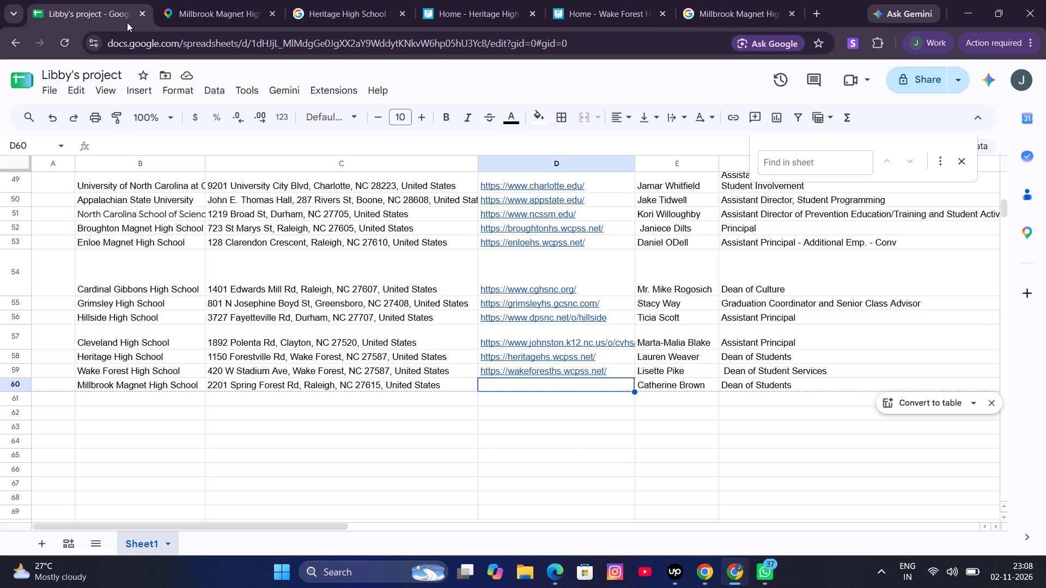
Close the Google Maps, Heritage, Wake Forest and Google answer pages, keeping only the "Libby's project" sheet open.
{"action": "left_click", "coordinate": [270, 18]}
{"action": "triple_click", "coordinate": [270, 18]}
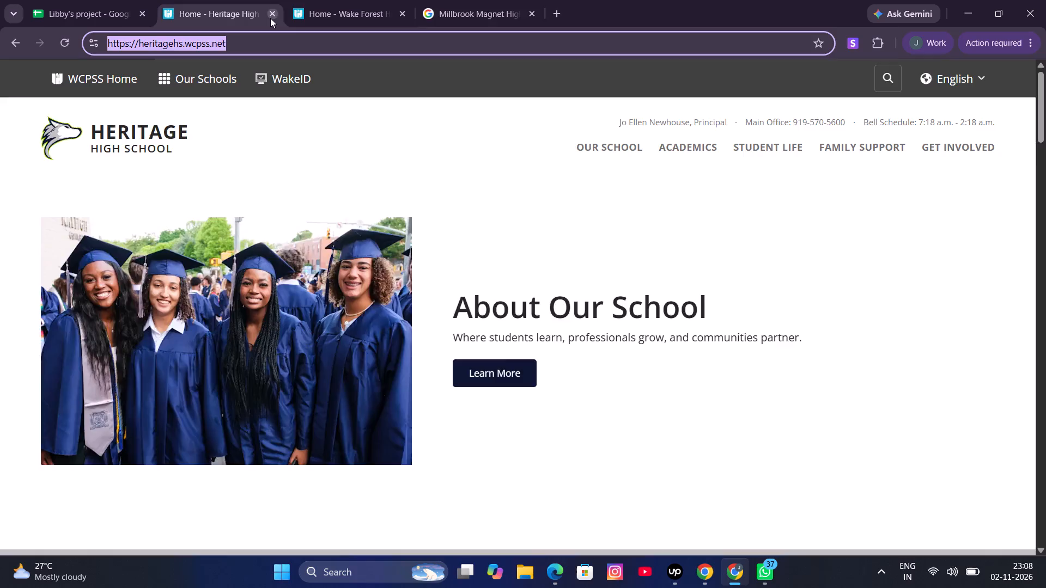
{"action": "left_click", "coordinate": [270, 18]}
{"action": "left_click", "coordinate": [270, 18]}
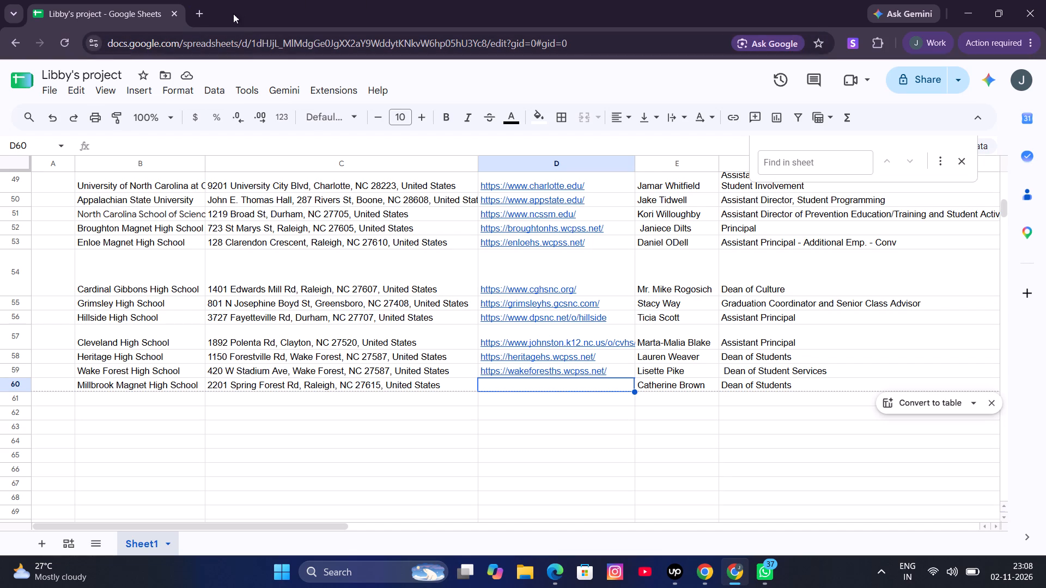
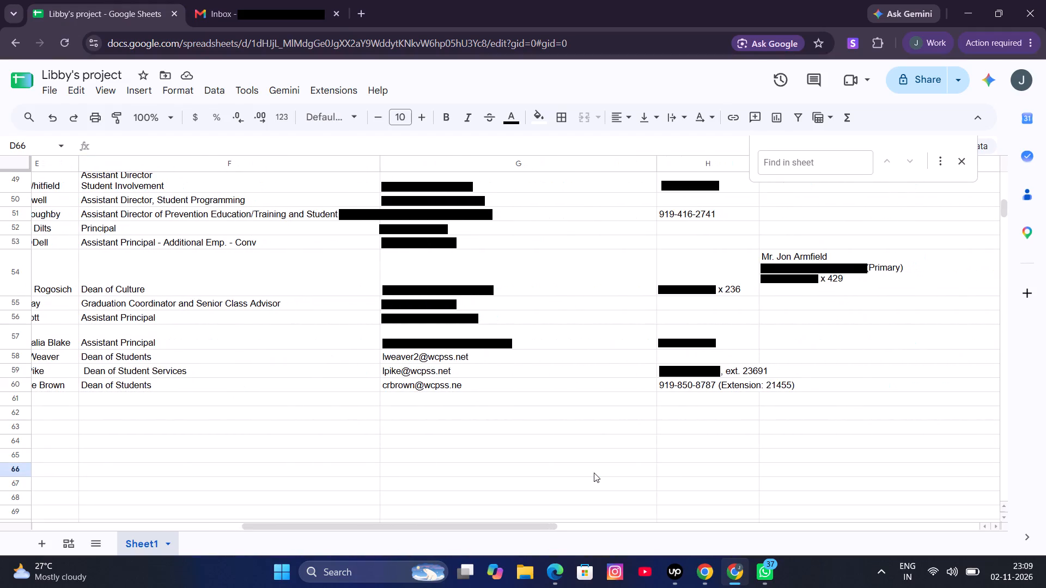
Return to the top rows of the contact list and close the find-in-sheet search.
{"action": "scroll", "coordinate": [668, 291], "scroll_direction": "up", "scroll_amount": 11}
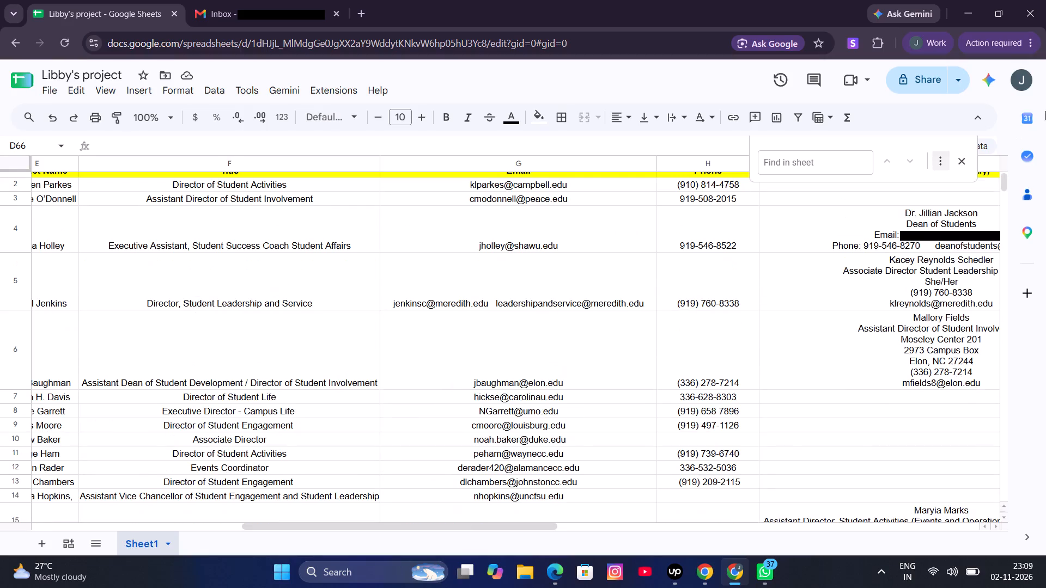
{"action": "left_click", "coordinate": [962, 164]}
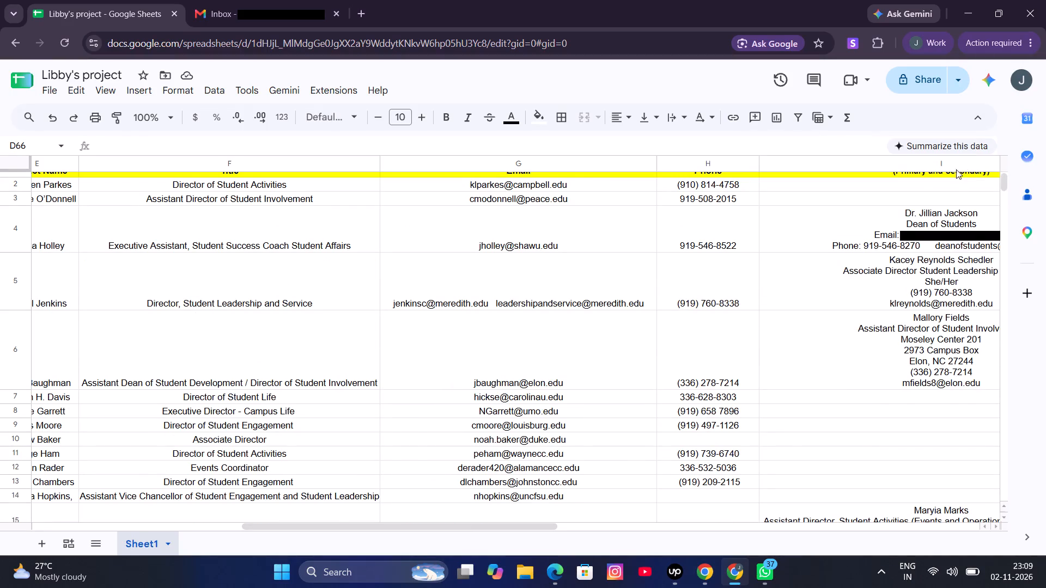
Review the contact list down to Millbrook Magnet High School's row, check website cell D60, and return to the header row.
{"action": "scroll", "coordinate": [694, 313], "scroll_direction": "right", "scroll_amount": 8}
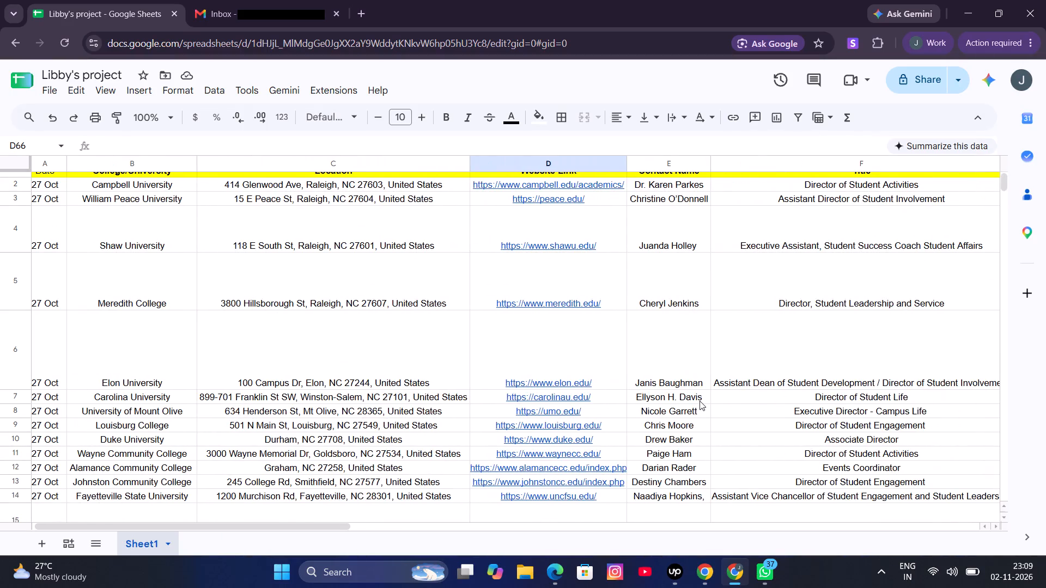
{"action": "scroll", "coordinate": [700, 401], "scroll_direction": "up", "scroll_amount": 3}
{"action": "scroll", "coordinate": [700, 401], "scroll_direction": "down", "scroll_amount": 9}
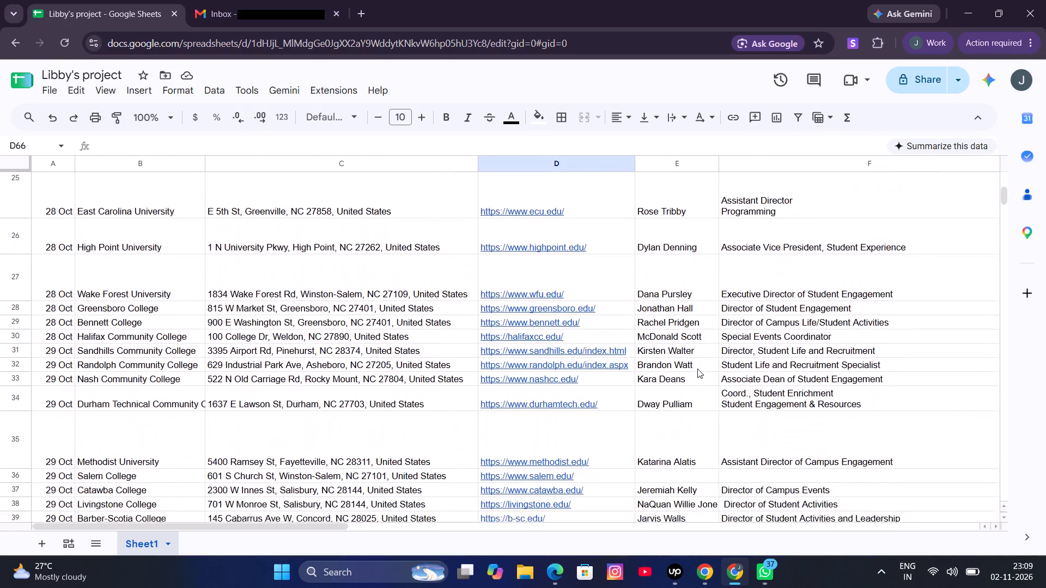
{"action": "scroll", "coordinate": [697, 369], "scroll_direction": "down", "scroll_amount": 7}
{"action": "left_click", "coordinate": [697, 369]}
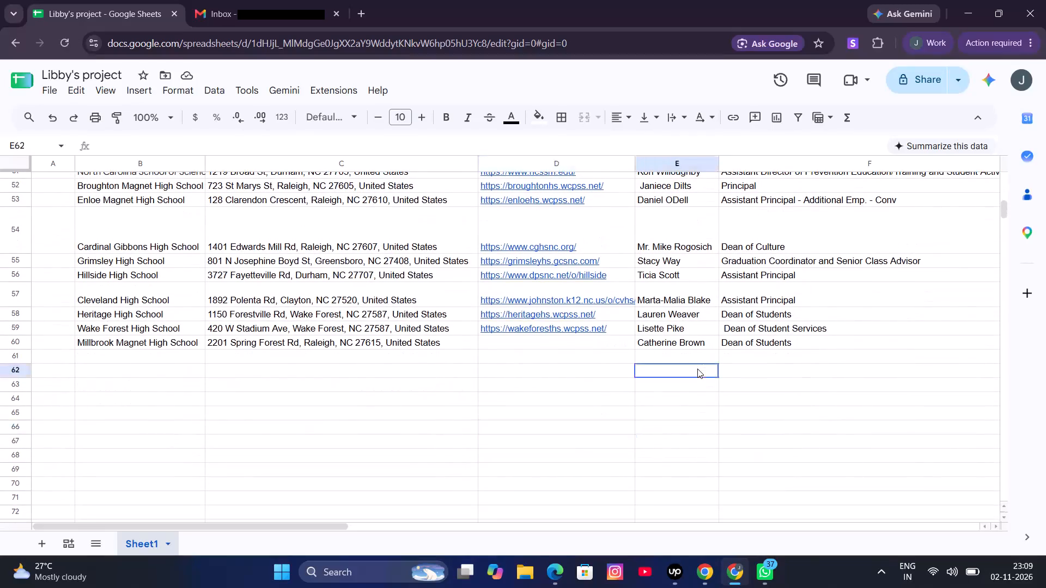
{"action": "left_click", "coordinate": [619, 346]}
{"action": "scroll", "coordinate": [619, 346], "scroll_direction": "right", "scroll_amount": 4}
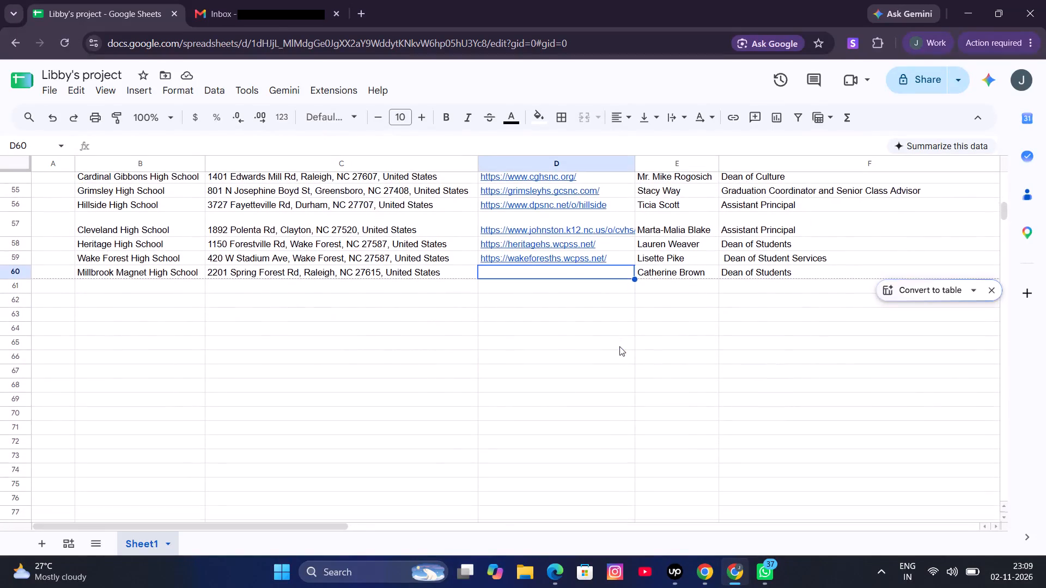
{"action": "scroll", "coordinate": [619, 346], "scroll_direction": "up", "scroll_amount": 20}
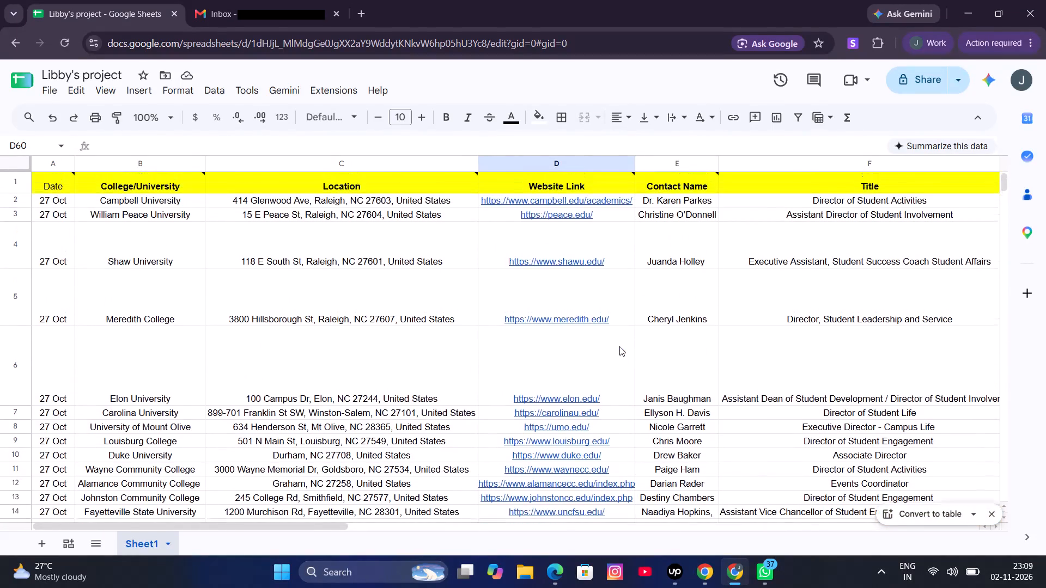
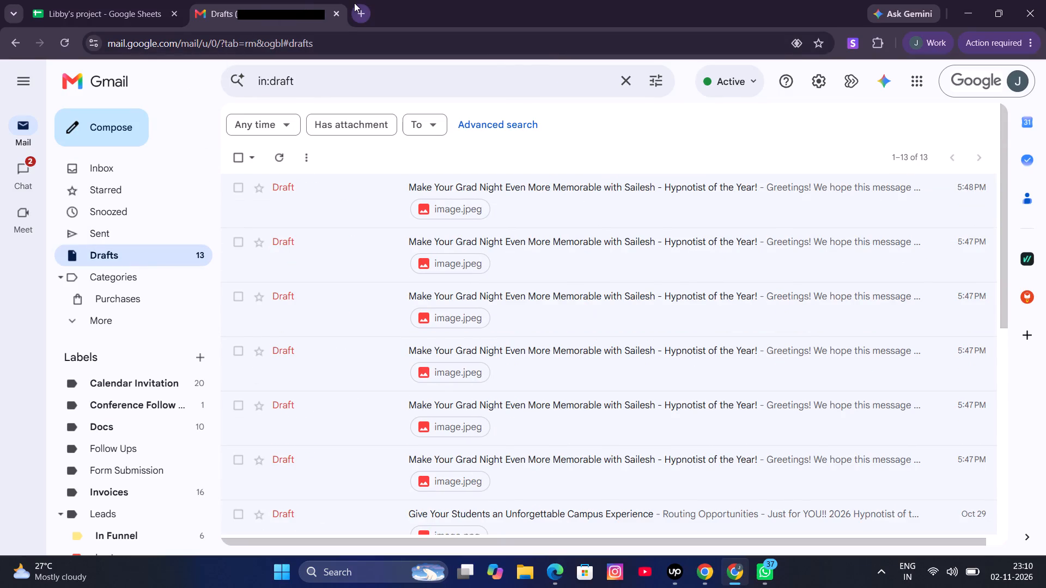
Open a blank browser tab and move the Gmail Drafts tab so it comes after it.
{"action": "left_click", "coordinate": [373, 306]}
{"action": "left_click", "coordinate": [373, 281]}
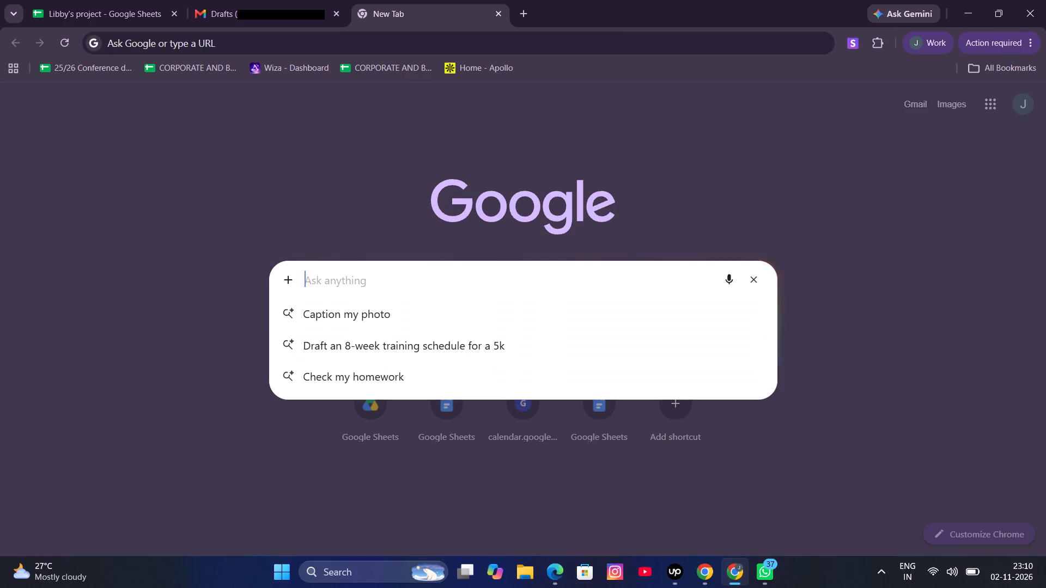
{"action": "left_click", "coordinate": [253, 185]}
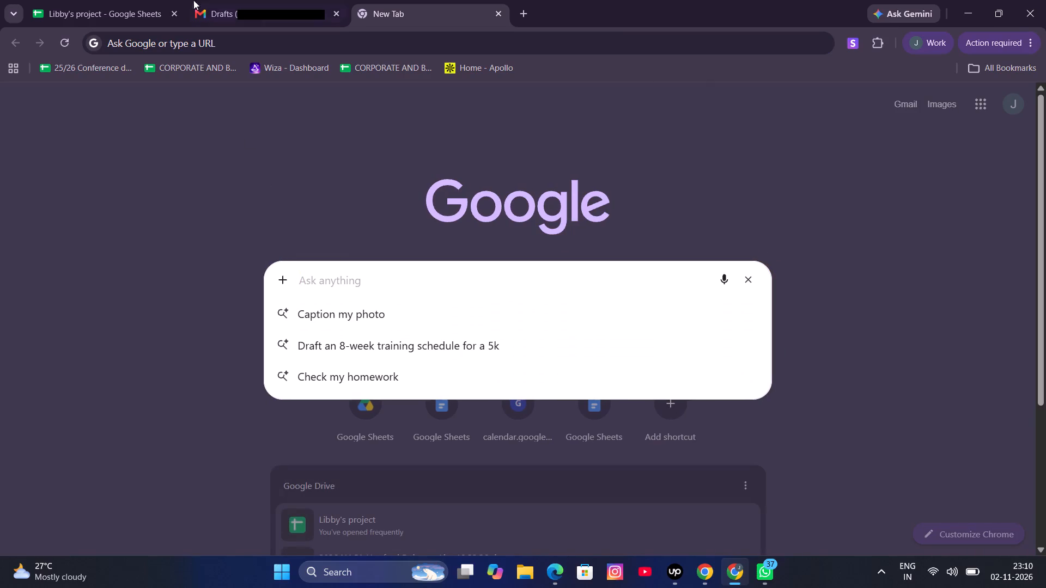
{"action": "left_click", "coordinate": [102, 0]}
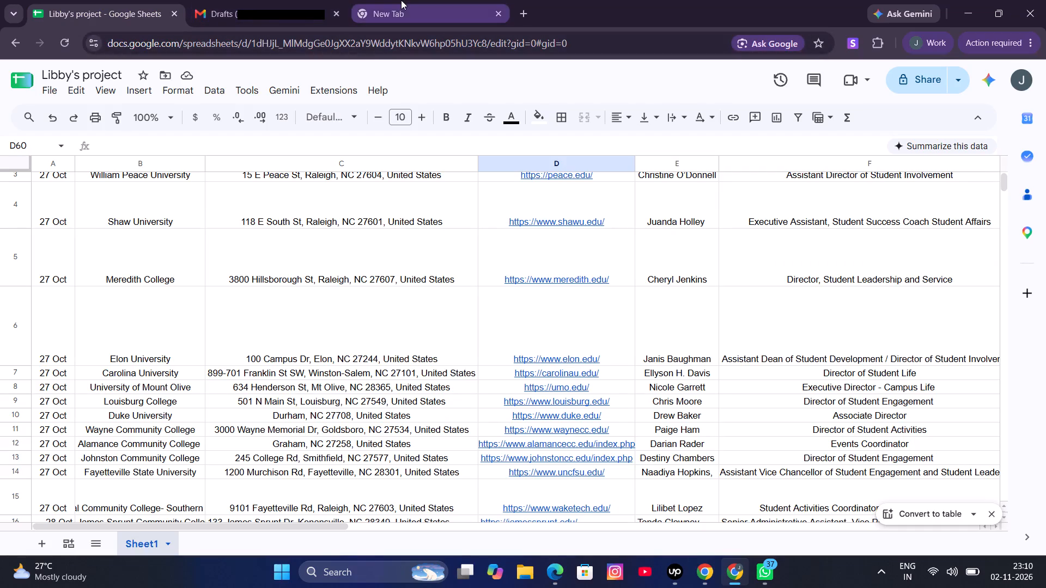
{"action": "left_click_drag", "start_coordinate": [288, 3], "coordinate": [393, 0]}
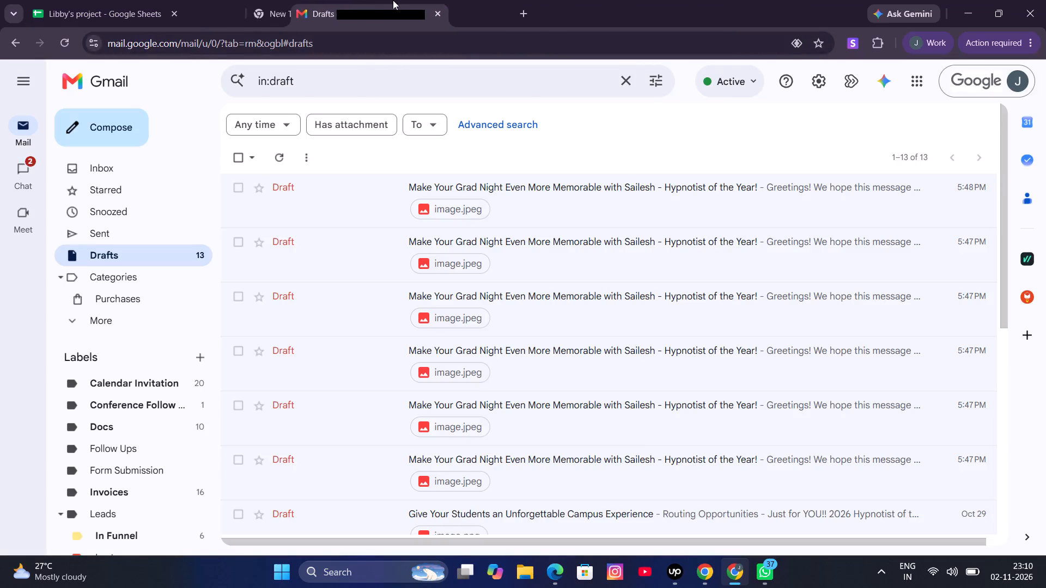
{"action": "left_click_drag", "start_coordinate": [393, 0], "coordinate": [404, 0]}
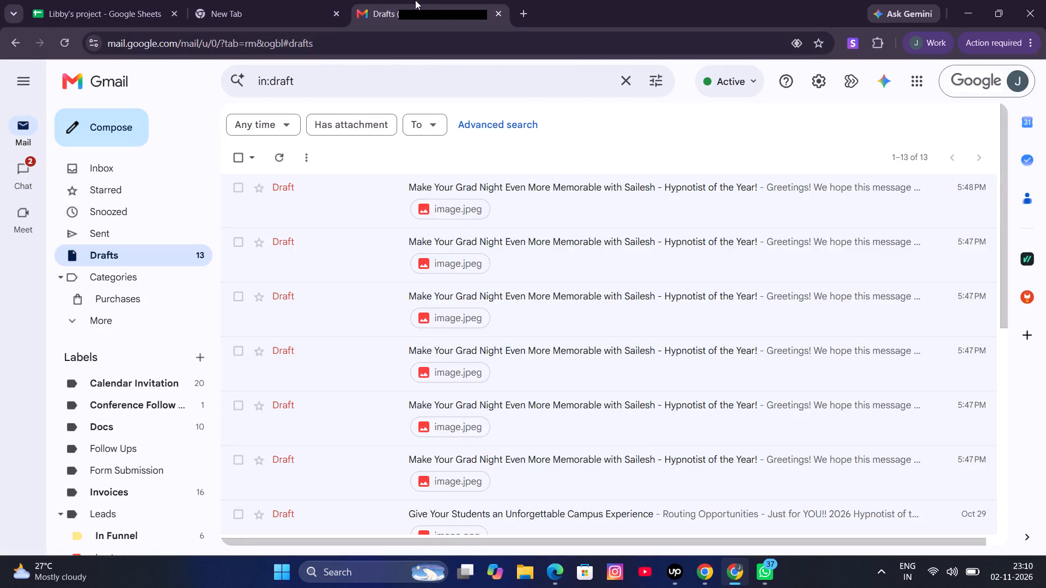
Open the "United States High School - Master" spreadsheet from the recent Google Drive files on the blank tab.
{"action": "left_click", "coordinate": [287, 7]}
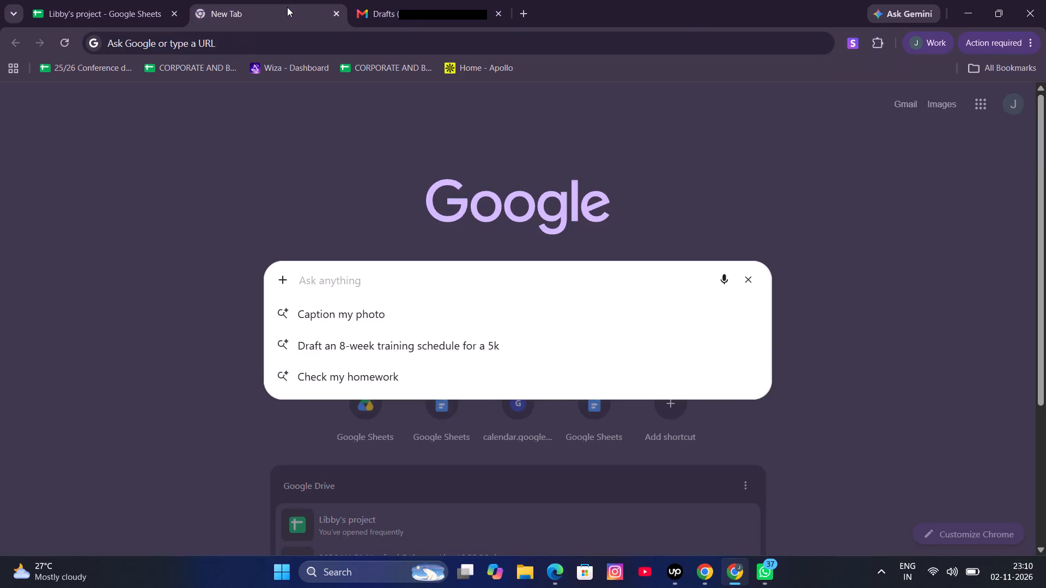
{"action": "left_click", "coordinate": [372, 249]}
{"action": "scroll", "coordinate": [443, 327], "scroll_direction": "down", "scroll_amount": 5}
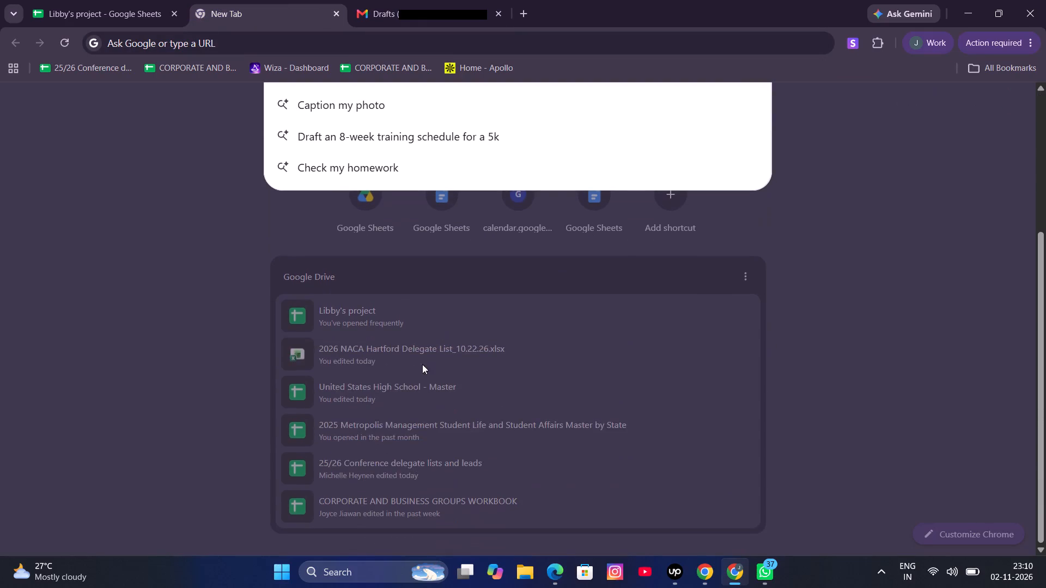
{"action": "left_click", "coordinate": [385, 381]}
{"action": "left_click", "coordinate": [384, 398]}
{"action": "double_click", "coordinate": [195, 217]}
{"action": "scroll", "coordinate": [774, 243], "scroll_direction": "up", "scroll_amount": 6}
{"action": "left_click", "coordinate": [525, 261]}
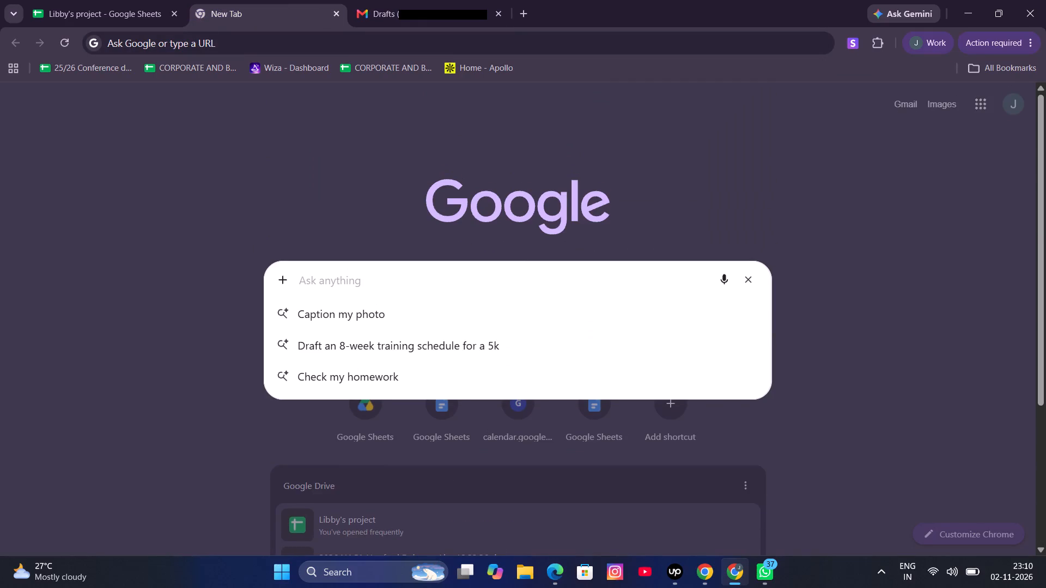
{"action": "left_click", "coordinate": [756, 279]}
{"action": "scroll", "coordinate": [662, 366], "scroll_direction": "down", "scroll_amount": 2}
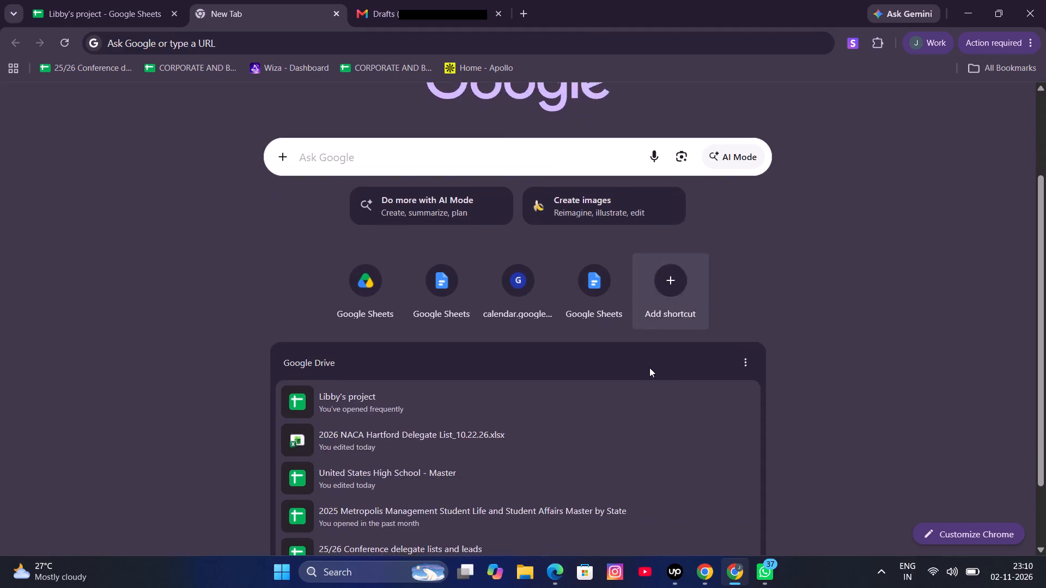
{"action": "double_click", "coordinate": [382, 465]}
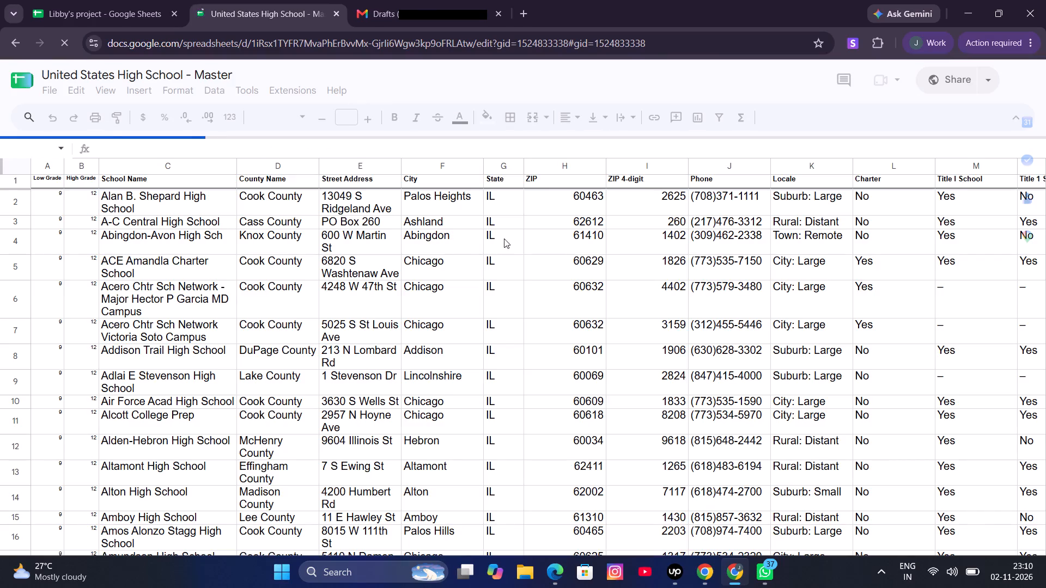
Check the "California HS complete info" sheet and return to the "Grad / Prom Events Sailesh - Close to Home schools" sheet.
{"action": "scroll", "coordinate": [346, 538], "scroll_direction": "down", "scroll_amount": 1}
{"action": "left_click", "coordinate": [355, 537]}
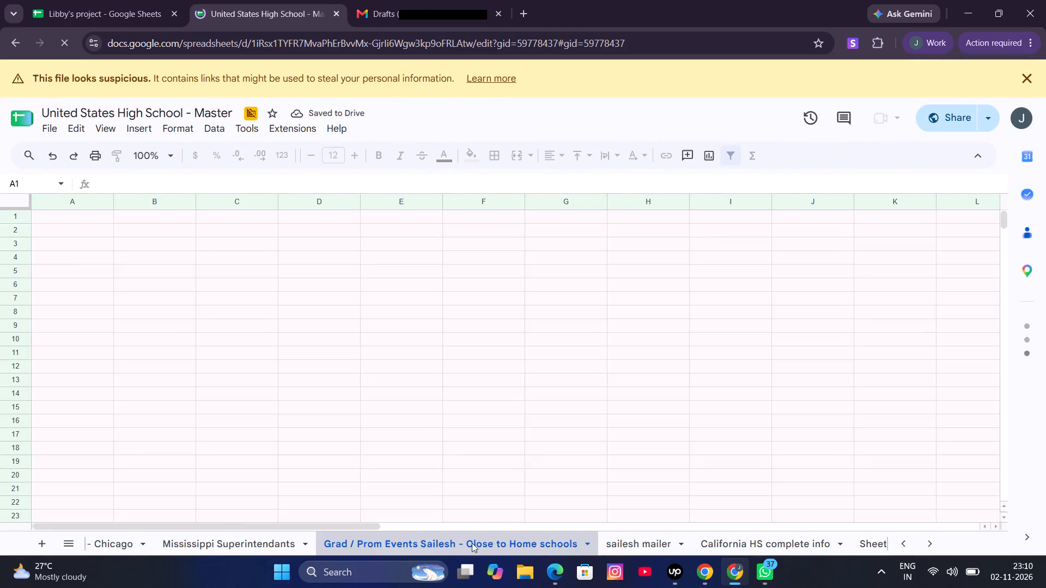
{"action": "left_click", "coordinate": [746, 542]}
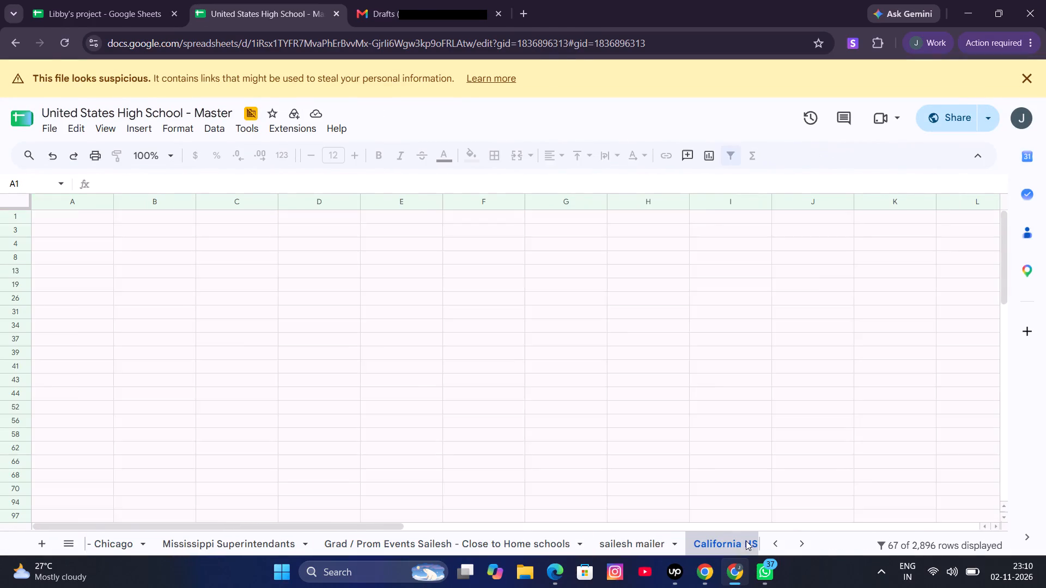
{"action": "scroll", "coordinate": [473, 396], "scroll_direction": "down", "scroll_amount": 4}
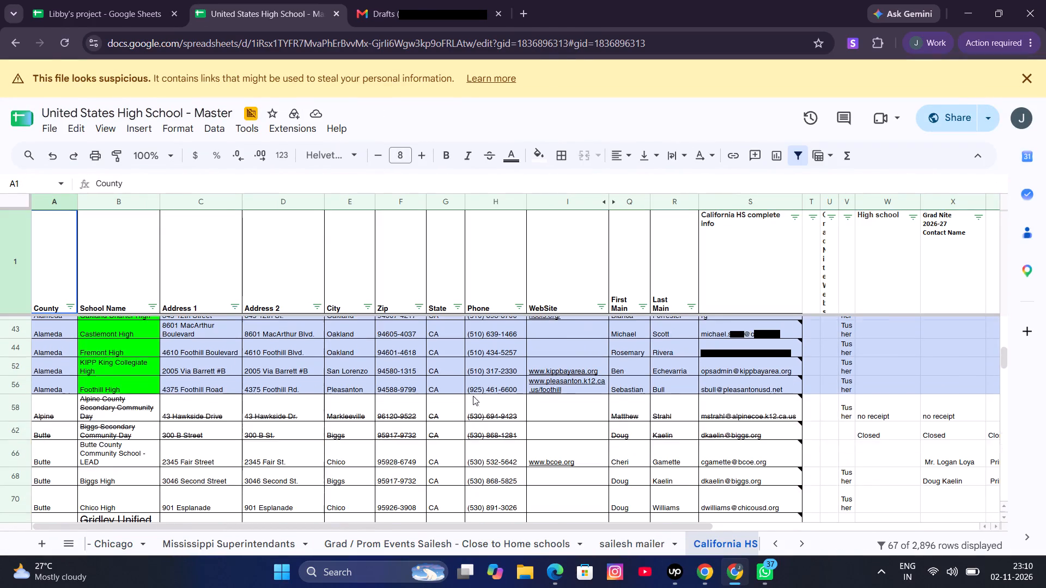
{"action": "left_click", "coordinate": [448, 540]}
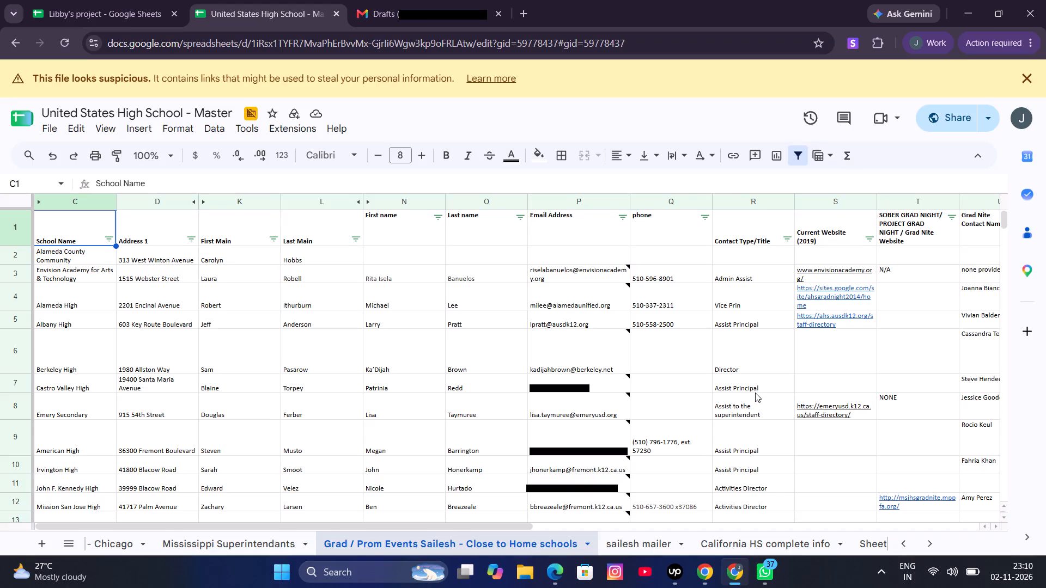
{"action": "scroll", "coordinate": [755, 393], "scroll_direction": "left", "scroll_amount": 8}
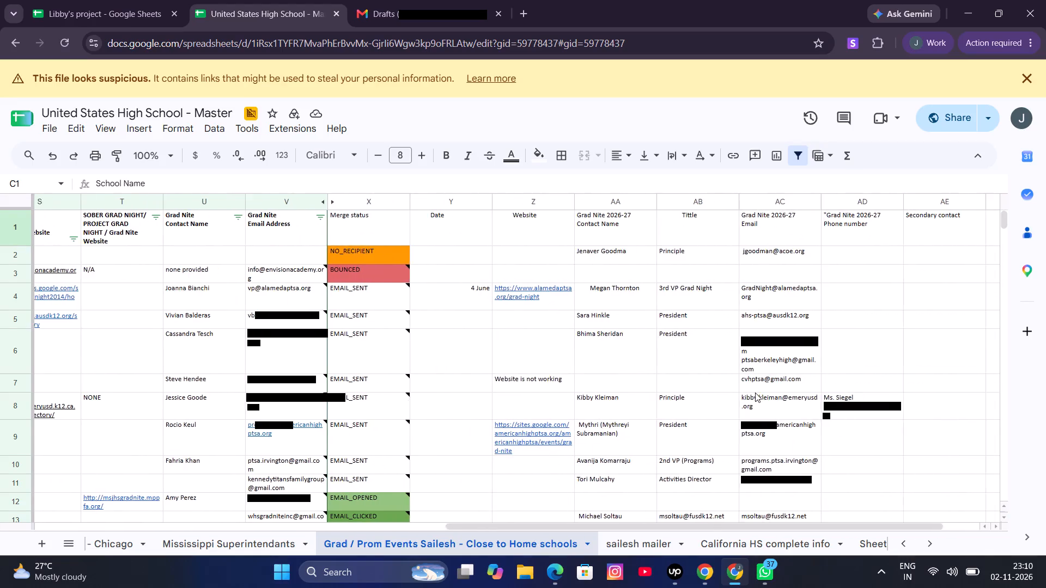
{"action": "scroll", "coordinate": [755, 393], "scroll_direction": "left", "scroll_amount": 4}
{"action": "scroll", "coordinate": [755, 393], "scroll_direction": "up", "scroll_amount": 1}
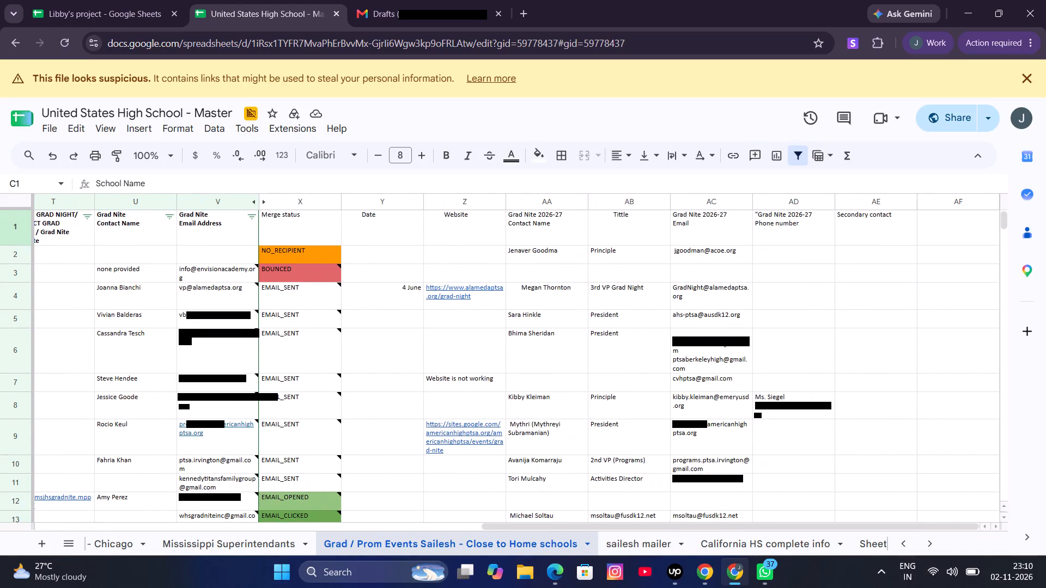
{"action": "scroll", "coordinate": [721, 337], "scroll_direction": "down", "scroll_amount": 4}
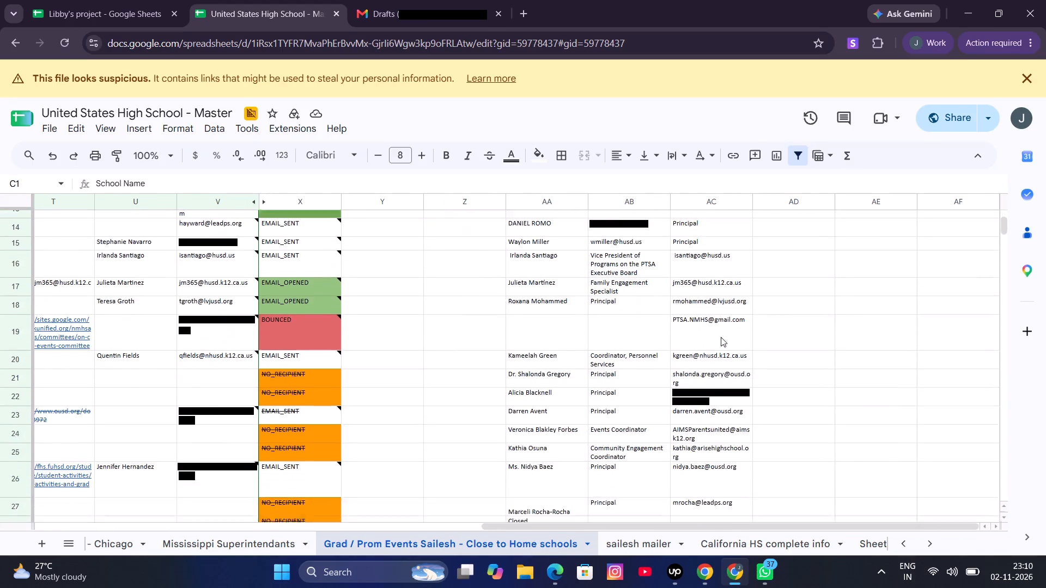
{"action": "scroll", "coordinate": [721, 337], "scroll_direction": "down", "scroll_amount": 3}
{"action": "left_click", "coordinate": [694, 413]}
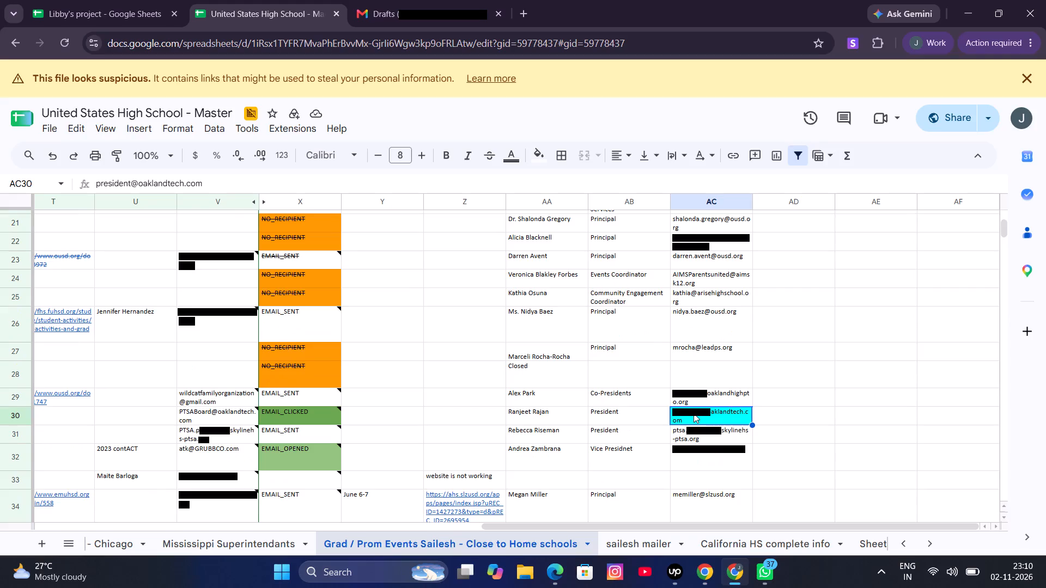
{"action": "key", "text": "ctrl+c"}
{"action": "left_click", "coordinate": [403, 7]}
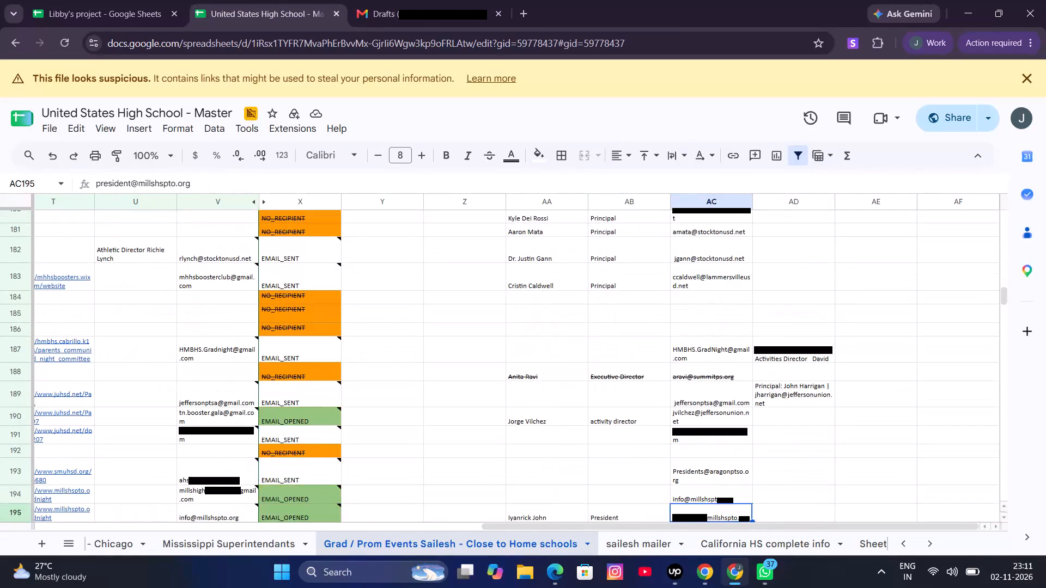
{"action": "key", "text": "Down"}
{"action": "key", "text": "Down"}
{"action": "key", "text": "Down"}
{"action": "key", "text": "Down"}
{"action": "key", "text": "Down"}
{"action": "key", "text": "Down"}
{"action": "key", "text": "Down"}
{"action": "key", "text": "Down"}
{"action": "key", "text": "Down"}
{"action": "key", "text": "Down"}
{"action": "key", "text": "Down"}
{"action": "key", "text": "Down"}
{"action": "key", "text": "Down"}
{"action": "key", "text": "Down"}
{"action": "key", "text": "Down"}
{"action": "key", "text": "Down"}
{"action": "key", "text": "Down"}
{"action": "key", "text": "Down"}
{"action": "key", "text": "Down"}
{"action": "key", "text": "Down"}
{"action": "left_click", "coordinate": [338, 79]}
{"action": "key", "text": "Up"}
{"action": "key", "text": "Up"}
{"action": "key", "text": "Up"}
{"action": "key", "text": "Up"}
{"action": "key", "text": "Up"}
{"action": "key", "text": "Up"}
{"action": "key", "text": "Up"}
{"action": "key", "text": "Up"}
{"action": "key", "text": "Up"}
{"action": "key", "text": "Up"}
{"action": "key", "text": "Up"}
{"action": "key", "text": "Up"}
{"action": "key", "text": "Up"}
{"action": "key", "text": "Up"}
{"action": "key", "text": "Up"}
{"action": "key", "text": "Up"}
{"action": "key", "text": "Up"}
{"action": "key", "text": "Up"}
{"action": "key", "text": "Up"}
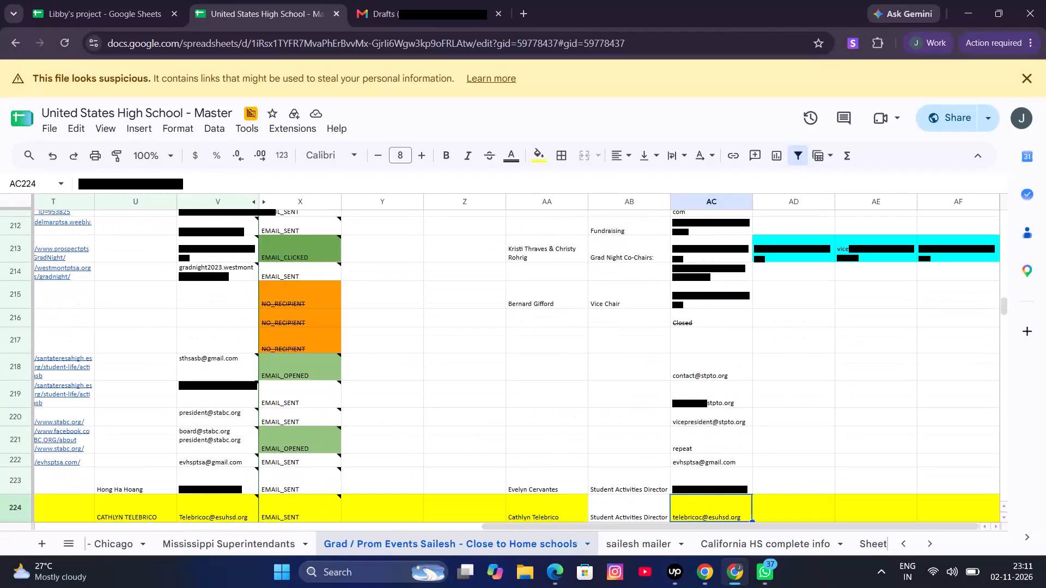
{"action": "key", "text": "Up"}
{"action": "key", "text": "Up"}
{"action": "left_click", "coordinate": [771, 240]}
{"action": "key", "text": "ctrl+c"}
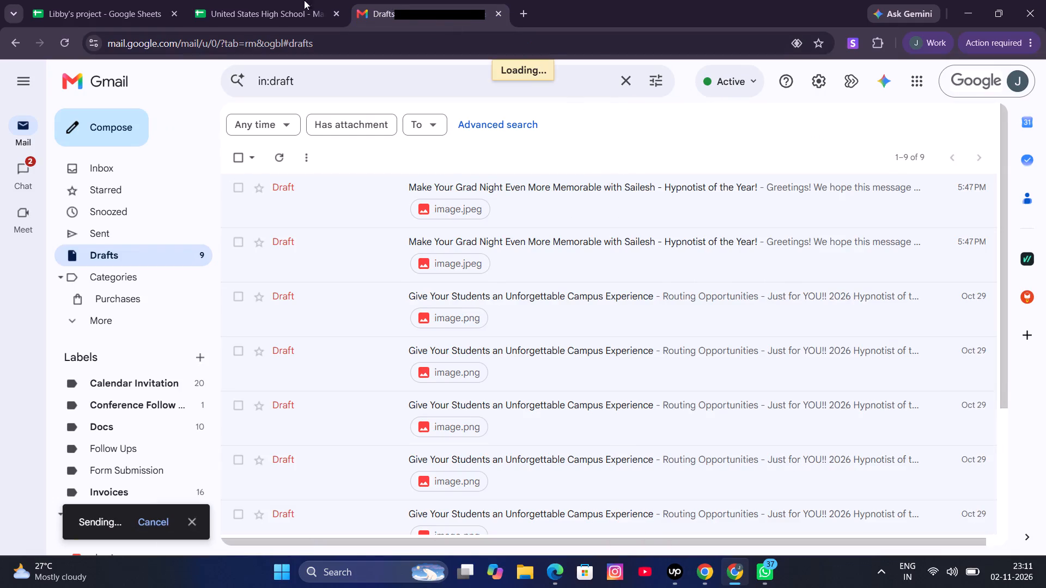
Look down columns AC and AD below row 213 of the master sheet for the next row with cyan-highlighted email addresses.
{"action": "left_click", "coordinate": [274, 0]}
{"action": "key", "text": "Down"}
{"action": "key", "text": "Down"}
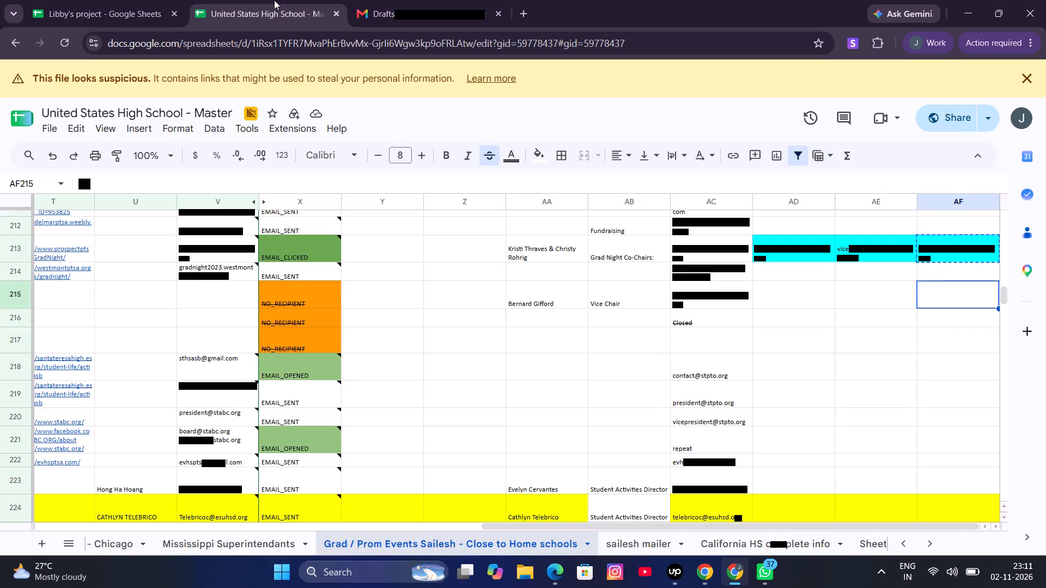
{"action": "key", "text": "Left"}
{"action": "key", "text": "Left"}
{"action": "key", "text": "Left"}
{"action": "key", "text": "Down"}
{"action": "key", "text": "Down"}
{"action": "key", "text": "Down"}
{"action": "key", "text": "Down"}
{"action": "key", "text": "Down"}
{"action": "key", "text": "Down"}
{"action": "key", "text": "Down"}
{"action": "key", "text": "Down"}
{"action": "key", "text": "Down"}
{"action": "key", "text": "Down"}
{"action": "key", "text": "Down"}
{"action": "key", "text": "Down"}
{"action": "key", "text": "Down"}
{"action": "key", "text": "Down"}
{"action": "key", "text": "Down"}
{"action": "key", "text": "Down"}
{"action": "key", "text": "Down"}
{"action": "key", "text": "Down"}
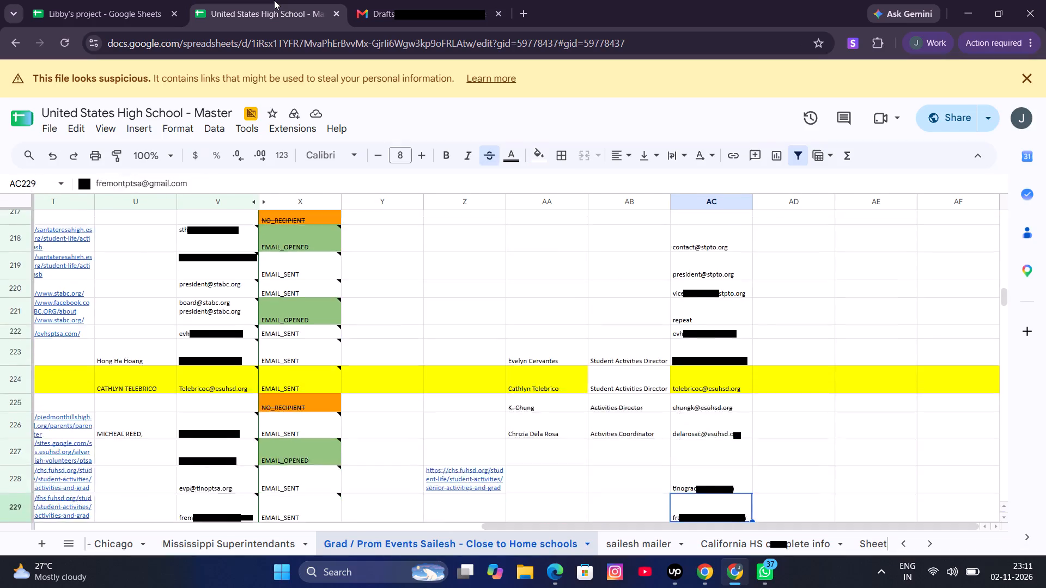
{"action": "key", "text": "Down"}
{"action": "key", "text": "Down"}
{"action": "key", "text": "Down"}
{"action": "key", "text": "Down"}
{"action": "key", "text": "Down"}
{"action": "key", "text": "Down"}
{"action": "key", "text": "Down"}
{"action": "key", "text": "Down"}
{"action": "key", "text": "Down"}
{"action": "key", "text": "Down"}
{"action": "key", "text": "Down"}
{"action": "key", "text": "Right"}
{"action": "key", "text": "Down"}
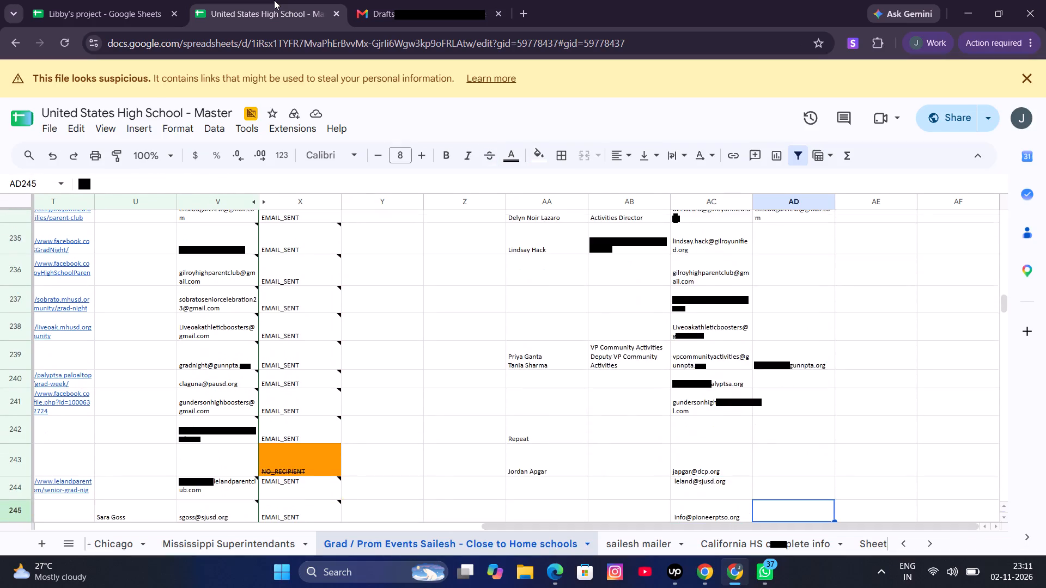
{"action": "key", "text": "Down"}
{"action": "key", "text": "Down"}
{"action": "key", "text": "Down"}
{"action": "key", "text": "Down"}
{"action": "key", "text": "Down"}
{"action": "key", "text": "Down"}
{"action": "key", "text": "Down"}
{"action": "key", "text": "Down"}
{"action": "key", "text": "Down"}
{"action": "key", "text": "Down"}
{"action": "key", "text": "Down"}
{"action": "key", "text": "Down"}
{"action": "key", "text": "Down"}
{"action": "key", "text": "Down"}
{"action": "key", "text": "Down"}
{"action": "key", "text": "Down"}
{"action": "key", "text": "Down"}
{"action": "key", "text": "Down"}
{"action": "key", "text": "Down"}
{"action": "key", "text": "Down"}
{"action": "key", "text": "Down"}
{"action": "key", "text": "Down"}
{"action": "key", "text": "Down"}
{"action": "key", "text": "Down"}
{"action": "key", "text": "Down"}
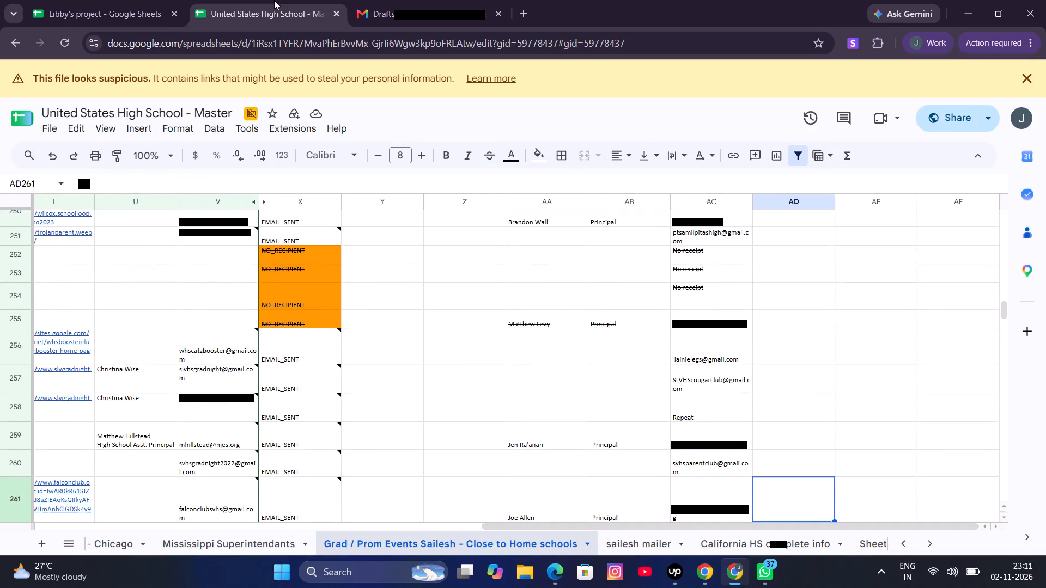
{"action": "key", "text": "Down"}
{"action": "key", "text": "Down"}
{"action": "key", "text": "Down"}
{"action": "key", "text": "Down"}
{"action": "key", "text": "Down"}
{"action": "key", "text": "Down"}
{"action": "key", "text": "Down"}
{"action": "key", "text": "Down"}
{"action": "key", "text": "Down"}
{"action": "key", "text": "Down"}
{"action": "key", "text": "Down"}
{"action": "key", "text": "Down"}
{"action": "key", "text": "Down"}
{"action": "key", "text": "Down"}
{"action": "key", "text": "Down"}
{"action": "key", "text": "Down"}
{"action": "key", "text": "Down"}
{"action": "key", "text": "Down"}
{"action": "key", "text": "Down"}
{"action": "key", "text": "Down"}
{"action": "key", "text": "Down"}
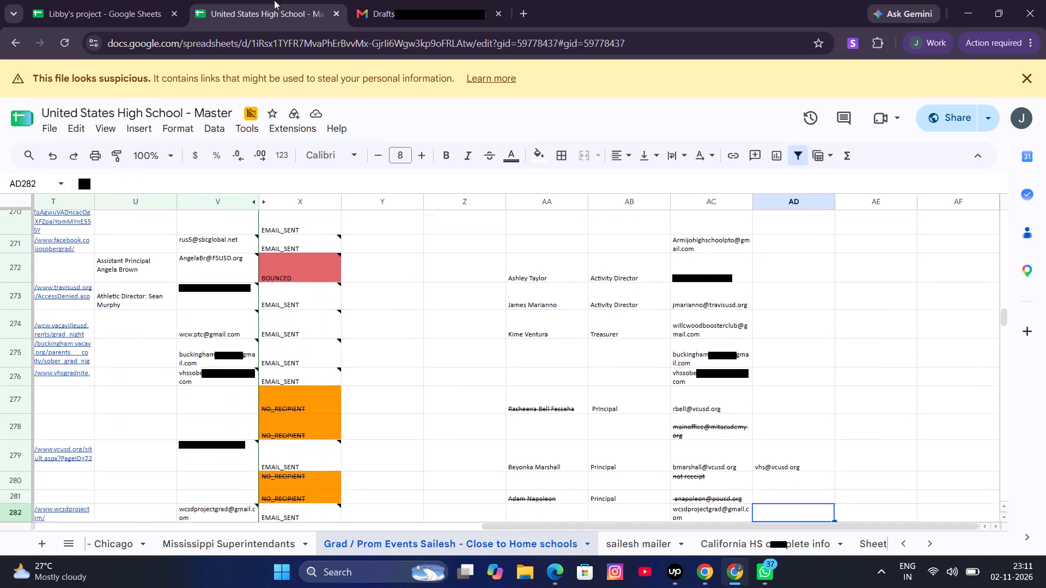
{"action": "key", "text": "Down"}
{"action": "key", "text": "Down"}
{"action": "key", "text": "Down"}
{"action": "key", "text": "Down"}
{"action": "key", "text": "Down"}
{"action": "key", "text": "Down"}
{"action": "key", "text": "Down"}
{"action": "key", "text": "Down"}
{"action": "key", "text": "Down"}
{"action": "key", "text": "Down"}
{"action": "key", "text": "Down"}
{"action": "key", "text": "Down"}
{"action": "key", "text": "Down"}
{"action": "key", "text": "Down"}
{"action": "key", "text": "Down"}
{"action": "key", "text": "Down"}
{"action": "key", "text": "Down"}
{"action": "key", "text": "Down"}
{"action": "key", "text": "Down"}
{"action": "key", "text": "Down"}
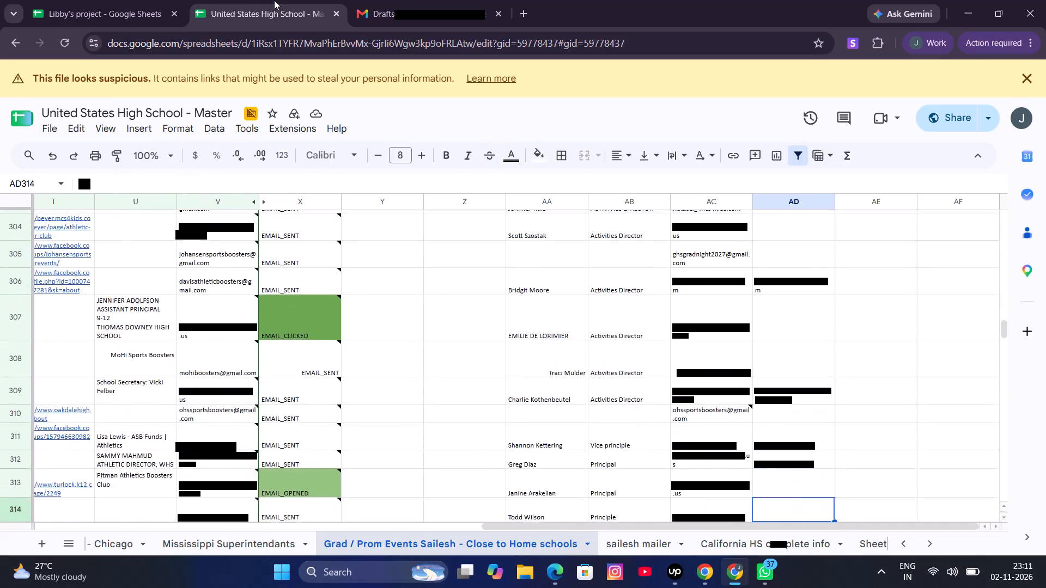
{"action": "key", "text": "Down"}
{"action": "key", "text": "Down"}
{"action": "key", "text": "Down"}
{"action": "key", "text": "Down"}
{"action": "key", "text": "Down"}
{"action": "key", "text": "Down"}
{"action": "key", "text": "Down"}
{"action": "key", "text": "Down"}
{"action": "key", "text": "Down"}
{"action": "key", "text": "Down"}
{"action": "key", "text": "Down"}
{"action": "key", "text": "Down"}
{"action": "key", "text": "Down"}
{"action": "key", "text": "Down"}
{"action": "key", "text": "Down"}
{"action": "key", "text": "Down"}
{"action": "key", "text": "Down"}
{"action": "key", "text": "Down"}
{"action": "key", "text": "Down"}
{"action": "key", "text": "Down"}
{"action": "key", "text": "Down"}
{"action": "key", "text": "Down"}
{"action": "key", "text": "Down"}
{"action": "key", "text": "Down"}
{"action": "key", "text": "Down"}
{"action": "key", "text": "Down"}
{"action": "key", "text": "Down"}
{"action": "key", "text": "Down"}
{"action": "key", "text": "Down"}
{"action": "key", "text": "Down"}
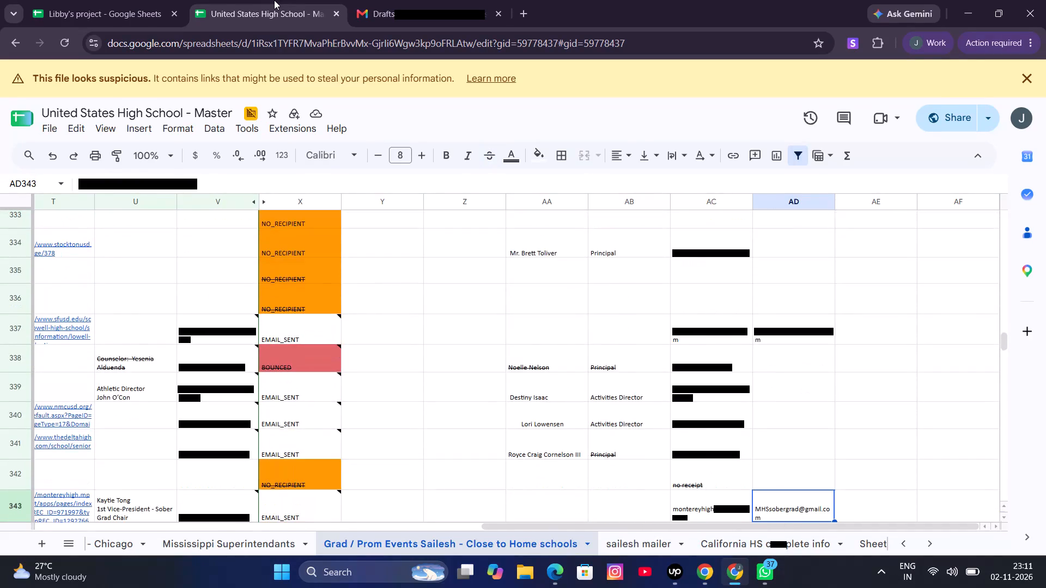
{"action": "key", "text": "Down"}
{"action": "key", "text": "Down"}
{"action": "key", "text": "Down"}
{"action": "key", "text": "Down"}
{"action": "key", "text": "Down"}
{"action": "key", "text": "Down"}
{"action": "key", "text": "Down"}
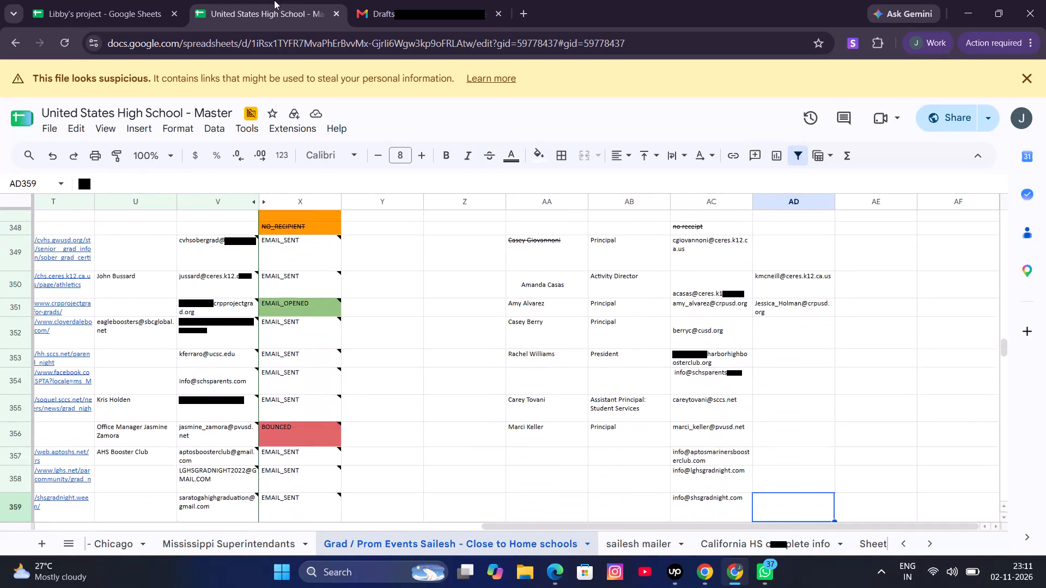
{"action": "key", "text": "Down"}
{"action": "key", "text": "Down"}
{"action": "key", "text": "Down"}
{"action": "key", "text": "Down"}
{"action": "key", "text": "Down"}
{"action": "key", "text": "Down"}
{"action": "key", "text": "Down"}
{"action": "key", "text": "Down"}
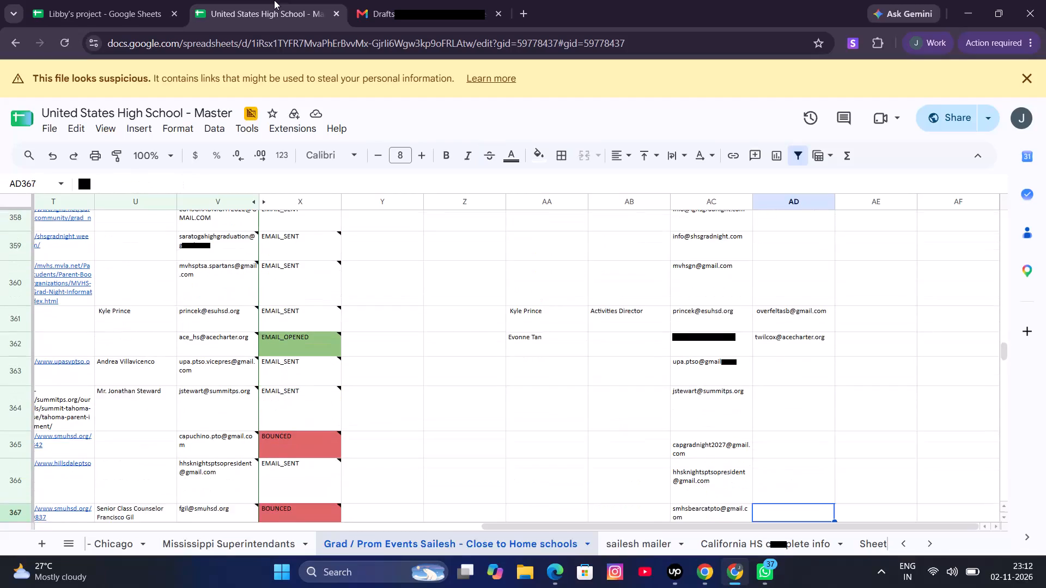
{"action": "key", "text": "Down"}
{"action": "key", "text": "Down"}
{"action": "key", "text": "Down"}
{"action": "key", "text": "Down"}
{"action": "key", "text": "Down"}
{"action": "key", "text": "Down"}
{"action": "key", "text": "Down"}
{"action": "key", "text": "Down"}
{"action": "key", "text": "Down"}
{"action": "key", "text": "Down"}
{"action": "key", "text": "Down"}
{"action": "key", "text": "Down"}
{"action": "key", "text": "Down"}
{"action": "key", "text": "Down"}
{"action": "key", "text": "Down"}
{"action": "key", "text": "Down"}
{"action": "key", "text": "Down"}
{"action": "key", "text": "Down"}
{"action": "key", "text": "Down"}
{"action": "key", "text": "Down"}
{"action": "key", "text": "Down"}
{"action": "key", "text": "Down"}
{"action": "key", "text": "Down"}
{"action": "key", "text": "Down"}
{"action": "key", "text": "Down"}
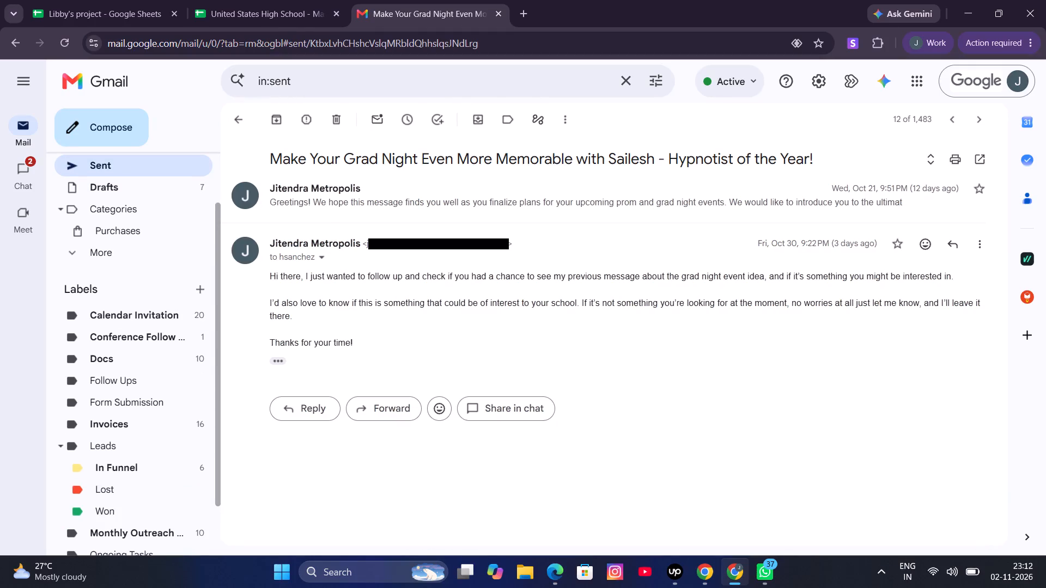
Find the October 29 campus outreach email in the sent mail and copy its subject, "Give Your Students an Unforgettable Campus Experience".
{"action": "left_click", "coordinate": [436, 218]}
{"action": "scroll", "coordinate": [644, 332], "scroll_direction": "down", "scroll_amount": 7}
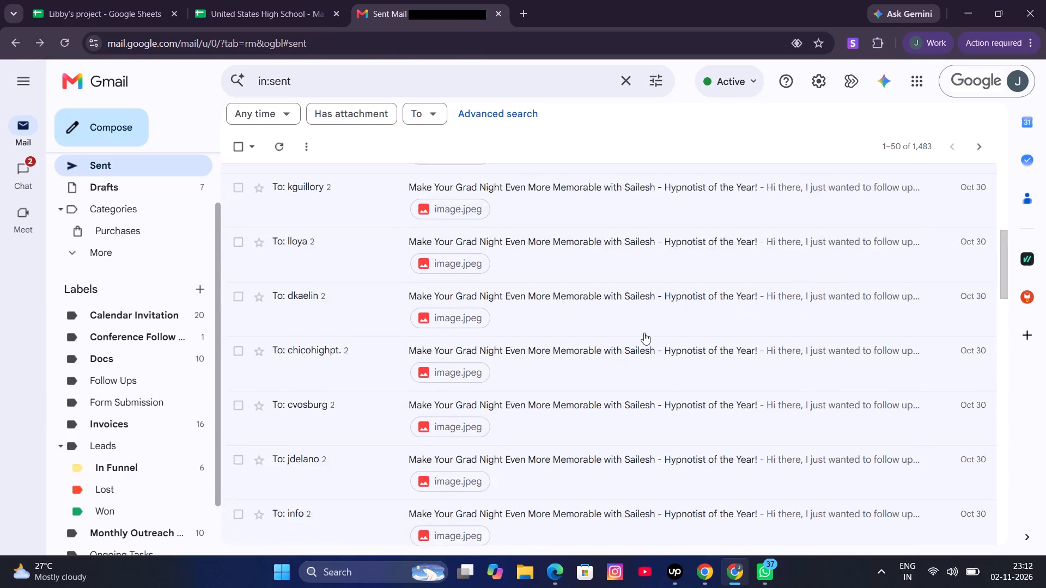
{"action": "scroll", "coordinate": [644, 333], "scroll_direction": "down", "scroll_amount": 18}
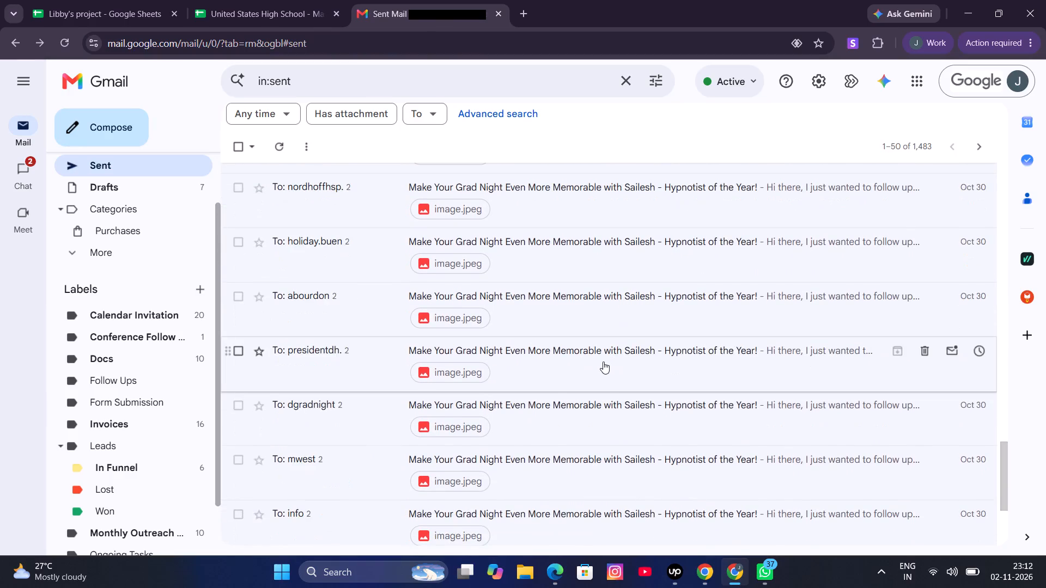
{"action": "scroll", "coordinate": [599, 365], "scroll_direction": "down", "scroll_amount": 18}
{"action": "left_click", "coordinate": [613, 455]}
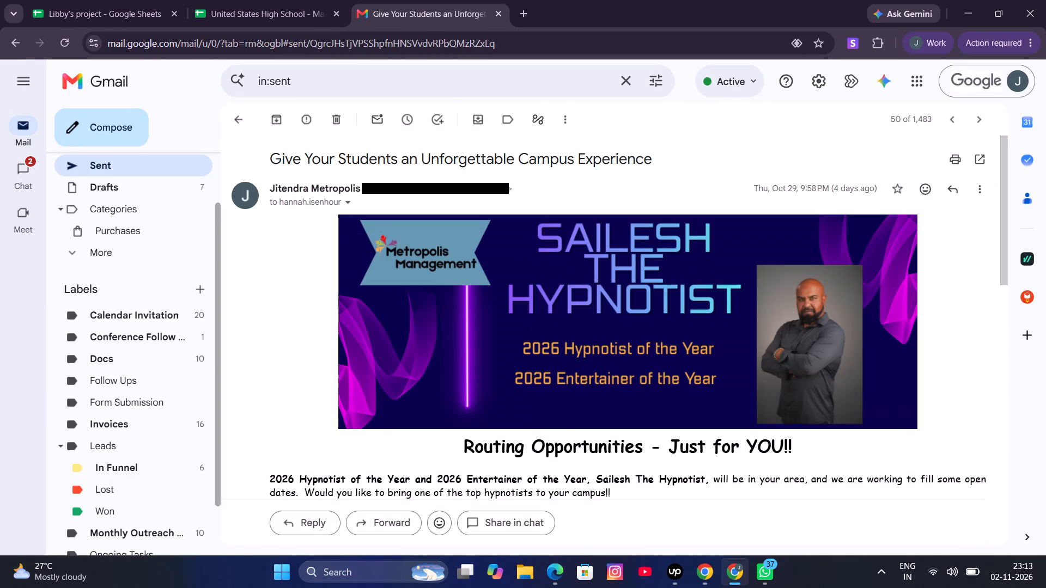
{"action": "left_click_drag", "start_coordinate": [270, 154], "coordinate": [651, 165]}
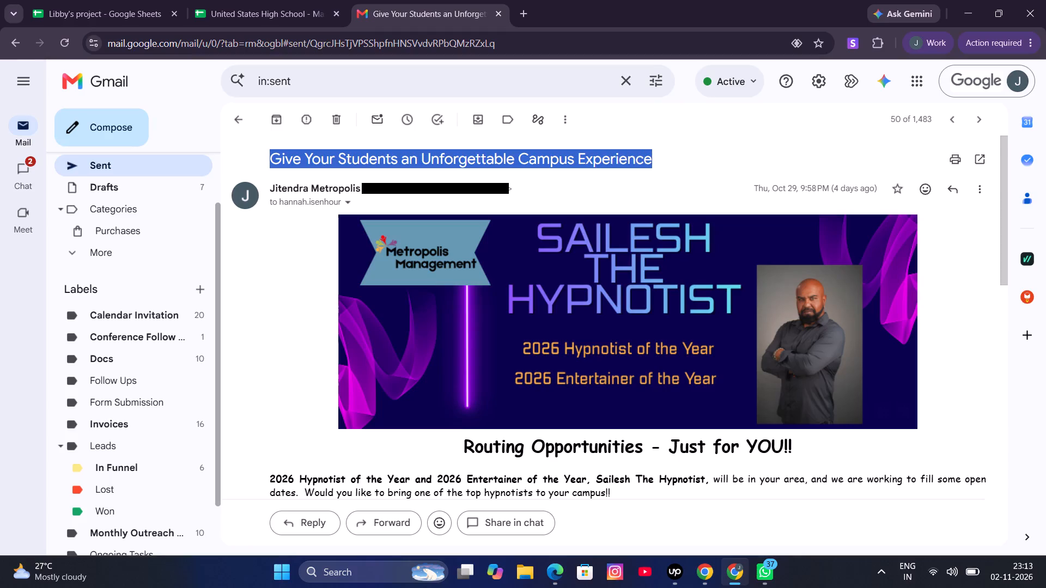
{"action": "key", "text": "ctrl+c"}
Switch to the "United States High School - Master" spreadsheet.
{"action": "left_click", "coordinate": [272, 0]}
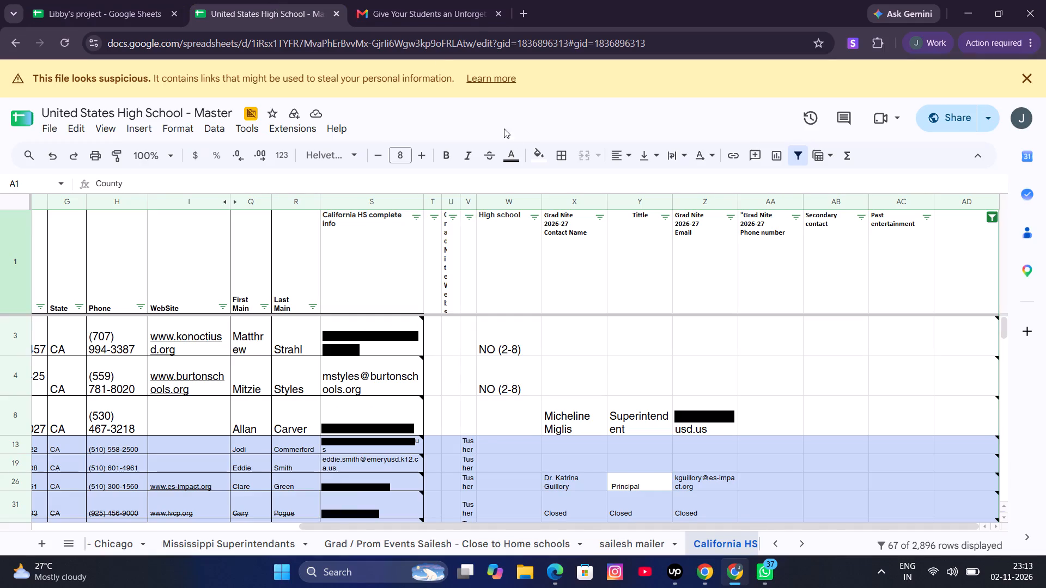
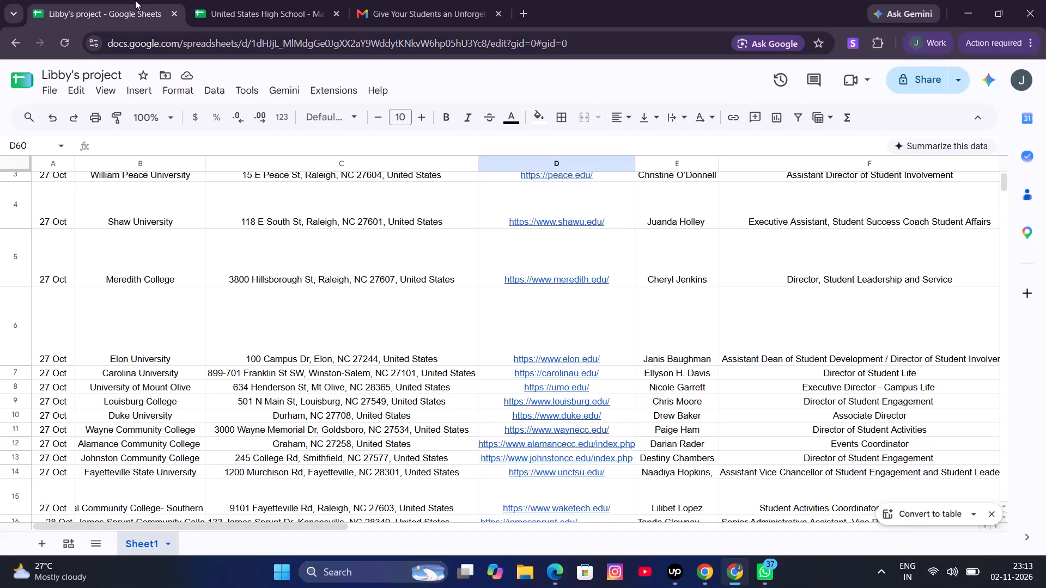
In Gmail, create three email drafts with the subject "Give Your Students an Unforgettable Campus Experience" and check them among the drafts.
{"action": "left_click", "coordinate": [409, 0]}
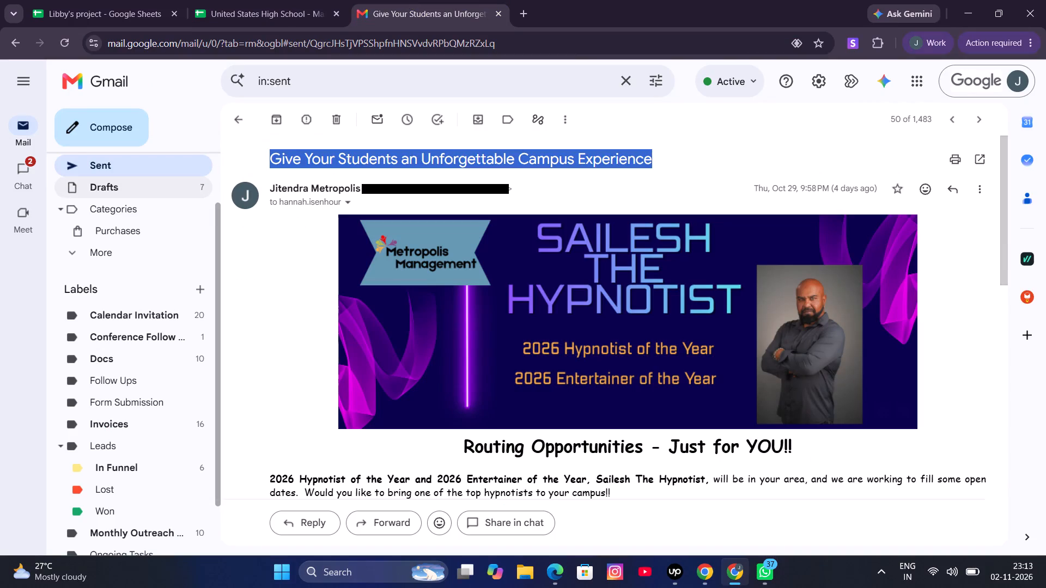
{"action": "left_click", "coordinate": [136, 128]}
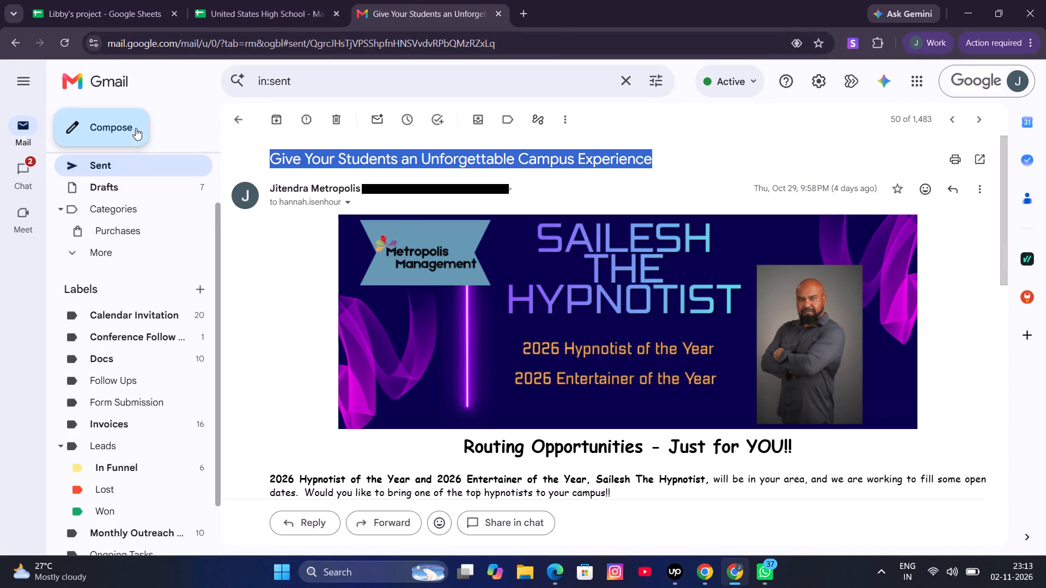
{"action": "left_click", "coordinate": [136, 128]}
{"action": "left_click", "coordinate": [136, 128]}
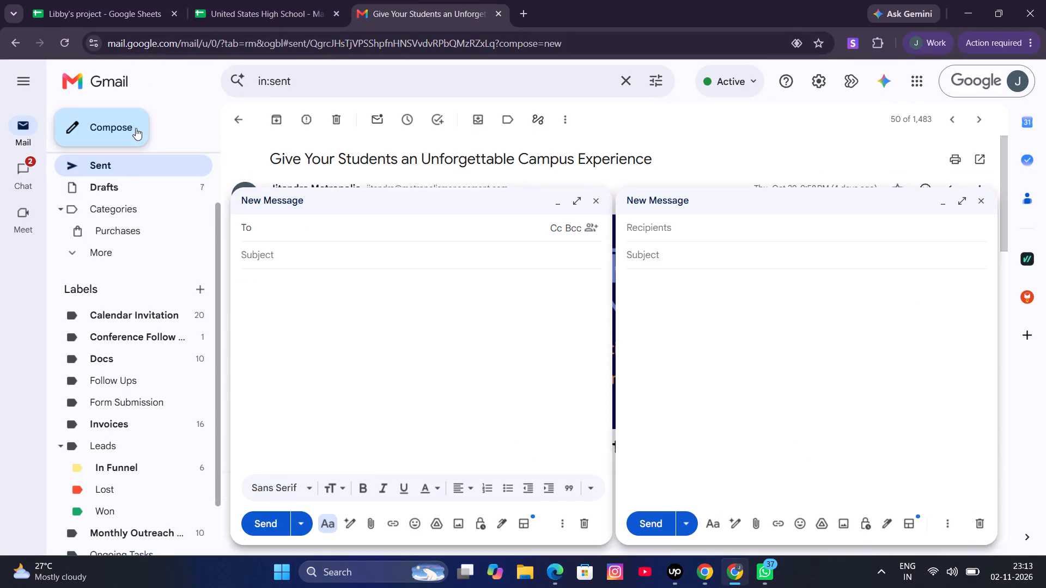
{"action": "left_click", "coordinate": [290, 259]}
{"action": "key", "text": "ctrl+v"}
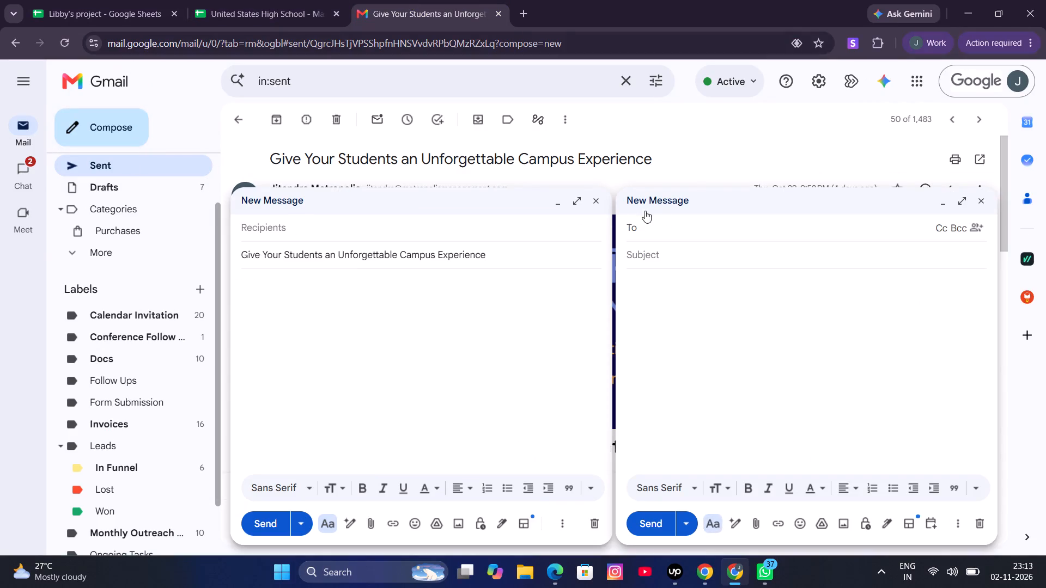
{"action": "left_click", "coordinate": [667, 259]}
{"action": "key", "text": "ctrl+v"}
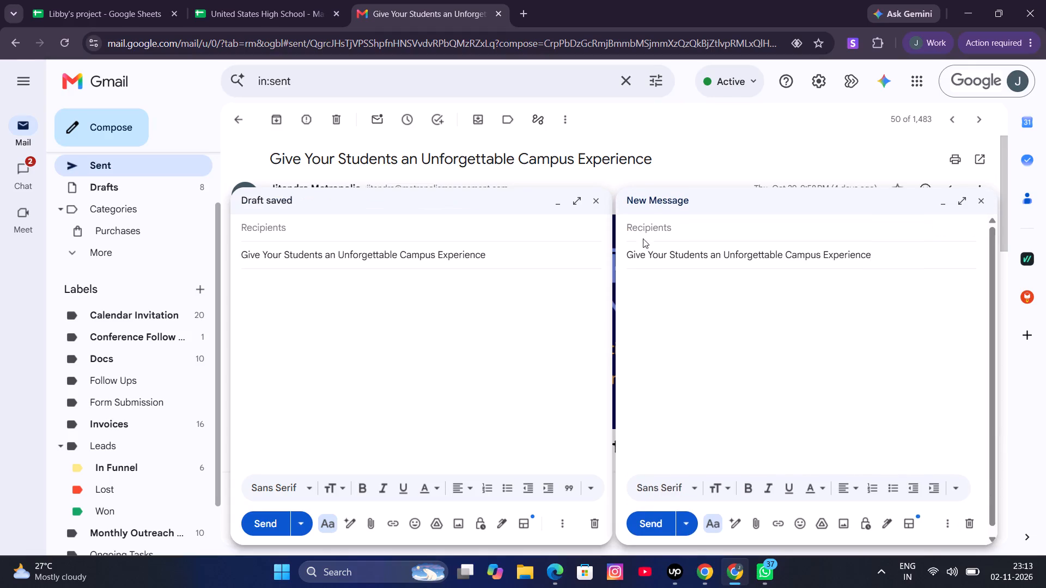
{"action": "left_click", "coordinate": [595, 204]}
{"action": "left_click", "coordinate": [496, 252]}
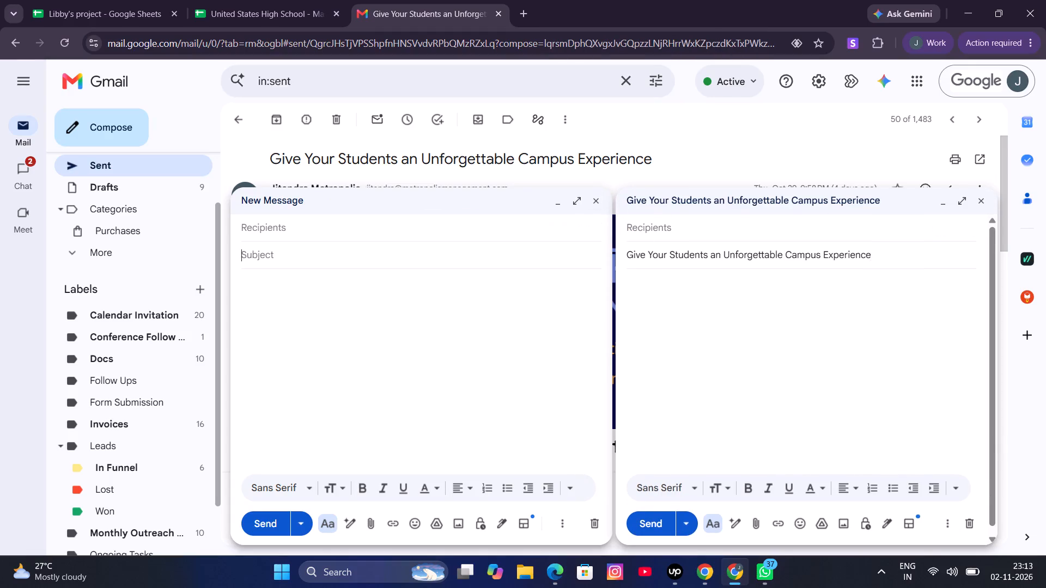
{"action": "key", "text": "ctrl+v"}
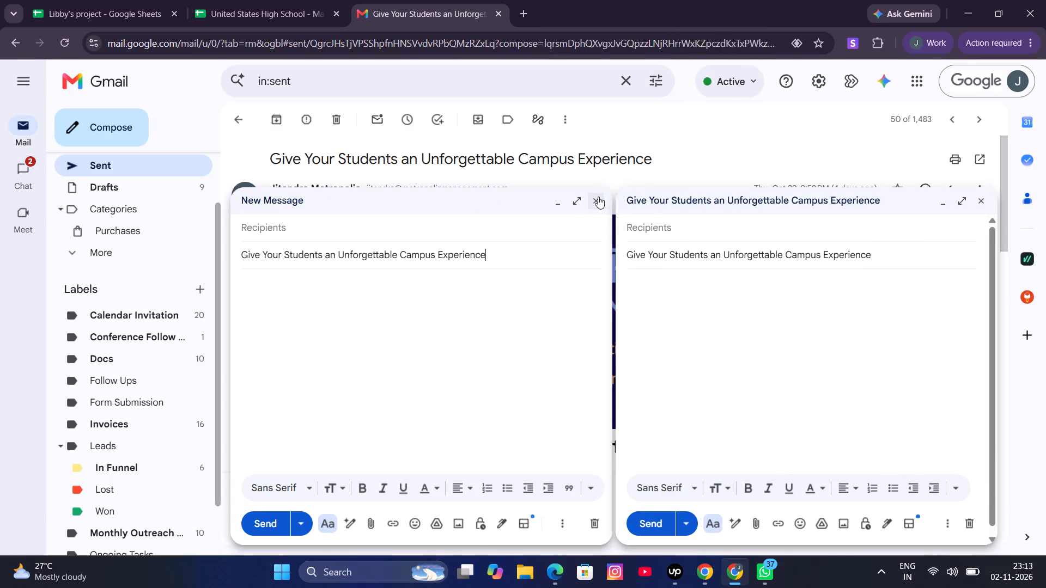
{"action": "left_click", "coordinate": [598, 197]}
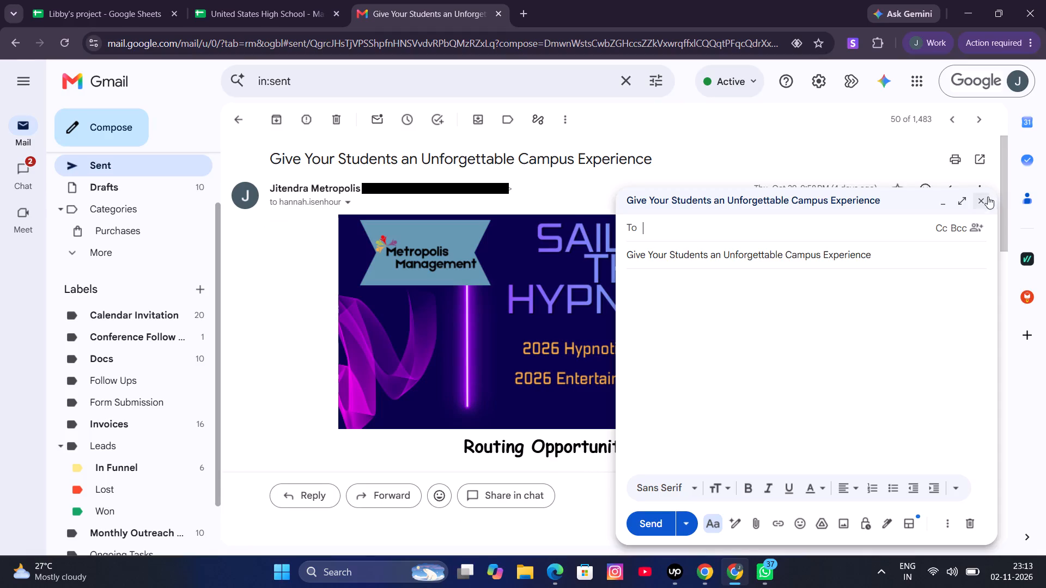
{"action": "left_click", "coordinate": [984, 201]}
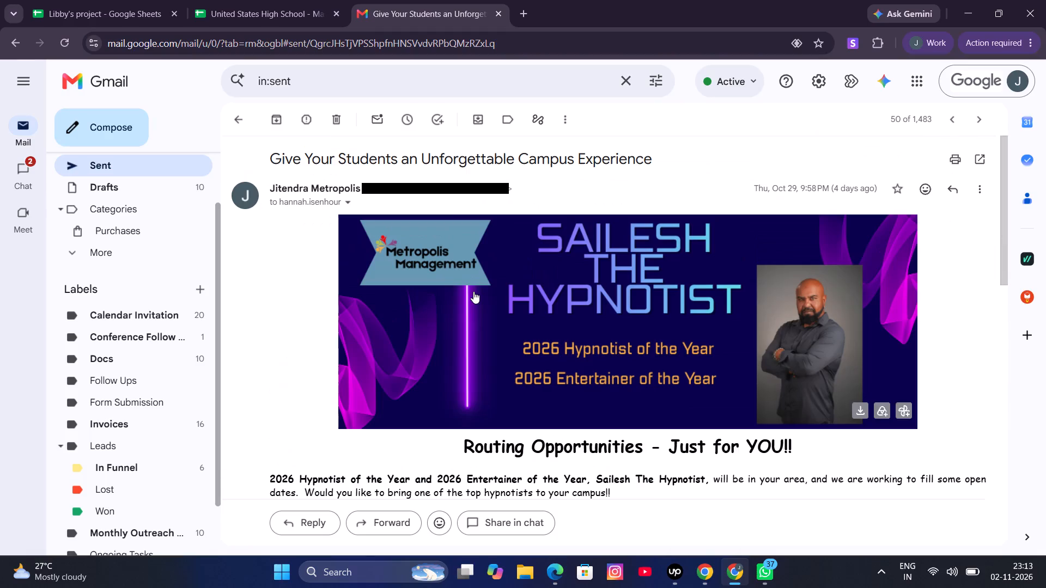
{"action": "left_click", "coordinate": [165, 181]}
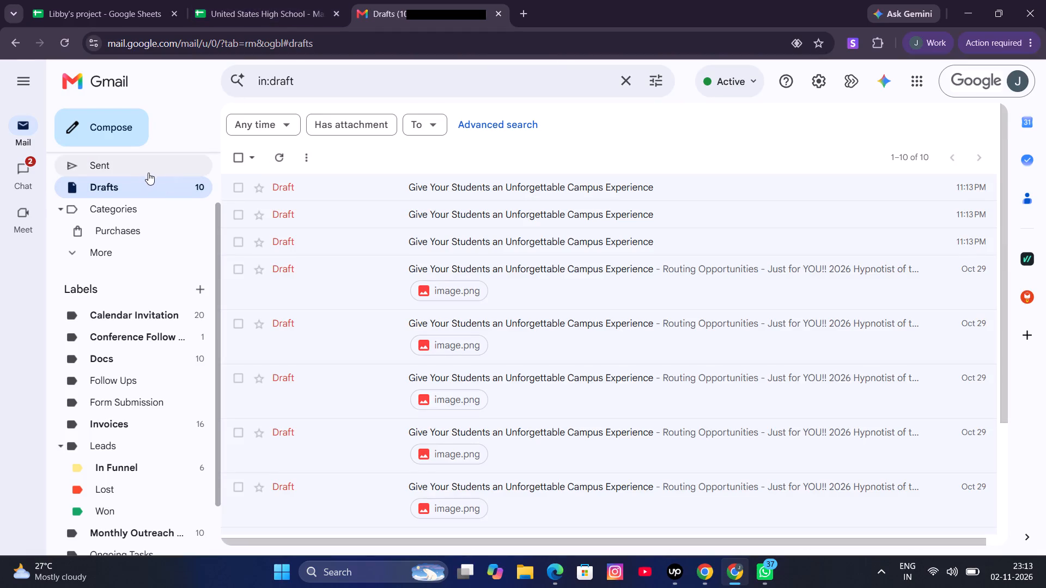
Find and open an October 29 "Give Your Students an Unforgettable Campus Experience" email in the sent mail.
{"action": "left_click", "coordinate": [146, 171]}
{"action": "left_click", "coordinate": [641, 248]}
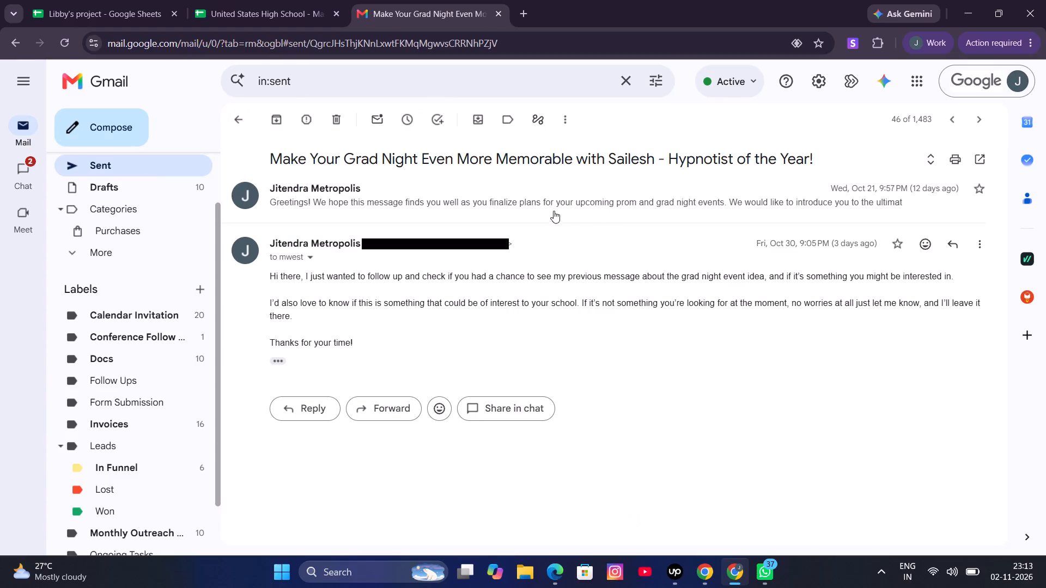
{"action": "left_click", "coordinate": [242, 117]}
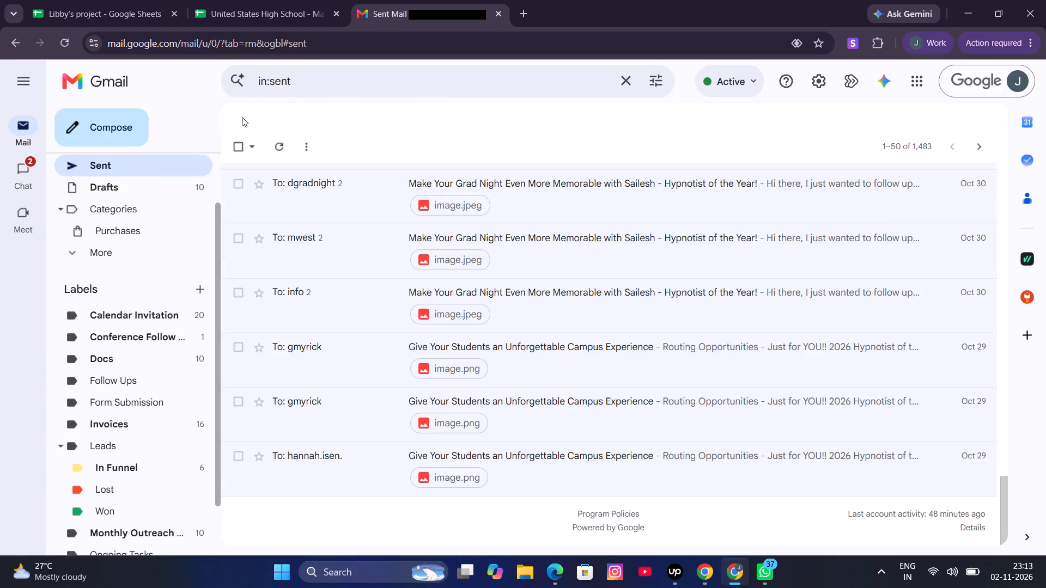
{"action": "scroll", "coordinate": [462, 236], "scroll_direction": "down", "scroll_amount": 6}
{"action": "scroll", "coordinate": [462, 236], "scroll_direction": "up", "scroll_amount": 8}
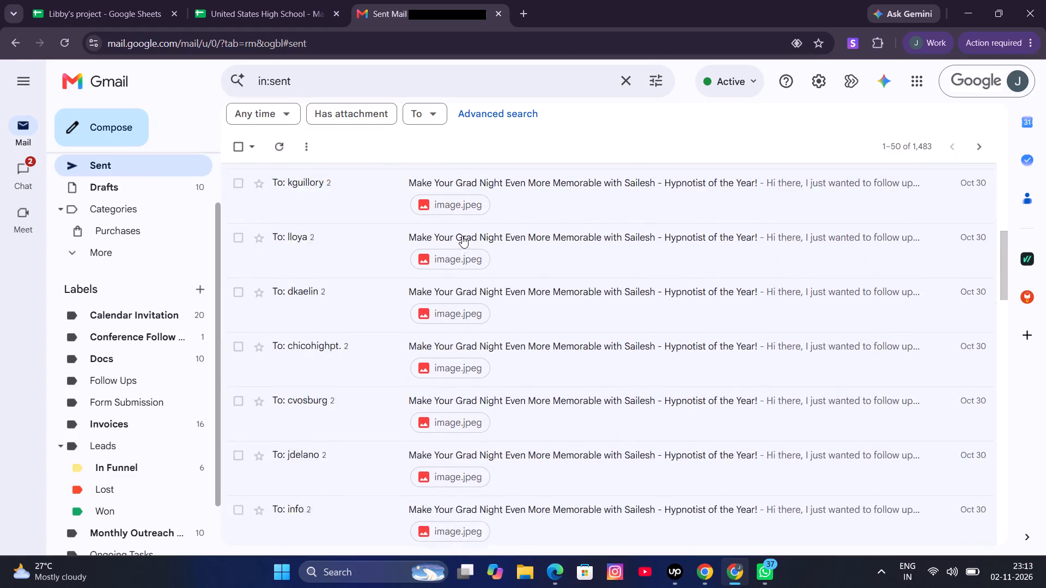
{"action": "scroll", "coordinate": [462, 236], "scroll_direction": "up", "scroll_amount": 8}
{"action": "scroll", "coordinate": [462, 236], "scroll_direction": "down", "scroll_amount": 12}
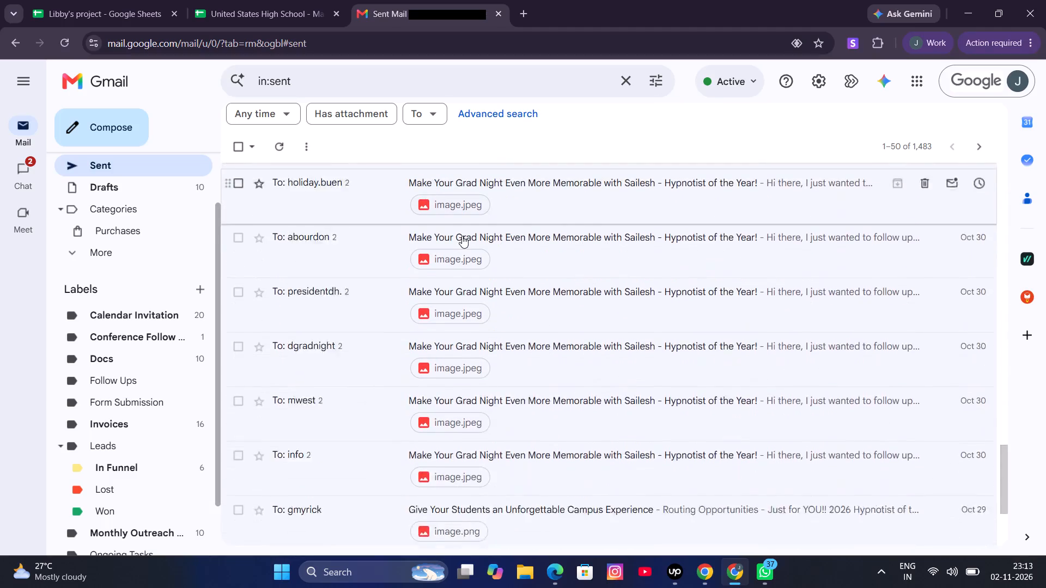
{"action": "scroll", "coordinate": [462, 236], "scroll_direction": "down", "scroll_amount": 7}
{"action": "left_click", "coordinate": [599, 421]}
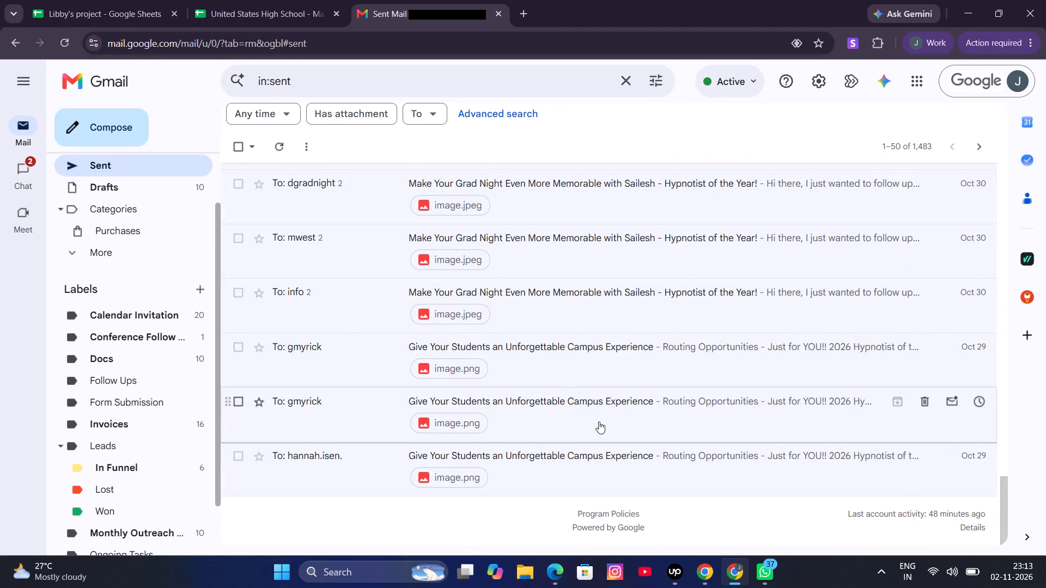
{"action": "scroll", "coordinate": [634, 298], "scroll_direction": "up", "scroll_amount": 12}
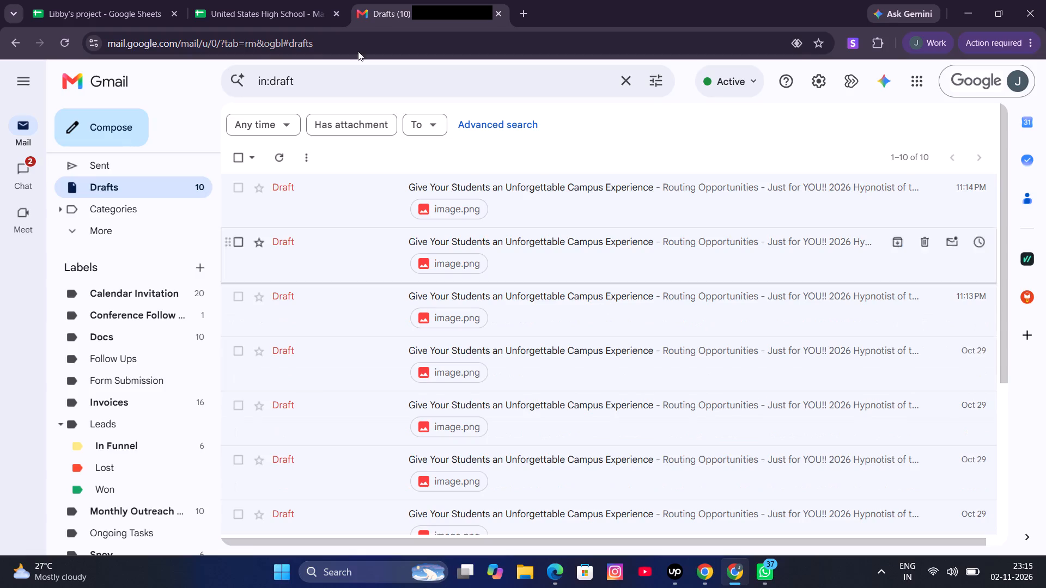
{"action": "left_click", "coordinate": [223, 0]}
{"action": "left_click", "coordinate": [128, 0]}
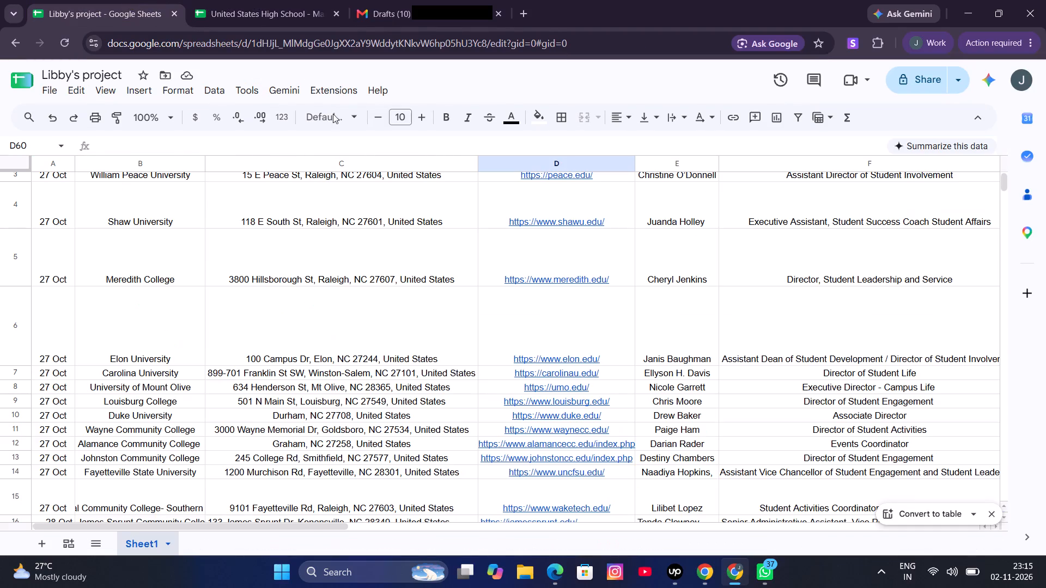
{"action": "scroll", "coordinate": [666, 321], "scroll_direction": "down", "scroll_amount": 15}
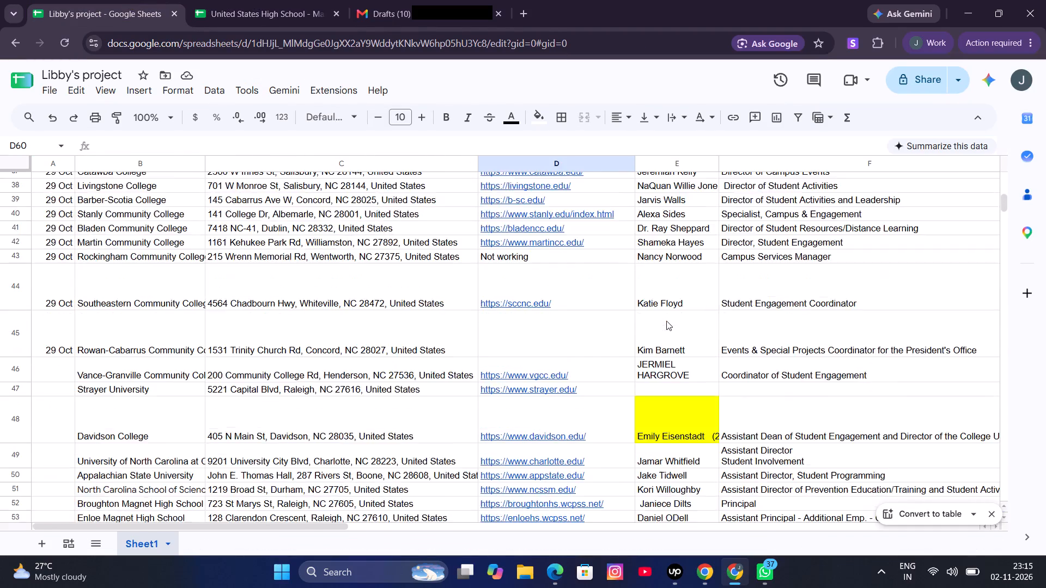
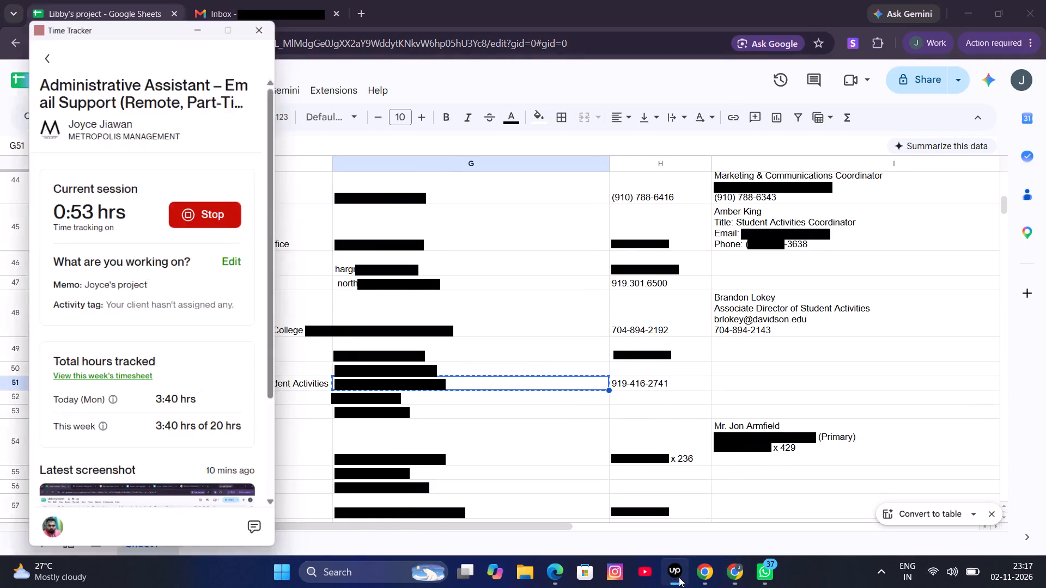
Check the current session in the Time Tracker and minimize its window to return to the "Libby's project" spreadsheet.
{"action": "scroll", "coordinate": [208, 402], "scroll_direction": "down", "scroll_amount": 5}
{"action": "scroll", "coordinate": [208, 402], "scroll_direction": "up", "scroll_amount": 6}
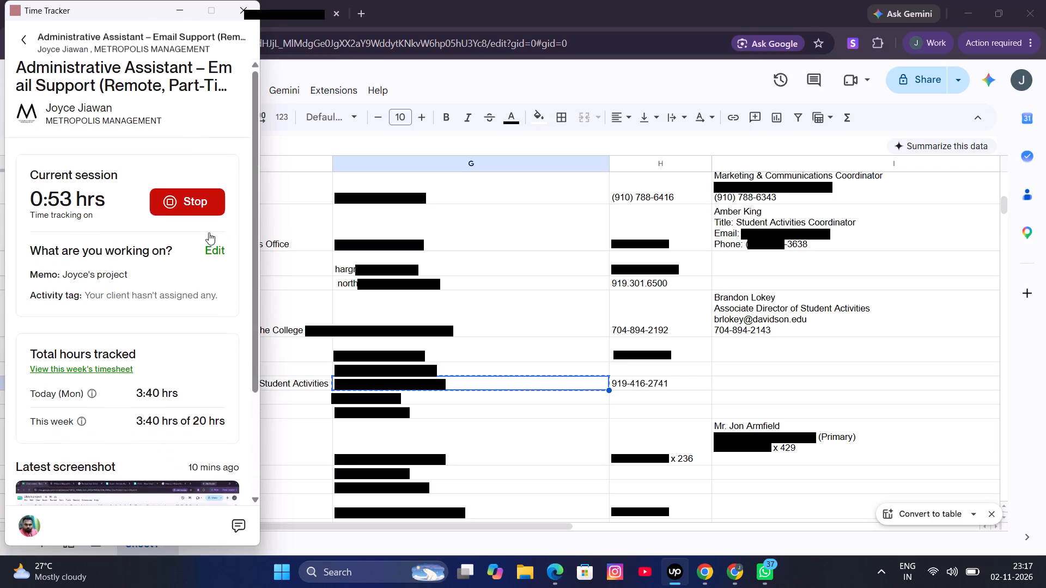
{"action": "left_click", "coordinate": [179, 15]}
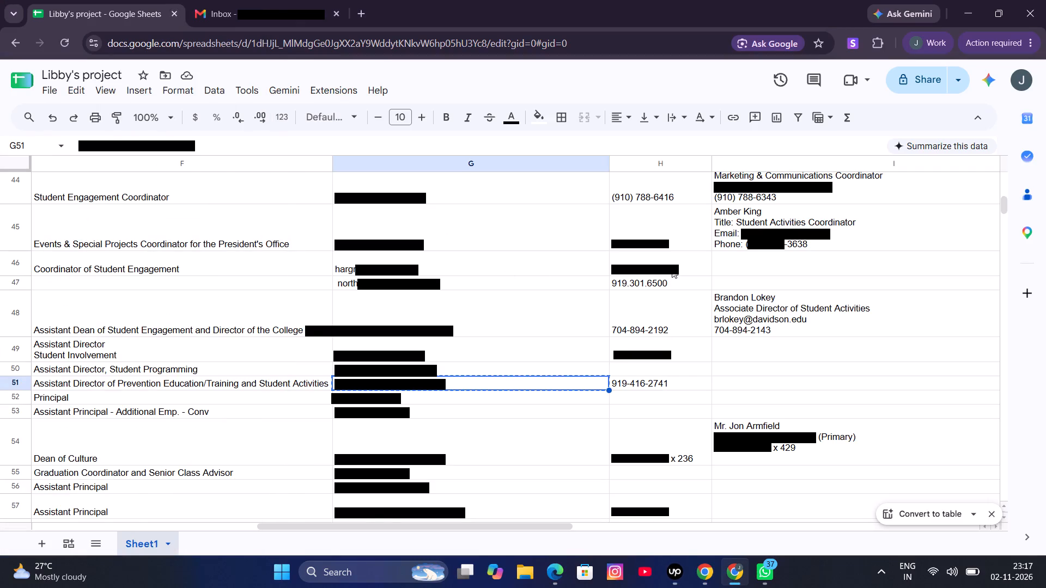
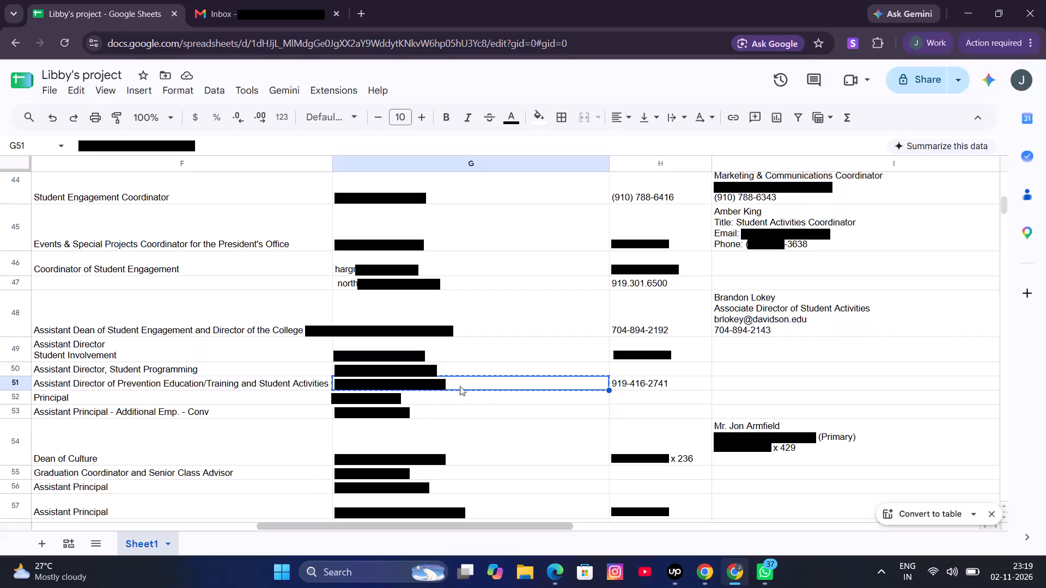
Switch to the Upwork Time Tracker and check the current session's tracked time.
{"action": "left_click", "coordinate": [674, 587]}
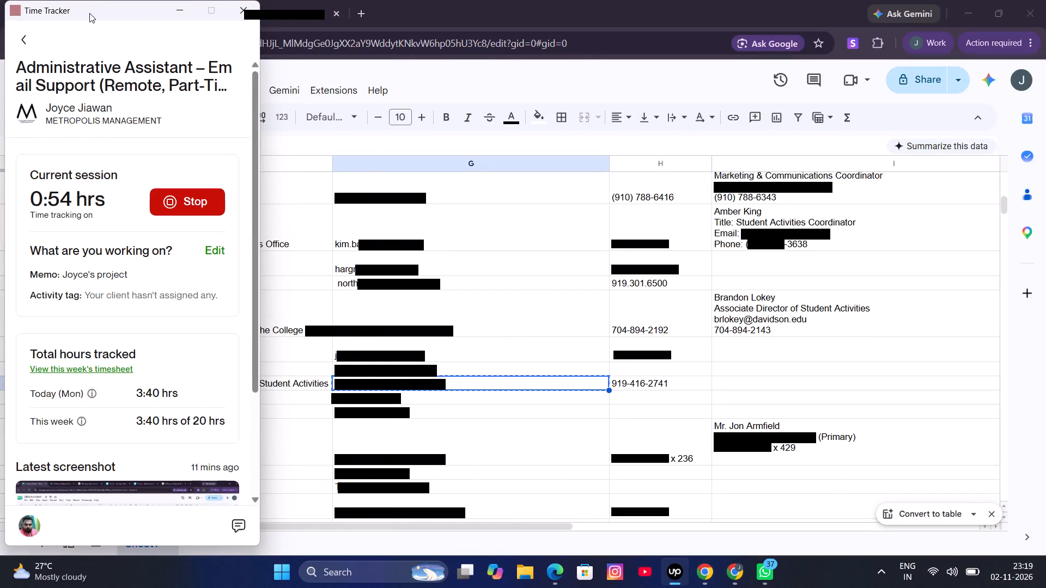
{"action": "left_click", "coordinate": [167, 10]}
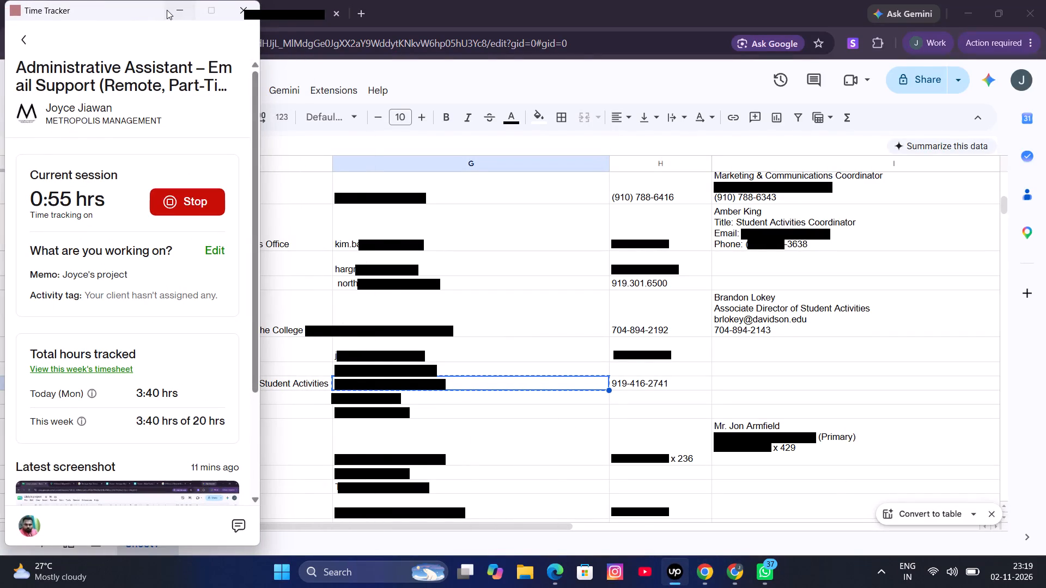
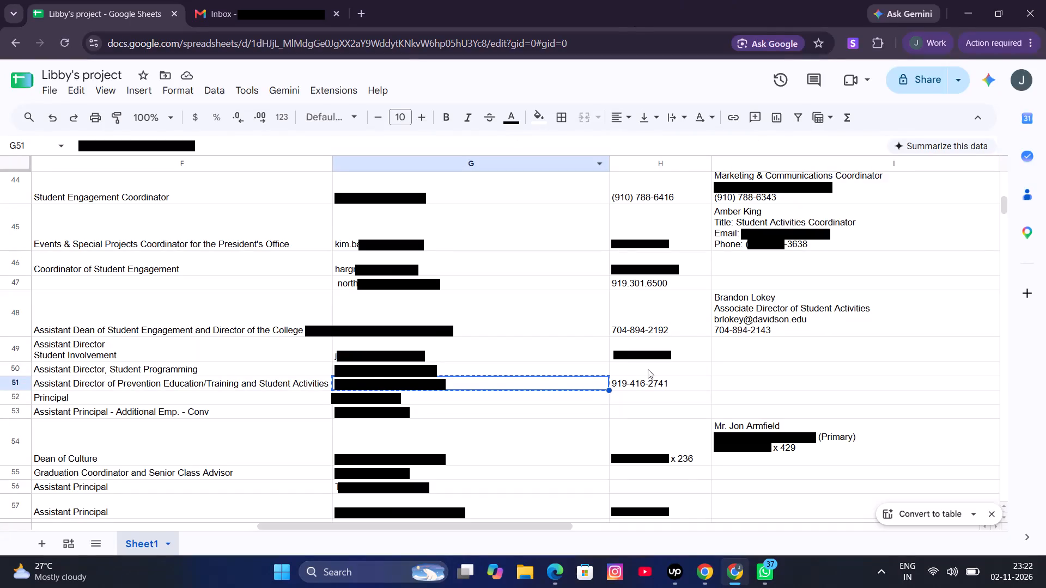
Switch to the Upwork Time Tracker, stop the current session's time tracking and minimize the tracker.
{"action": "left_click", "coordinate": [664, 574]}
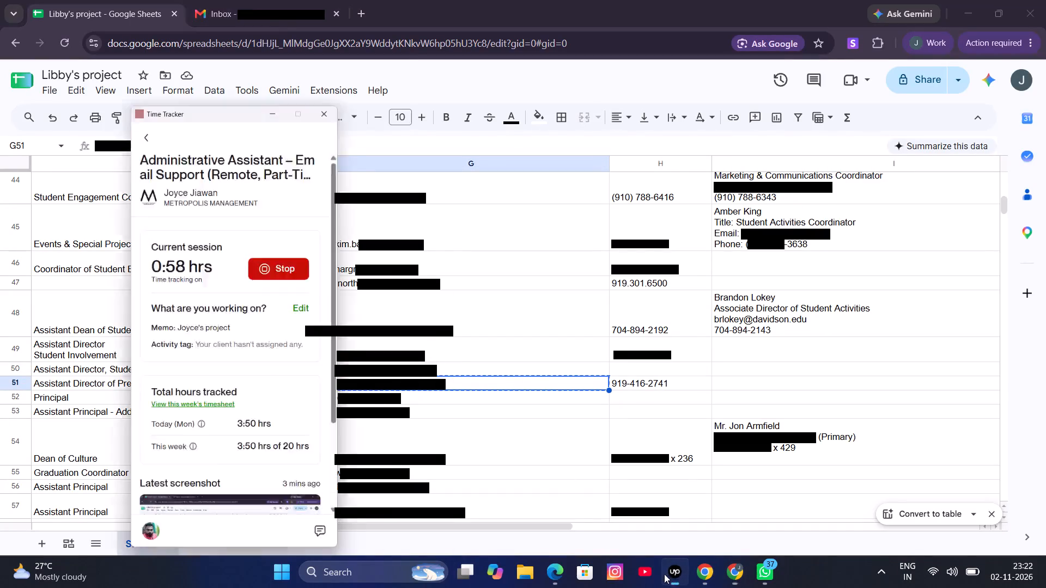
{"action": "scroll", "coordinate": [183, 399], "scroll_direction": "up", "scroll_amount": 6}
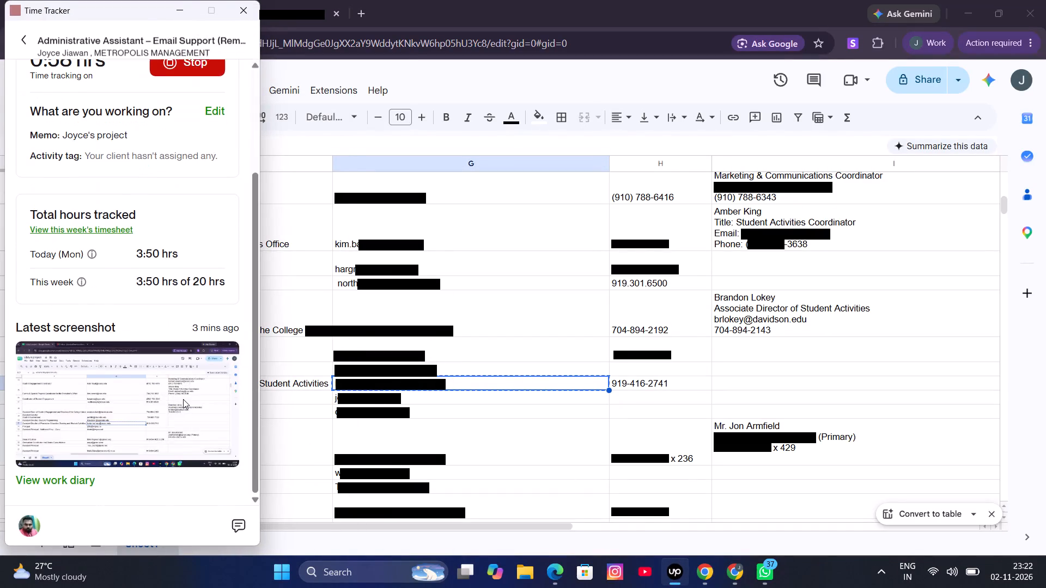
{"action": "scroll", "coordinate": [183, 399], "scroll_direction": "up", "scroll_amount": 1}
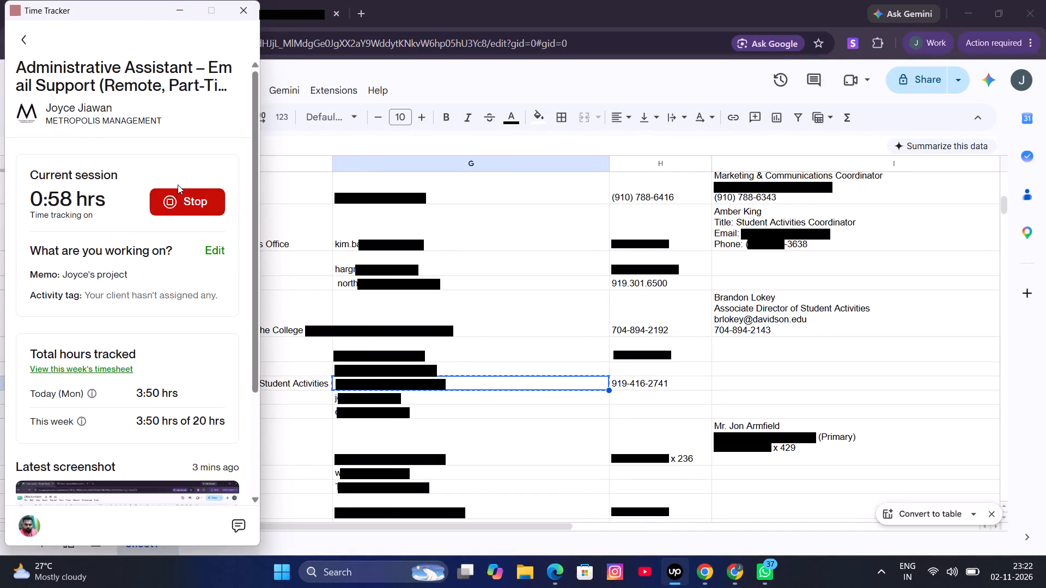
{"action": "left_click", "coordinate": [178, 195]}
{"action": "left_click", "coordinate": [177, 2]}
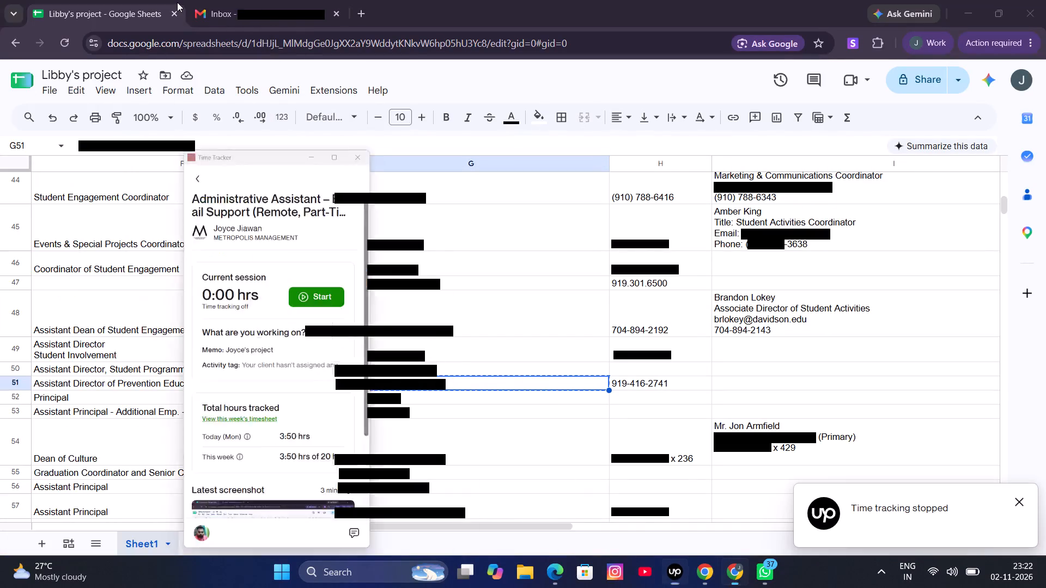
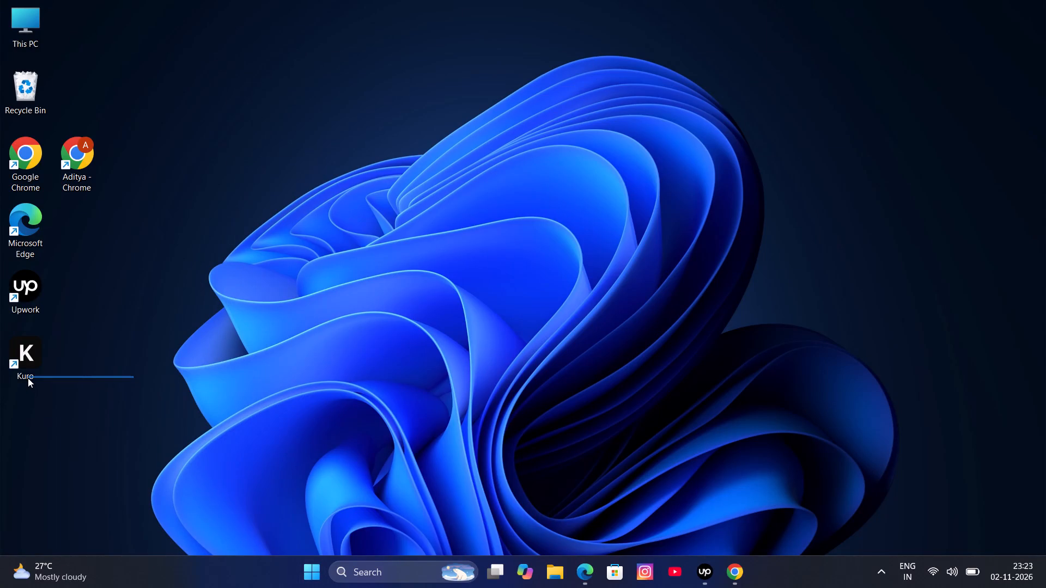
Launch the Kuro application from the desktop.
{"action": "double_click", "coordinate": [22, 364]}
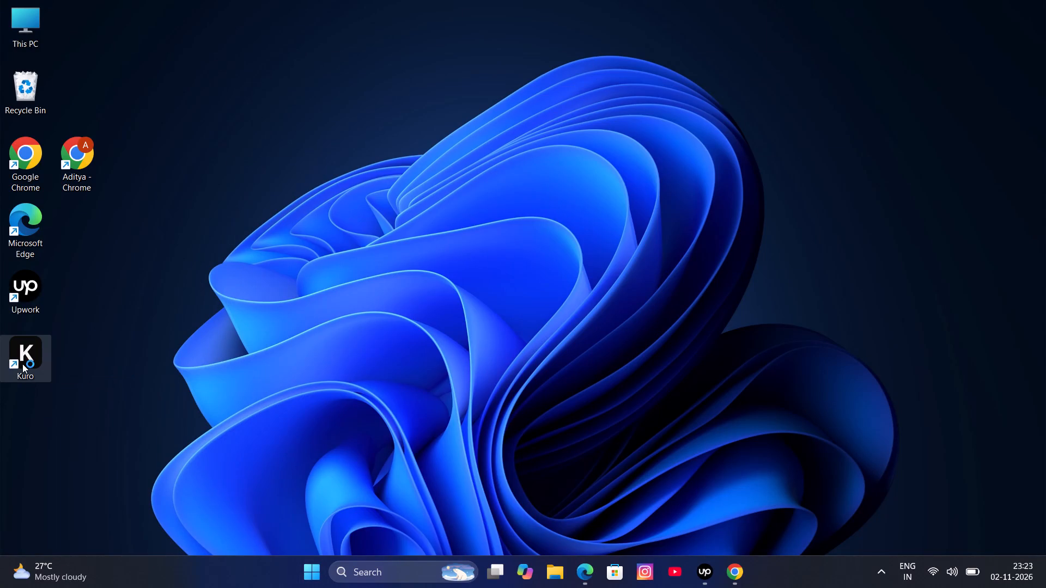